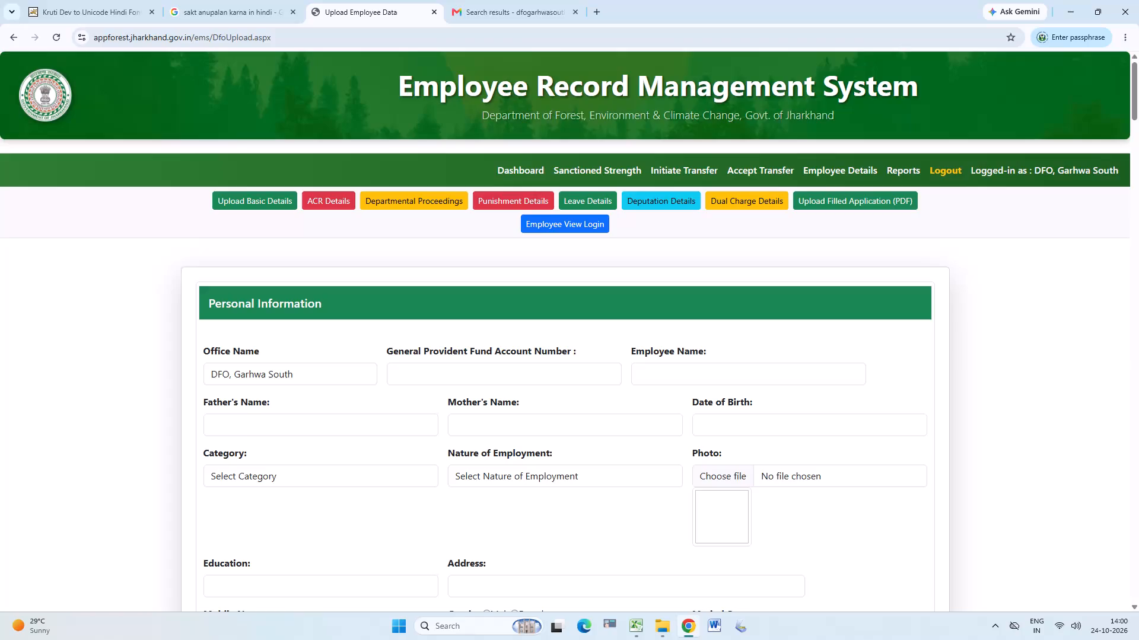
Open the Sanctioned Strength page and view the designation-wise table for DFO, Garhwa South.
click(521, 163)
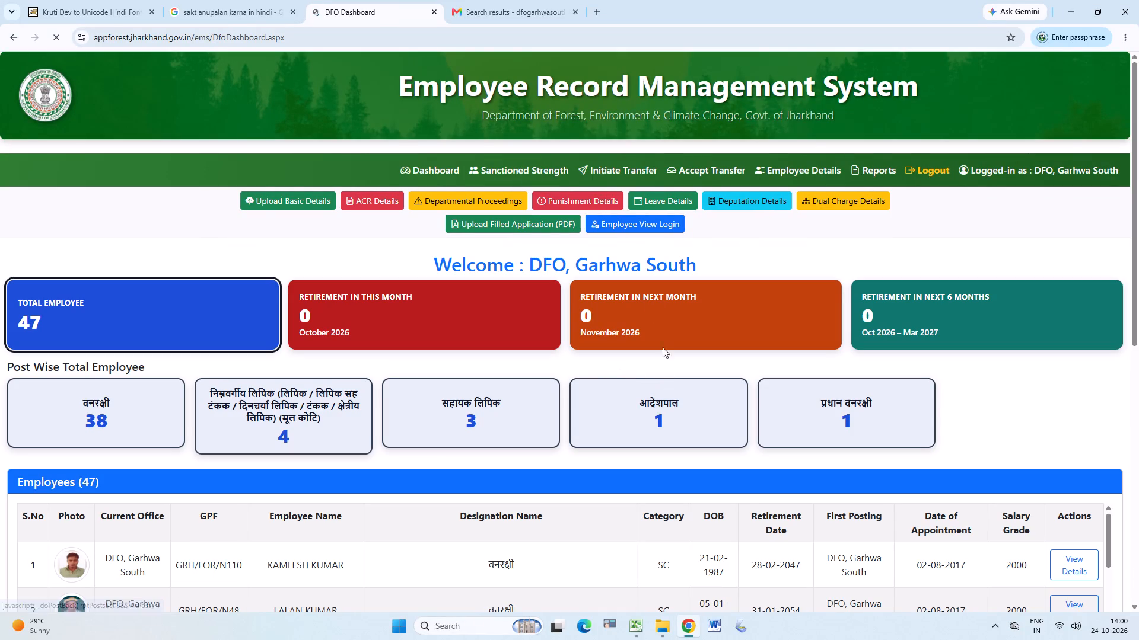
click(518, 168)
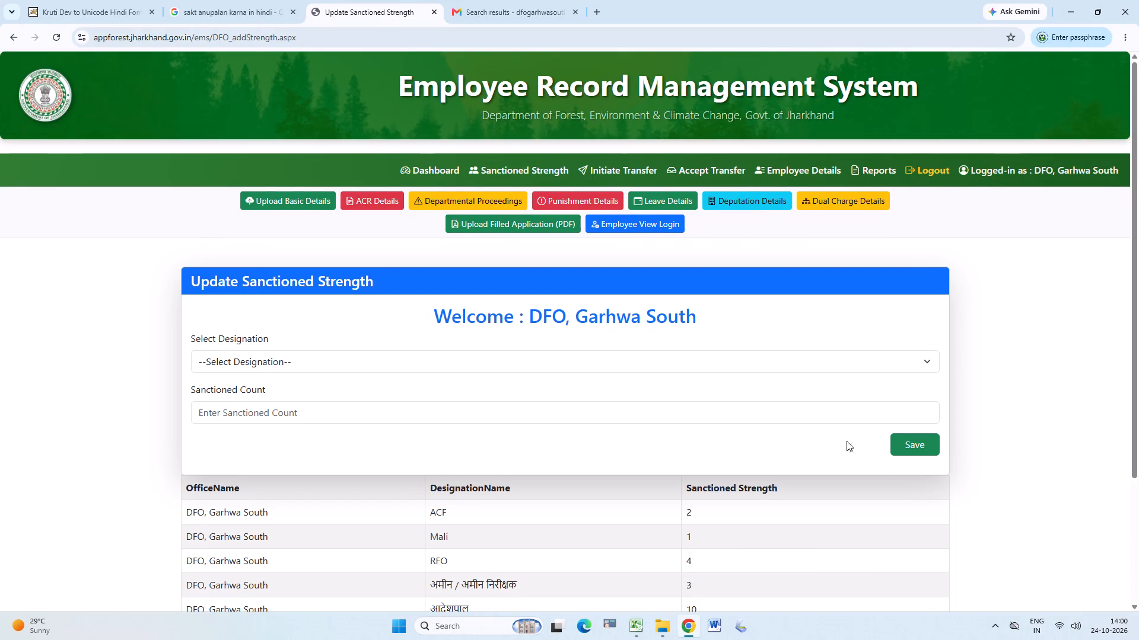
scroll(729, 423, down, 1)
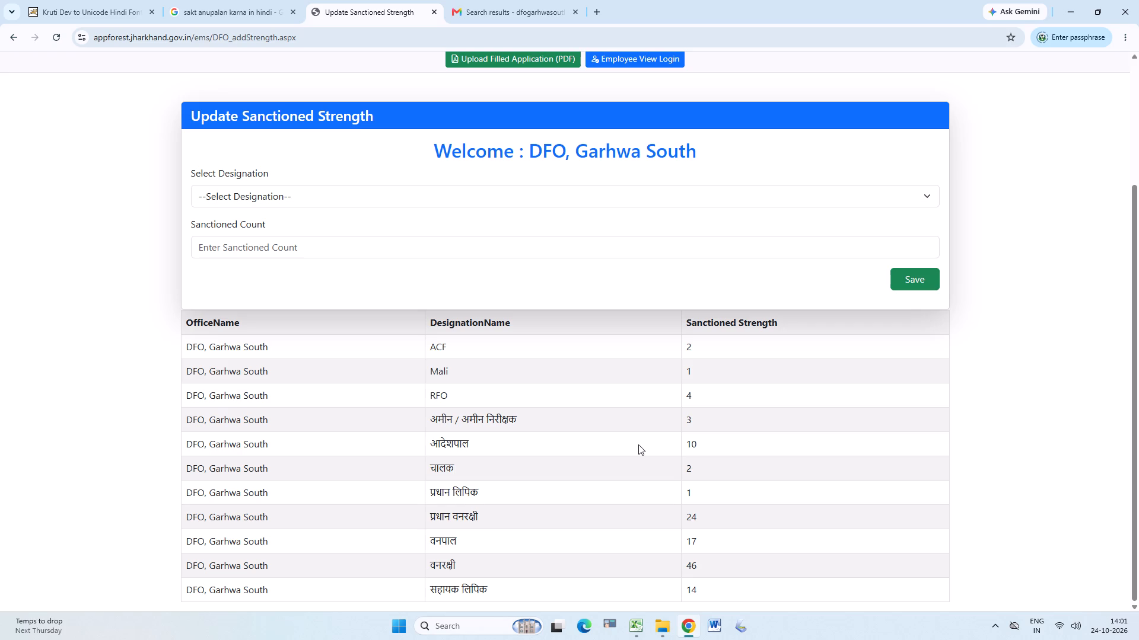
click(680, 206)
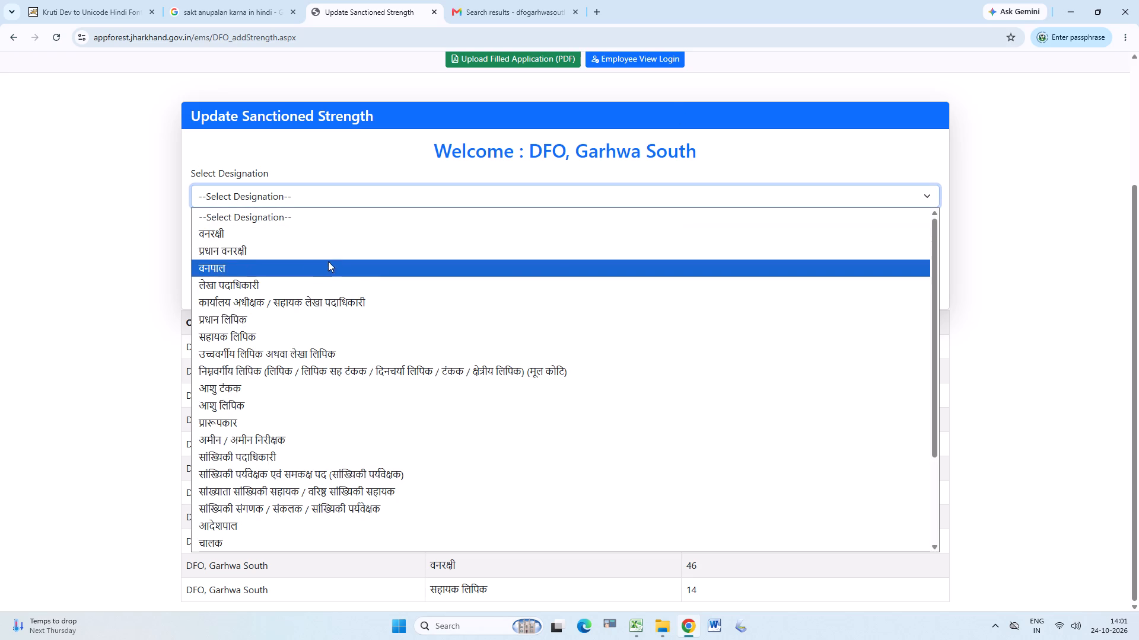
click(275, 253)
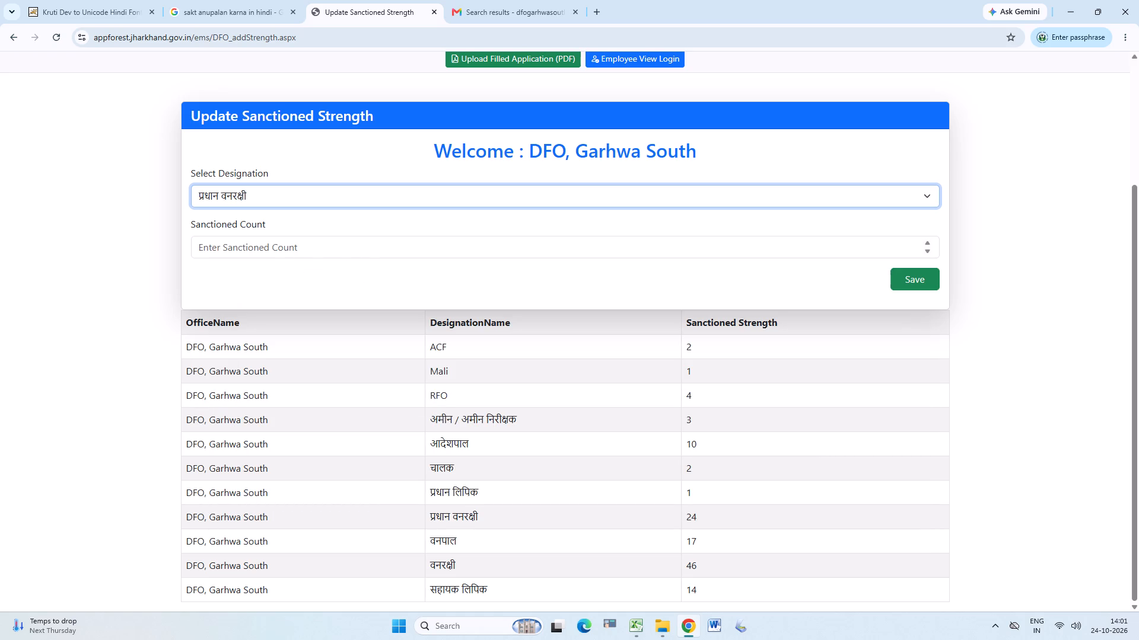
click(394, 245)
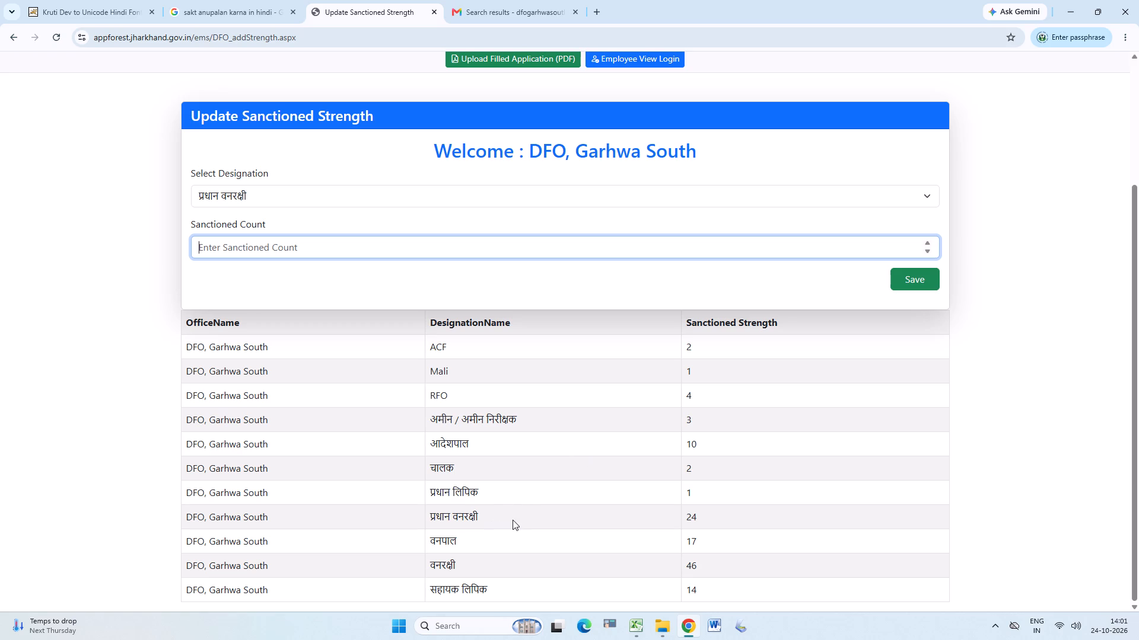
Examine the sanctioned strength table, checking the counts for designations such as प्रधान वनरक्षी, वनपाल and सहायक लिपिक.
drag(494, 516, 428, 517)
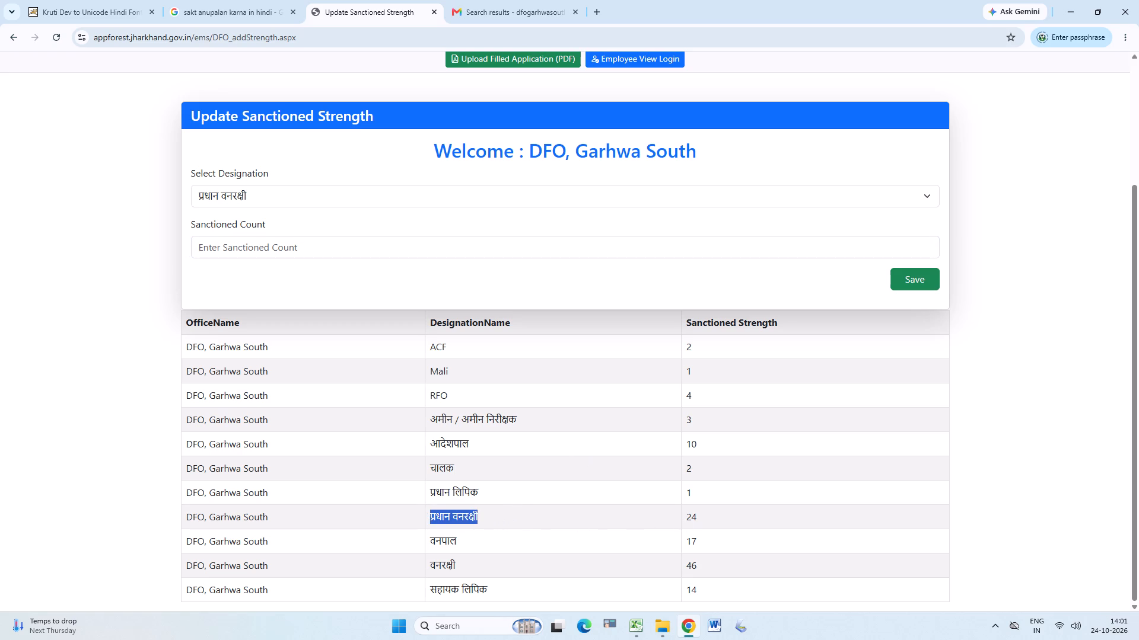
drag(713, 520, 666, 519)
drag(709, 540, 651, 540)
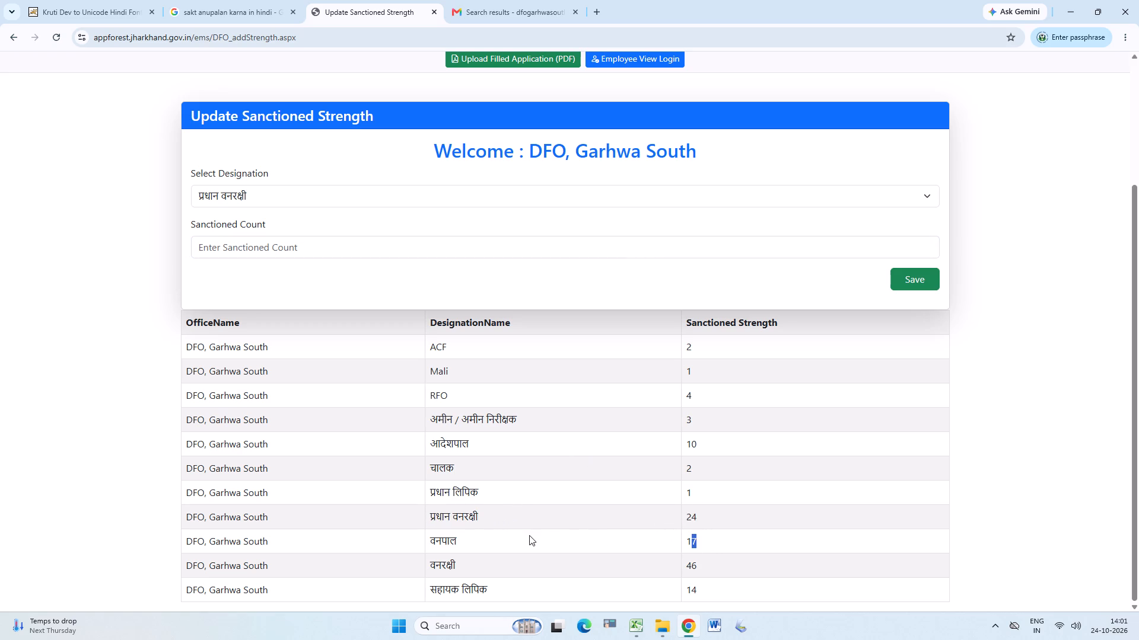
click(529, 535)
scroll(615, 503, down, 1)
scroll(740, 476, up, 5)
scroll(740, 476, down, 9)
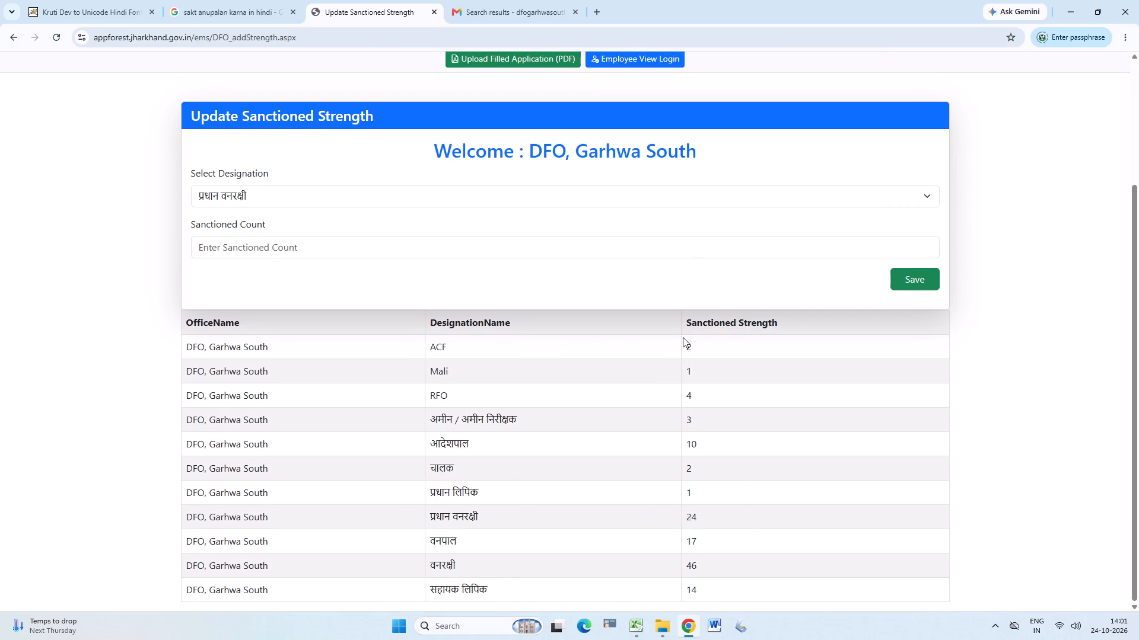
drag(690, 340, 711, 595)
click(569, 571)
click(700, 588)
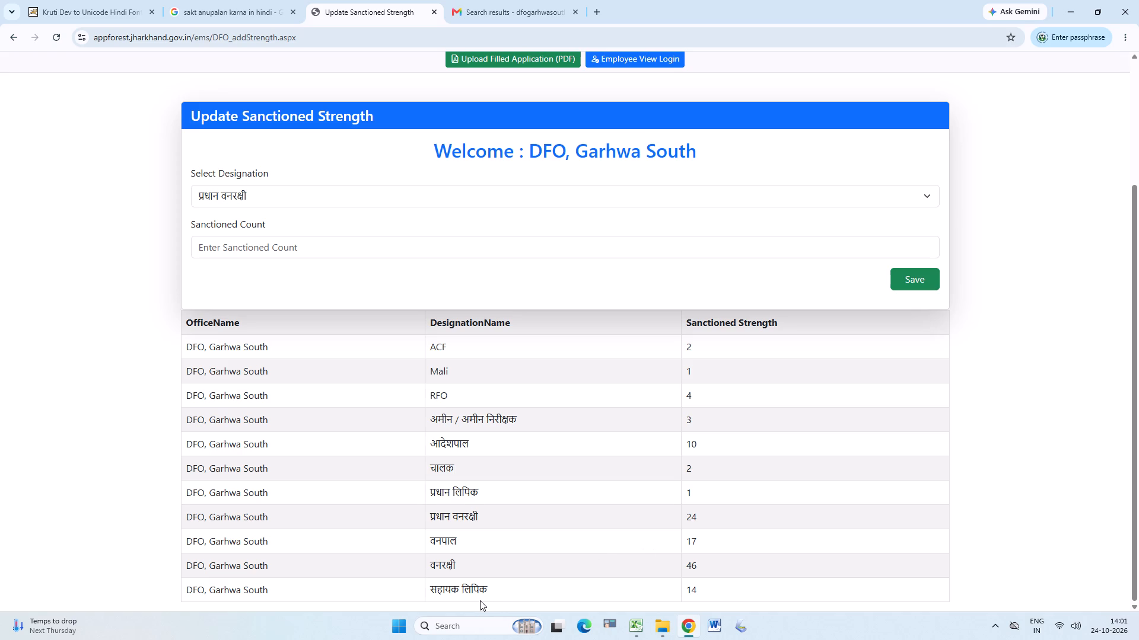
drag(698, 593, 682, 597)
drag(682, 597, 680, 598)
drag(500, 588, 393, 585)
Review all the designations available for selection and compare them with the sanctioned strength table.
click(693, 190)
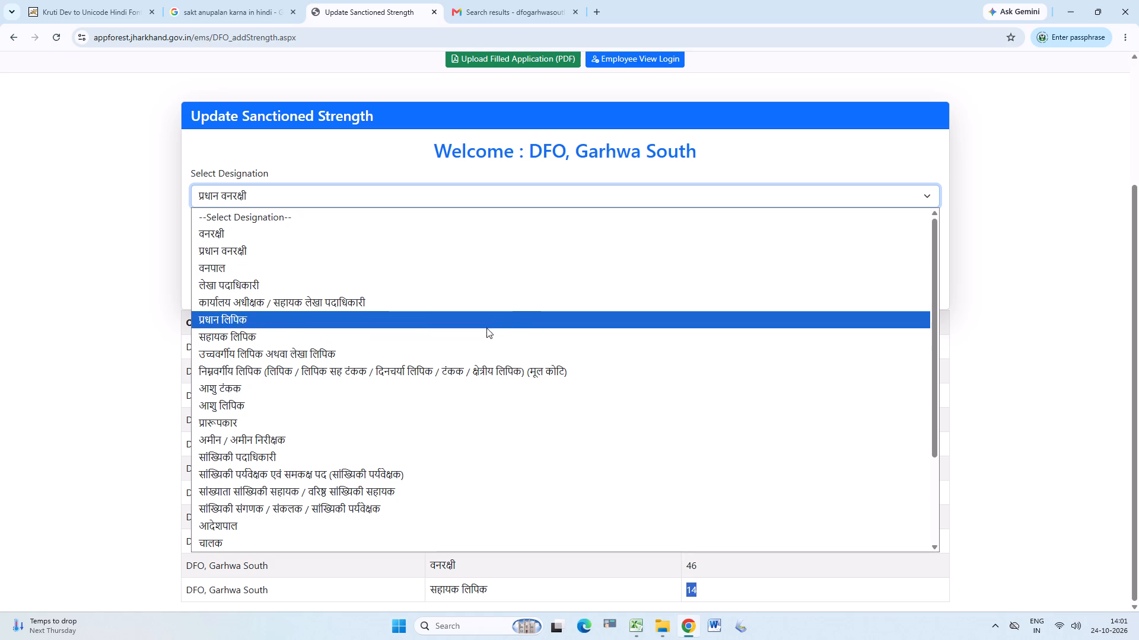
scroll(387, 484, down, 1)
scroll(337, 495, down, 1)
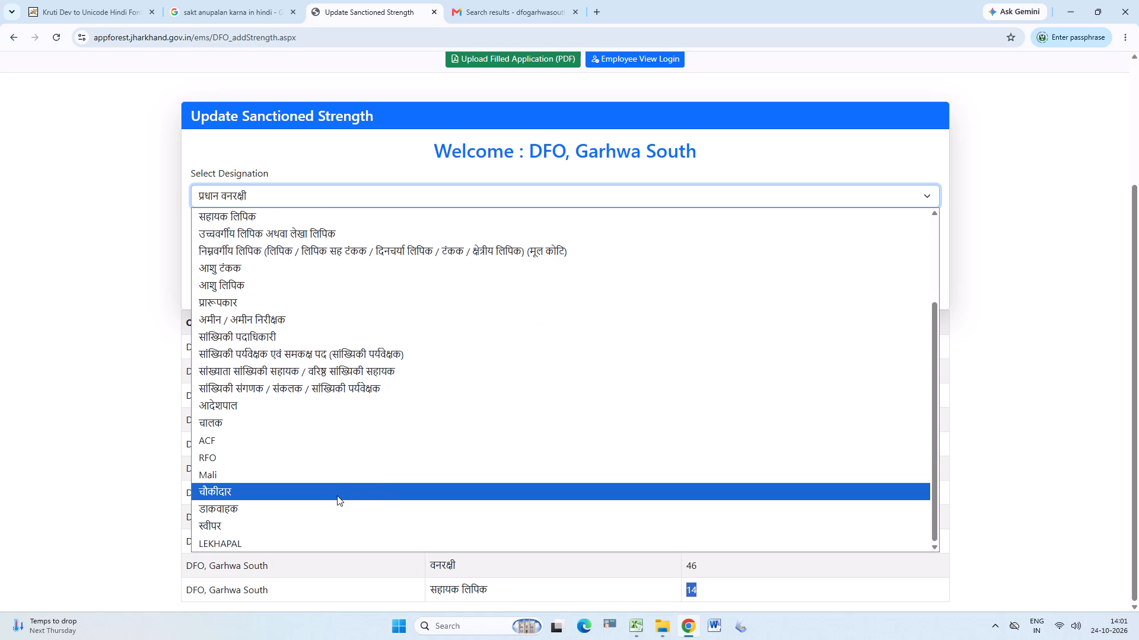
scroll(337, 495, down, 2)
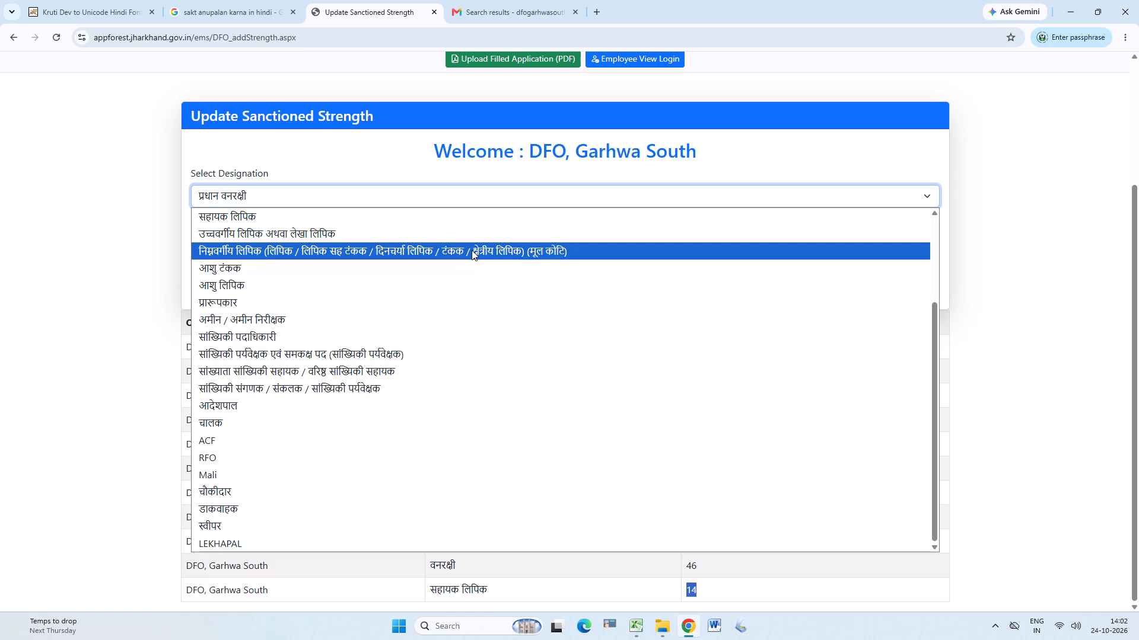
click(1046, 234)
scroll(699, 390, down, 1)
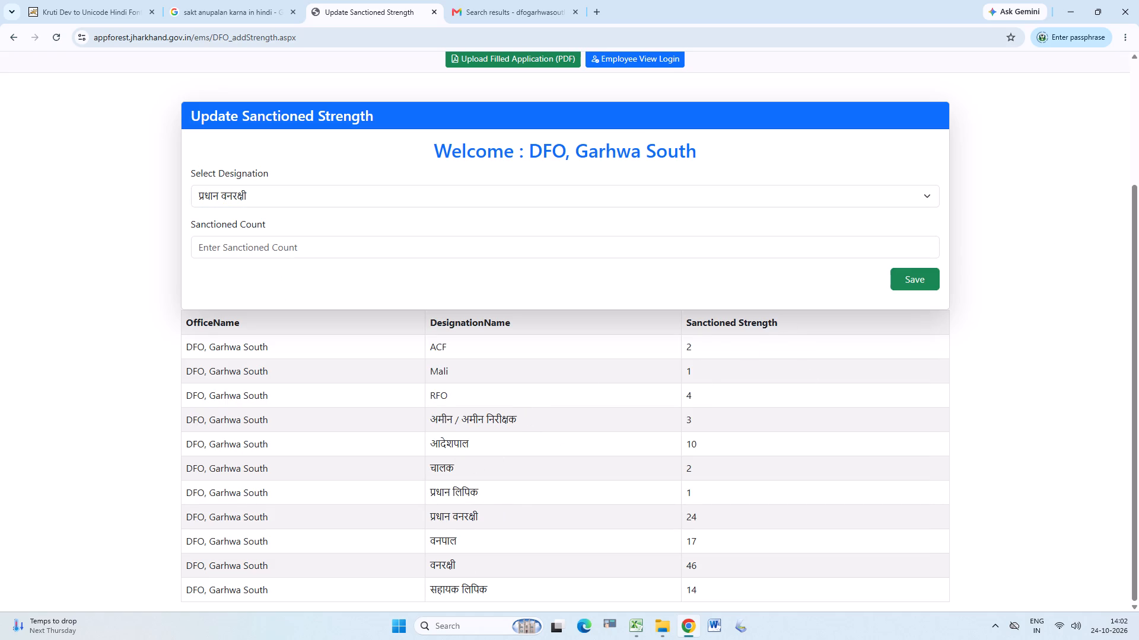
scroll(460, 599, down, 2)
drag(1138, 226, 1138, 167)
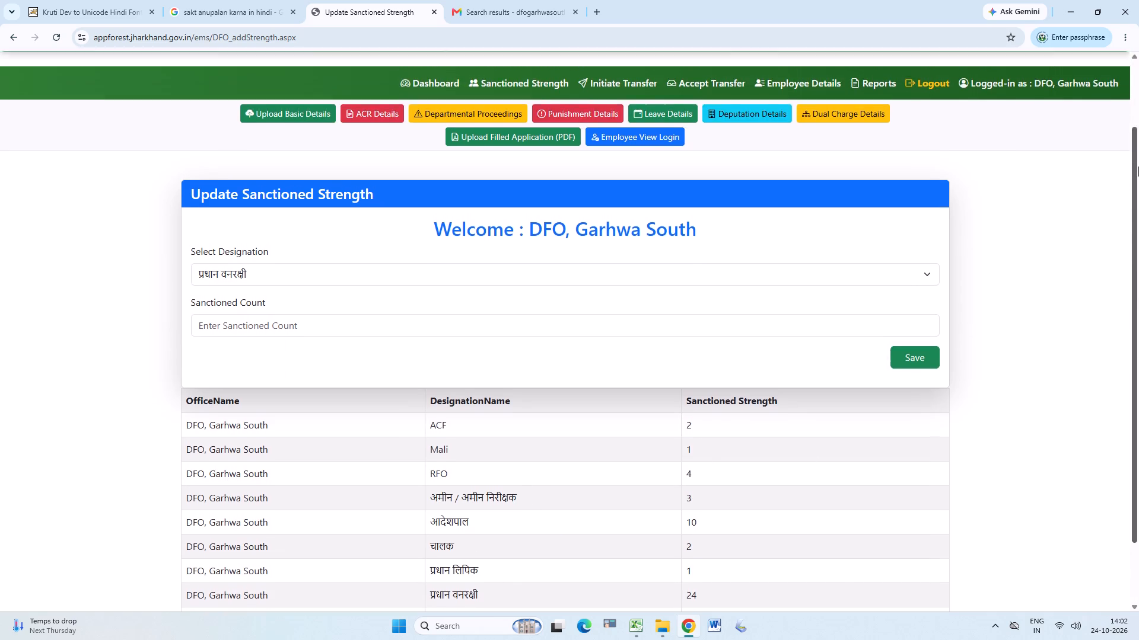
drag(1138, 167, 1135, 389)
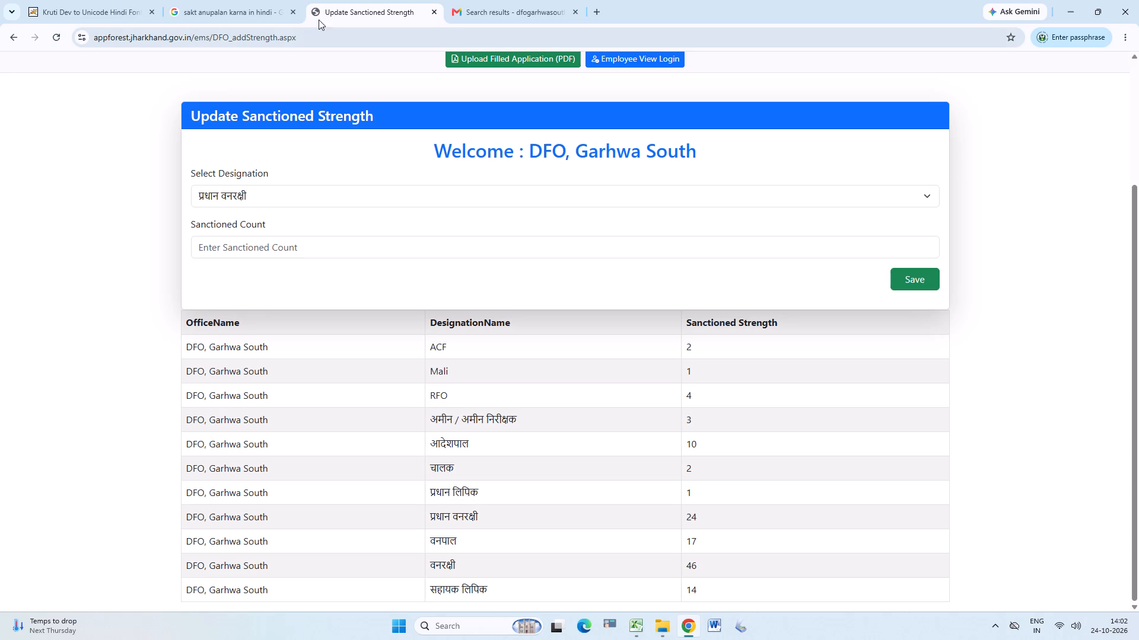
Open the Upload Basic Details page and look through its personal information form and employee list.
scroll(511, 184, up, 3)
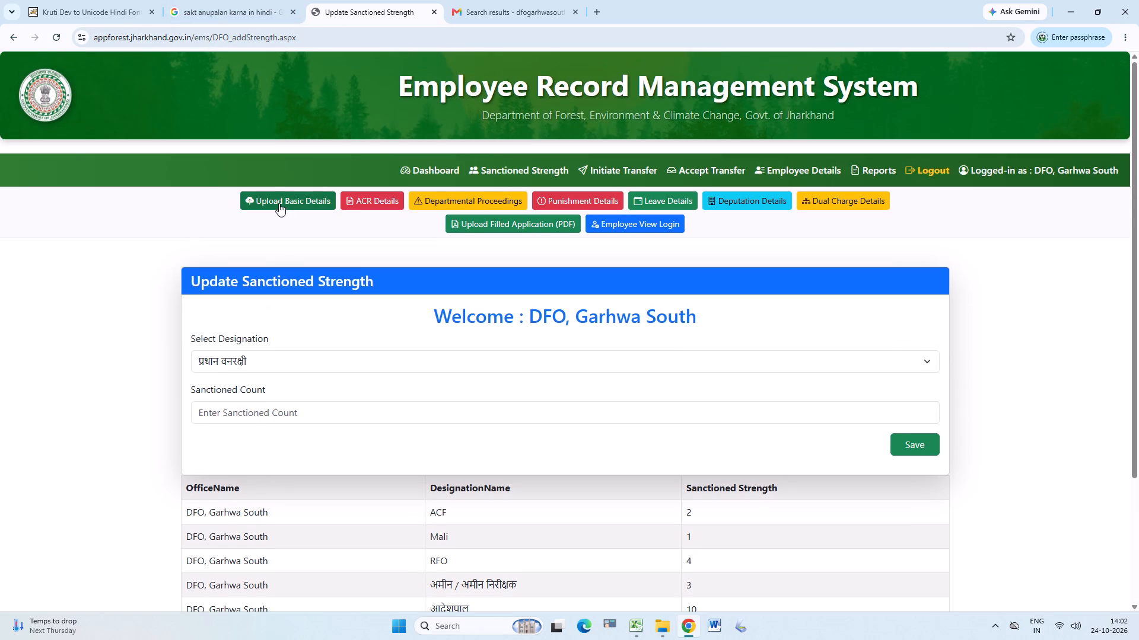
click(279, 203)
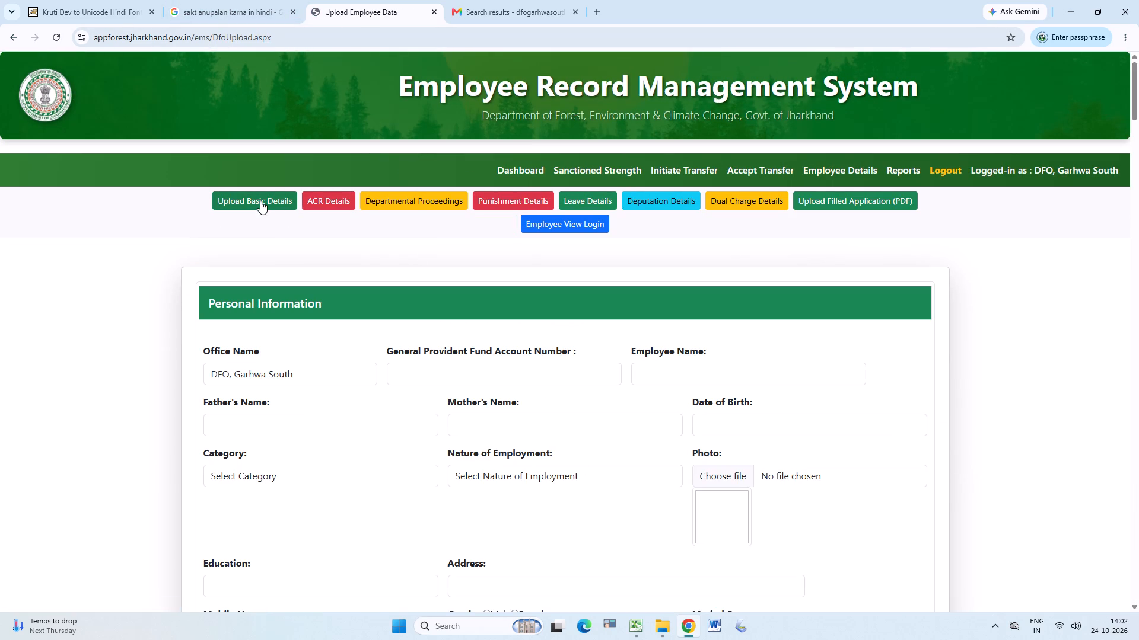
click(260, 201)
scroll(565, 422, down, 6)
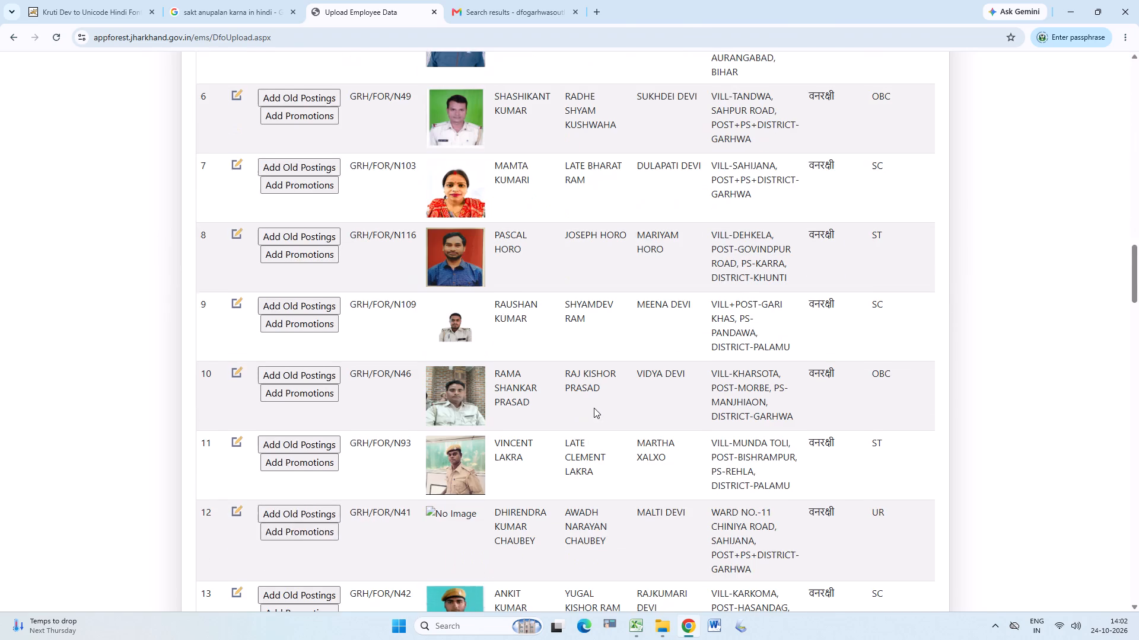
scroll(605, 389, up, 6)
scroll(605, 389, down, 4)
scroll(626, 375, up, 4)
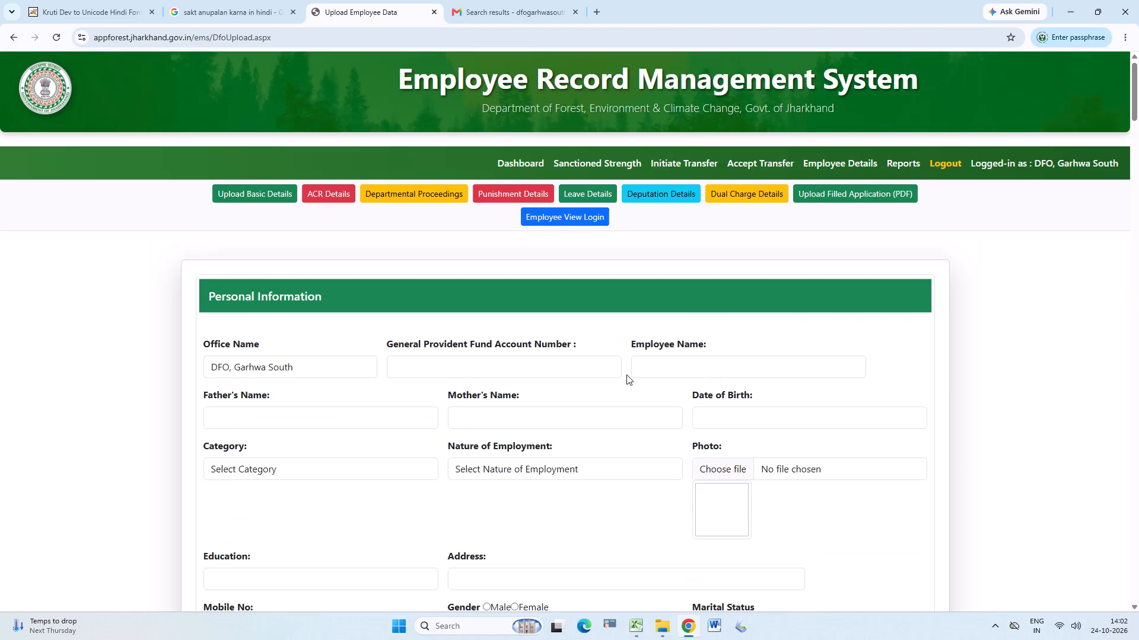
scroll(626, 375, up, 3)
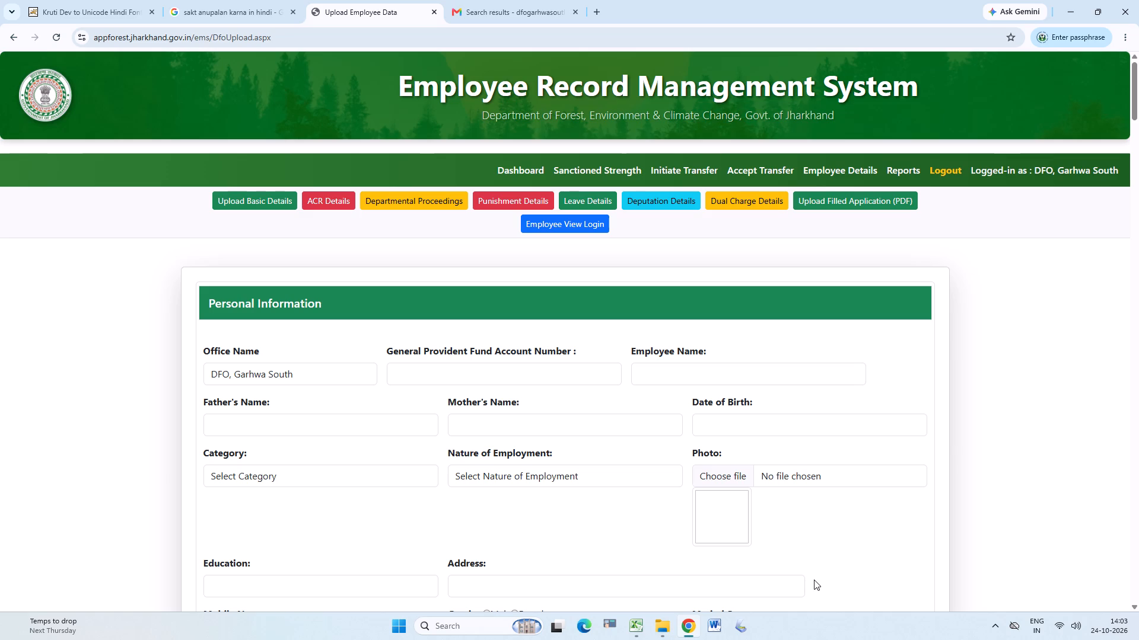
Switch to File Explorer and duplicate the Lok Sabha question file for Diary no 13765 within the Lok Sabha folder.
click(1071, 12)
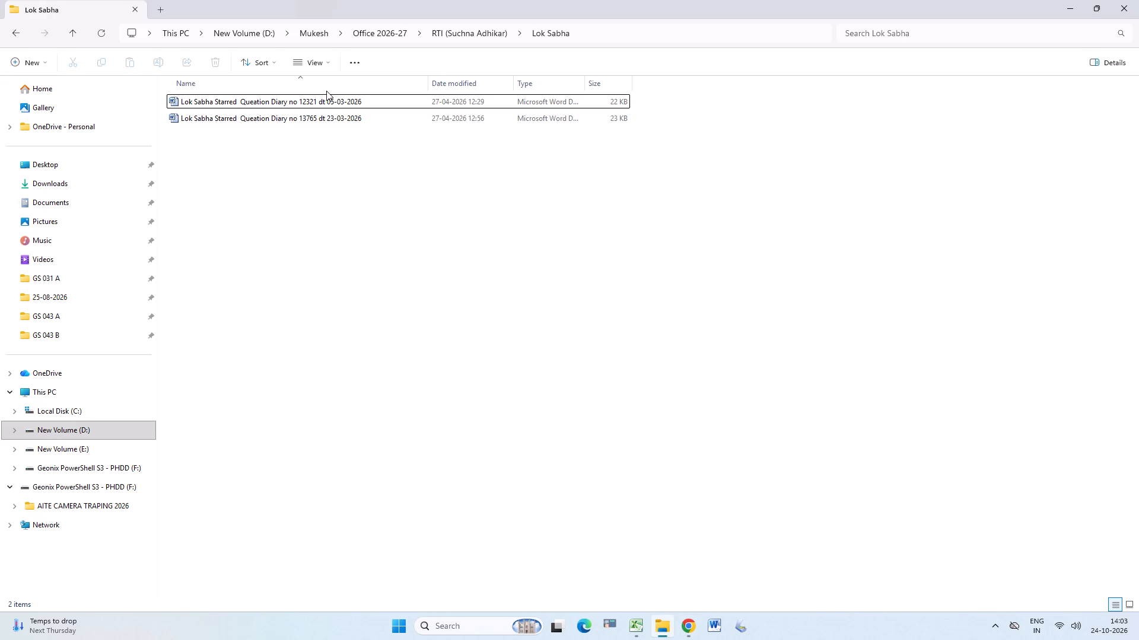
click(314, 120)
key(ctrl+c)
key(ctrl+v)
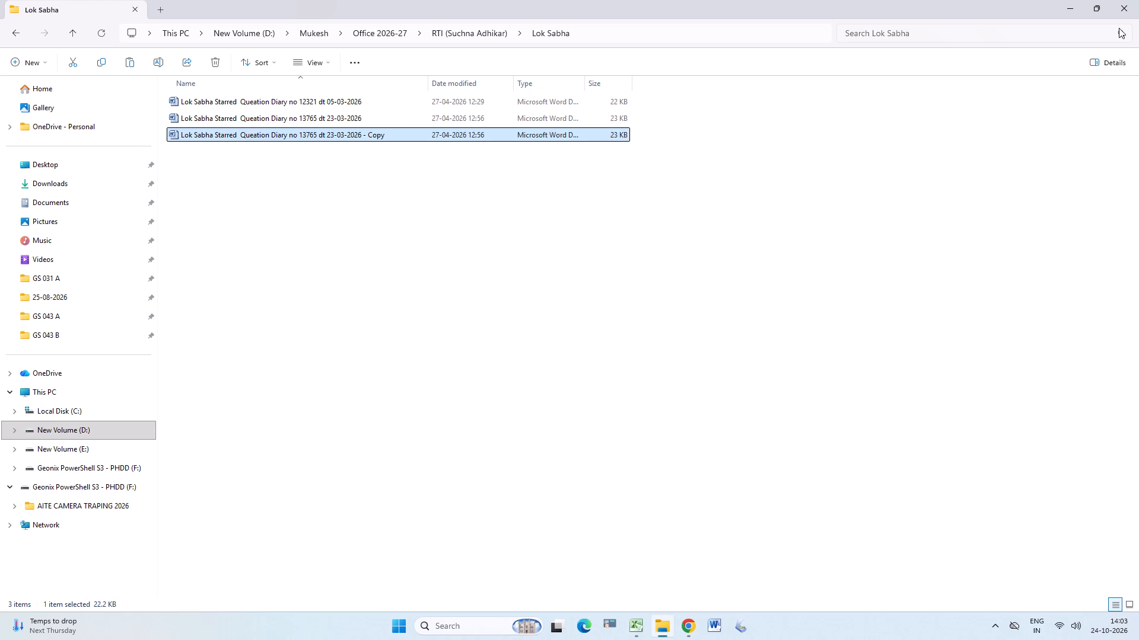
Rename the copied file as "Lok Sabha Starred Queation Diary no 2313 dated 03-08-2026".
key(F2)
key(Right)
key(ctrl+shift+Left)
key(ctrl+shift+Left)
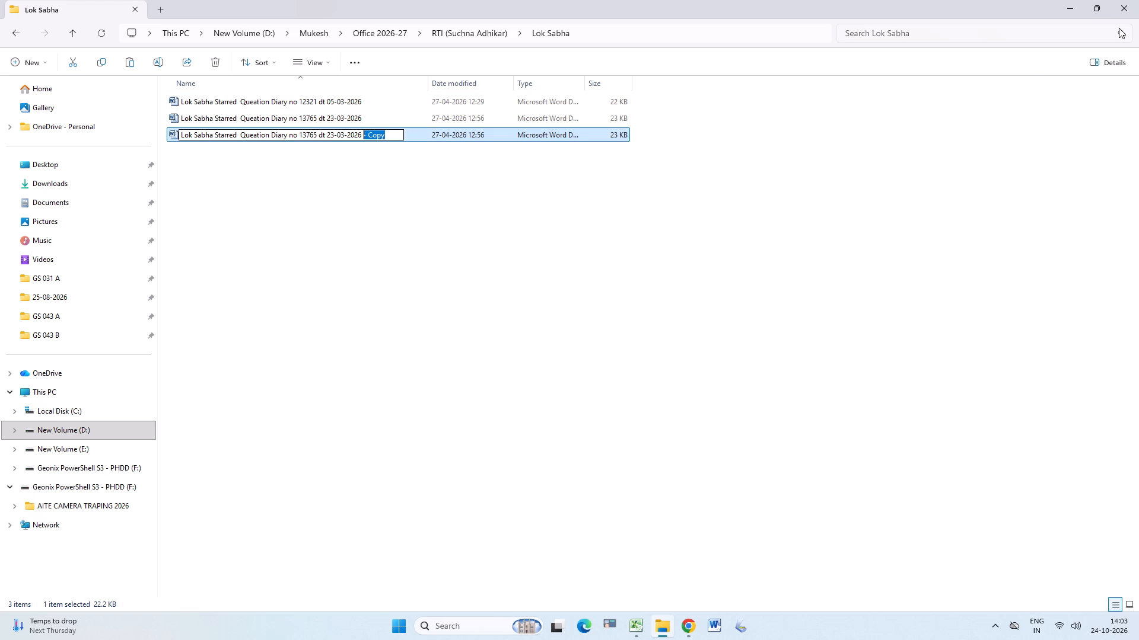
key(ctrl+shift+Left)
key(ctrl+shift+Left)
key(ctrl+shift+Left)
key(ctrl+shift+Left)
key(ctrl+shift+Left)
key(ctrl+shift+Left)
key(ctrl+shift+Left)
key(ctrl+shift+Left)
key(ctrl+shift+Right)
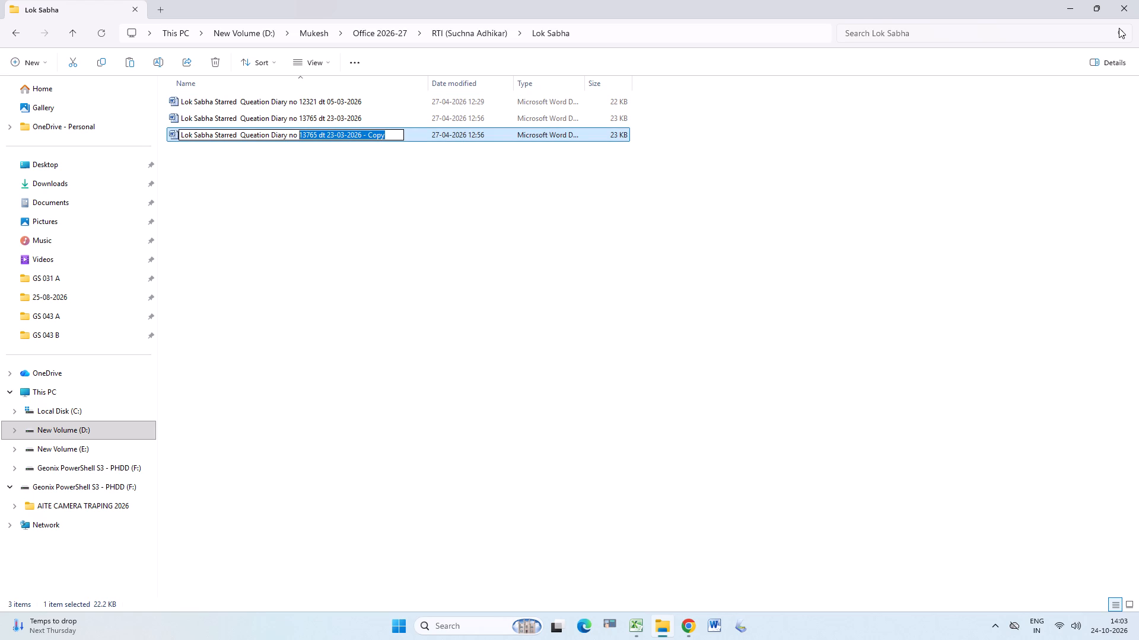
text(2313 date)
text(d)
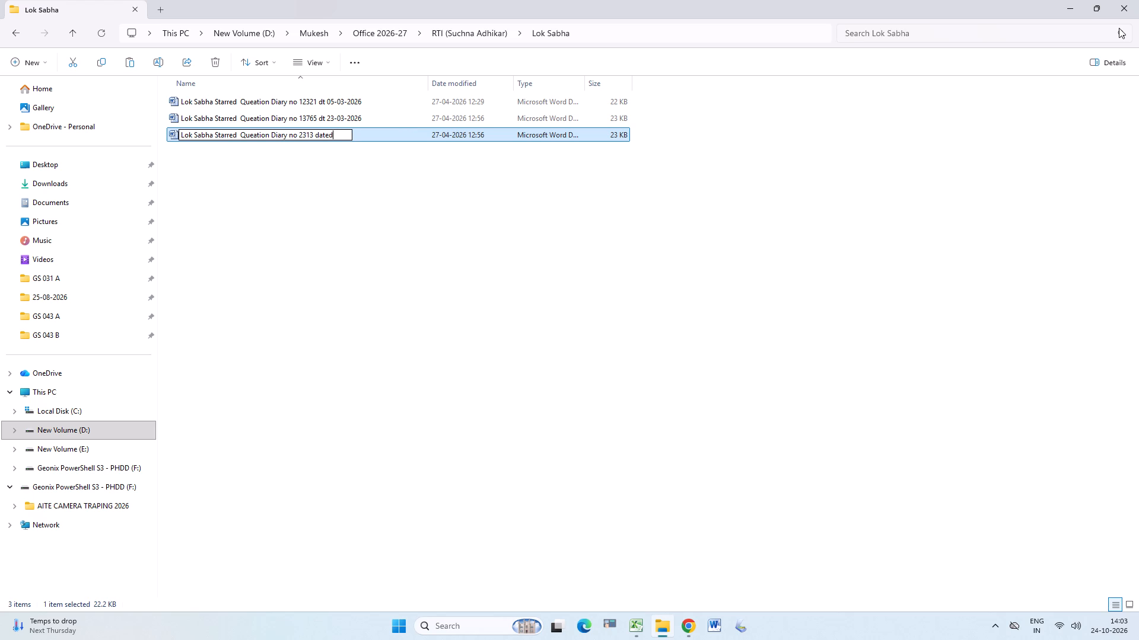
key(space)
text(03-08-)
text(2026)
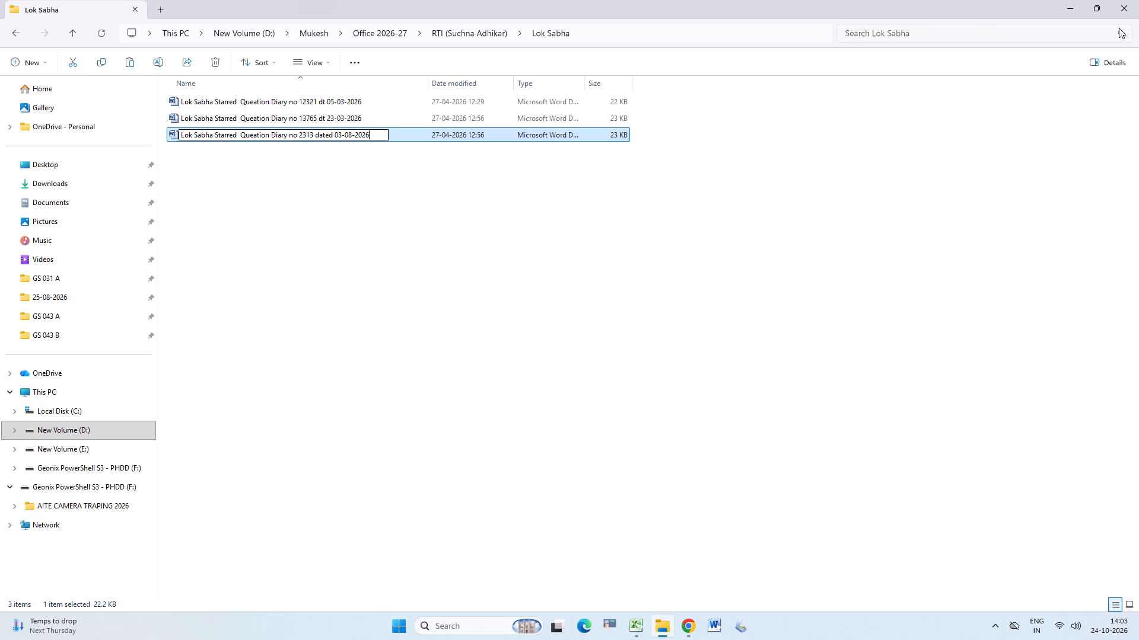
key(Return)
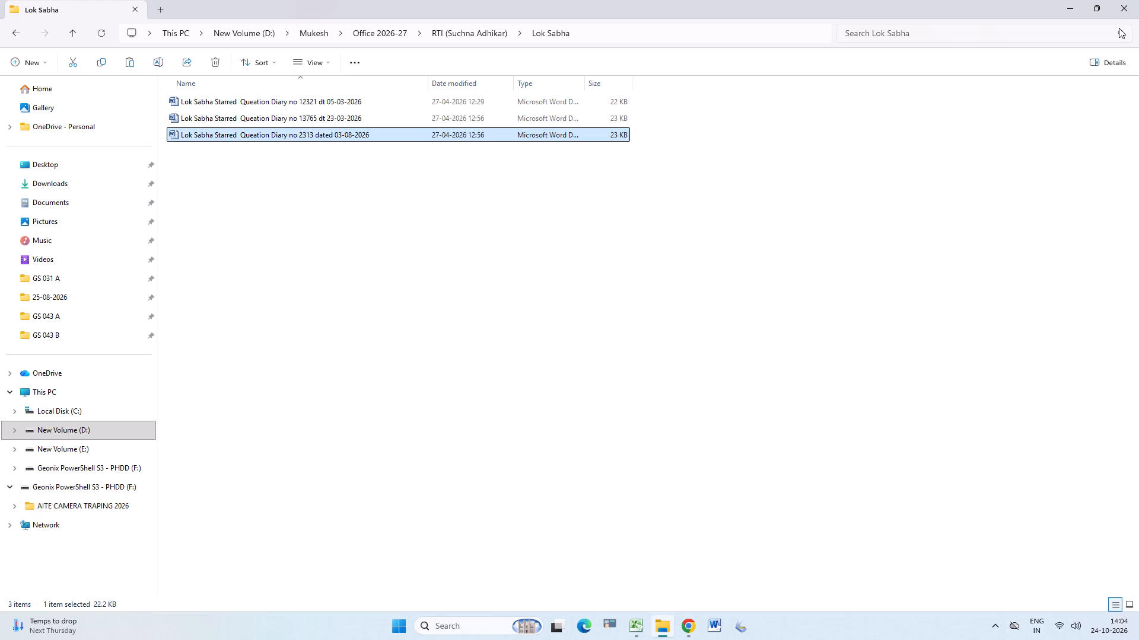
Open the renamed Diary no 2313 document in Word.
key(Return)
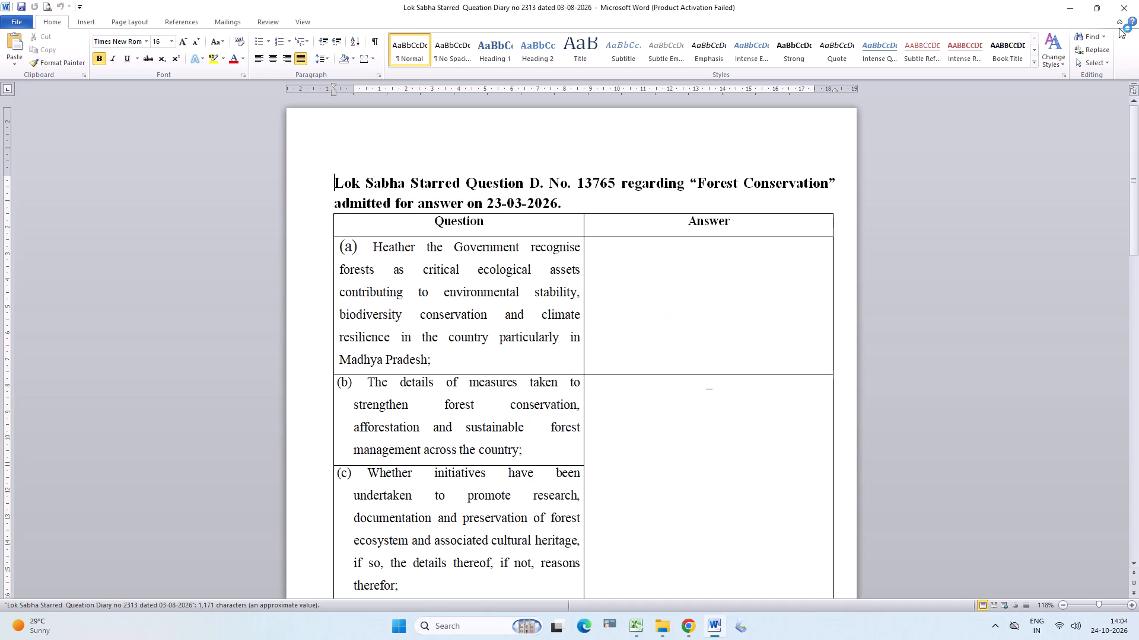
Replace the question diary number in the document heading with 2313.
key(Return)
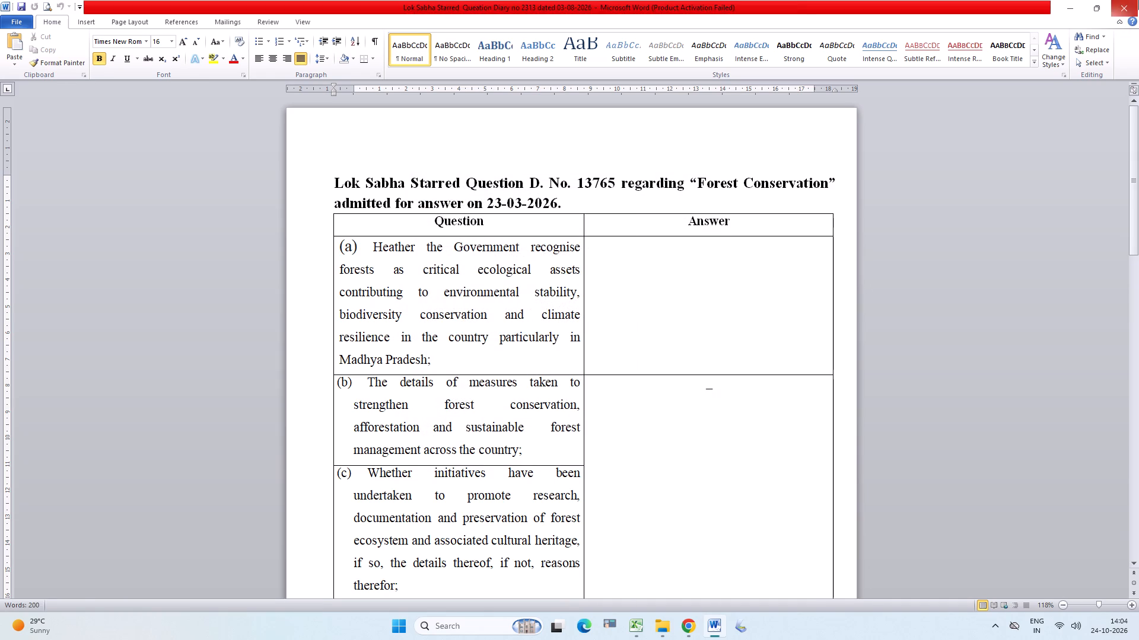
click(577, 188)
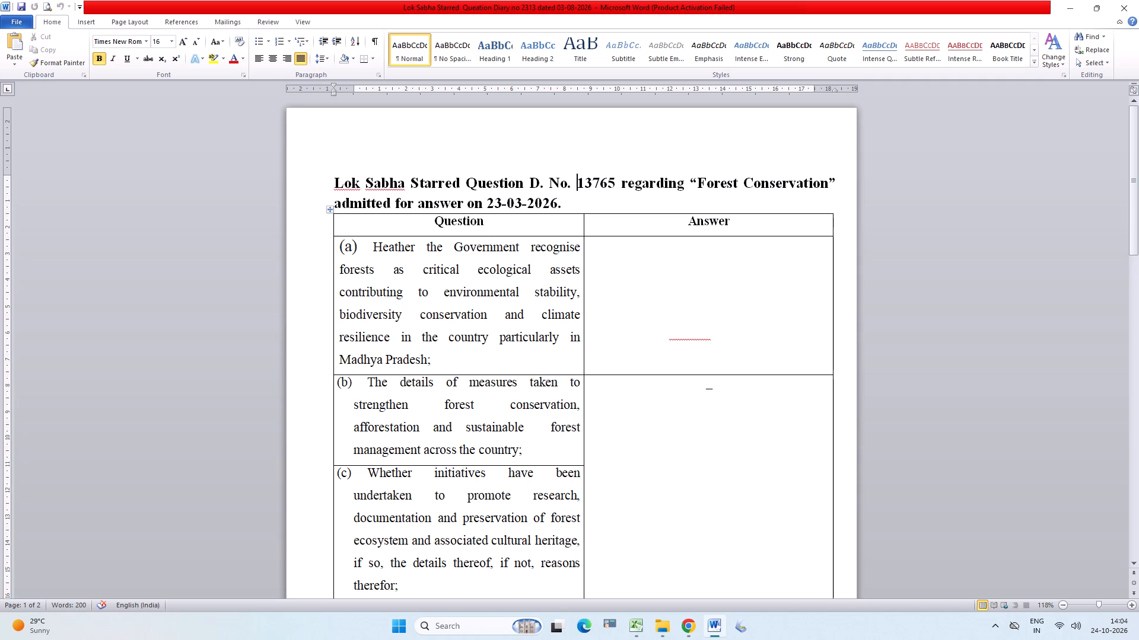
key(shift+Right)
key(shift+Right)
key(shift+Right)
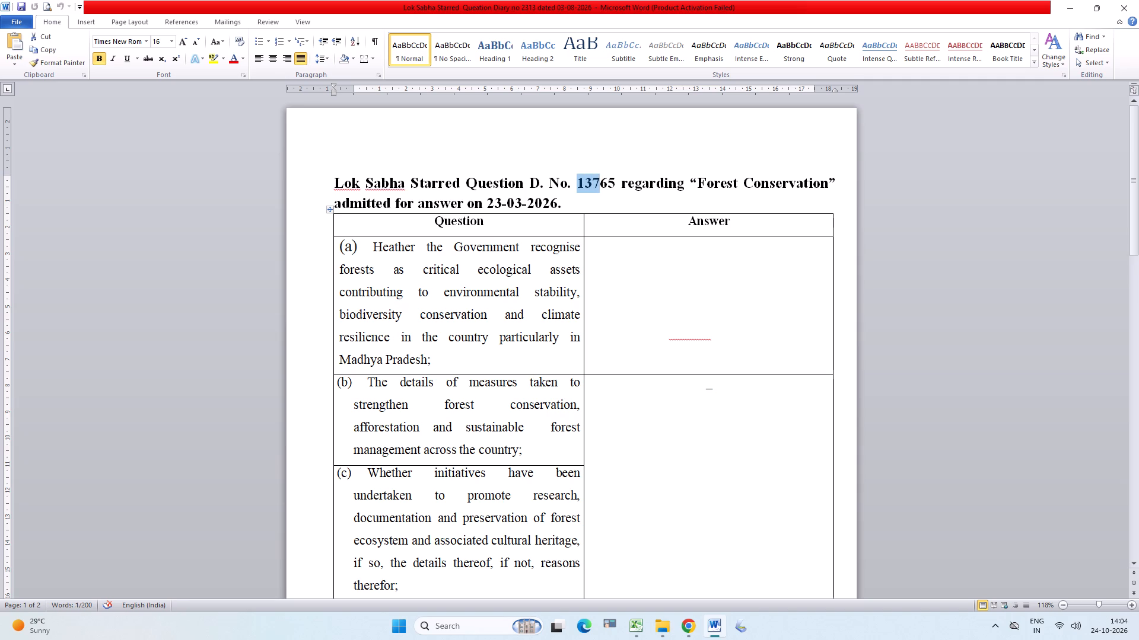
key(shift+Right)
key(shift+Right)
text(2313)
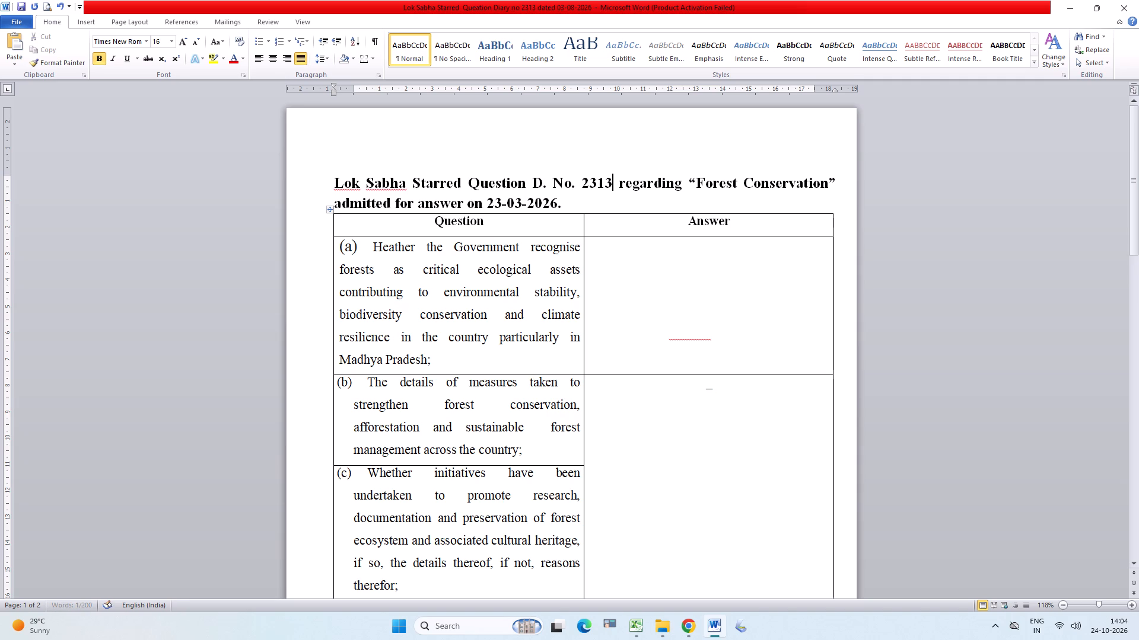
Replace the quoted subject "Forest Conservation" in the heading with "Increasing Deforest".
key(Right)
key(Right)
key(Right)
key(Right)
key(Right)
key(Right)
key(Right)
key(Right)
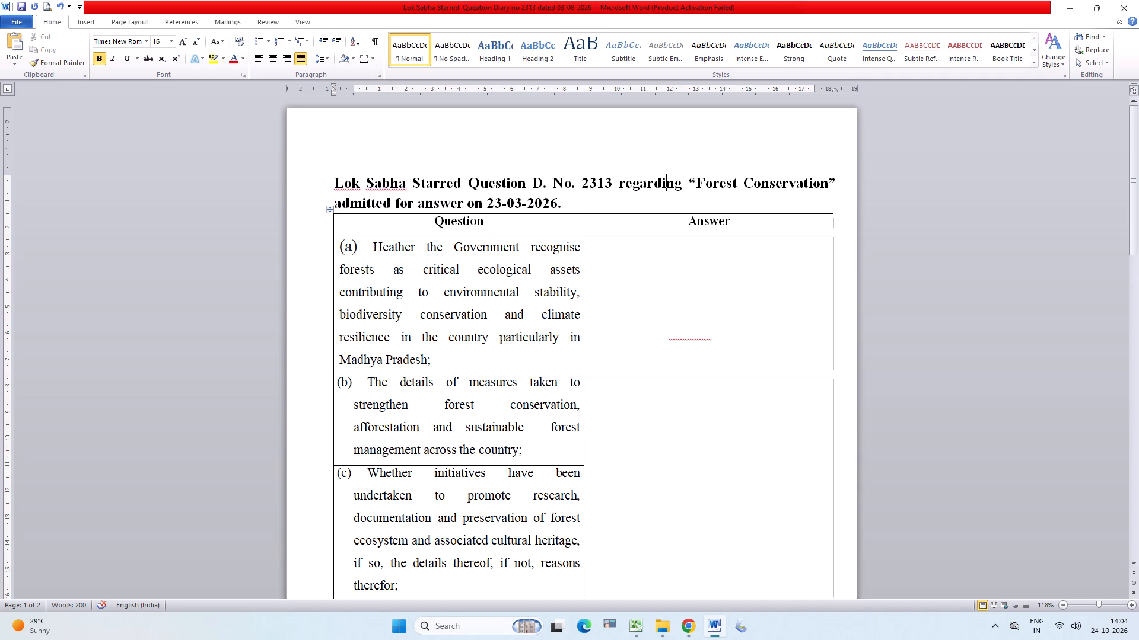
key(Right)
key(Right)
key(Right)
key(Right)
text(In)
text(creasing Deforest)
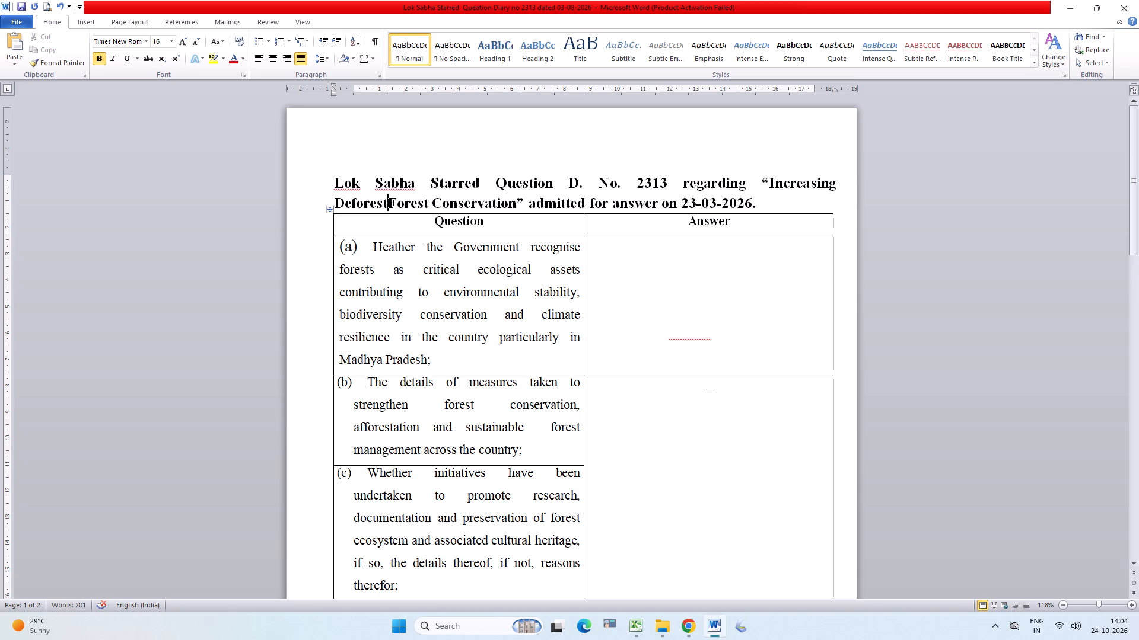
key(space)
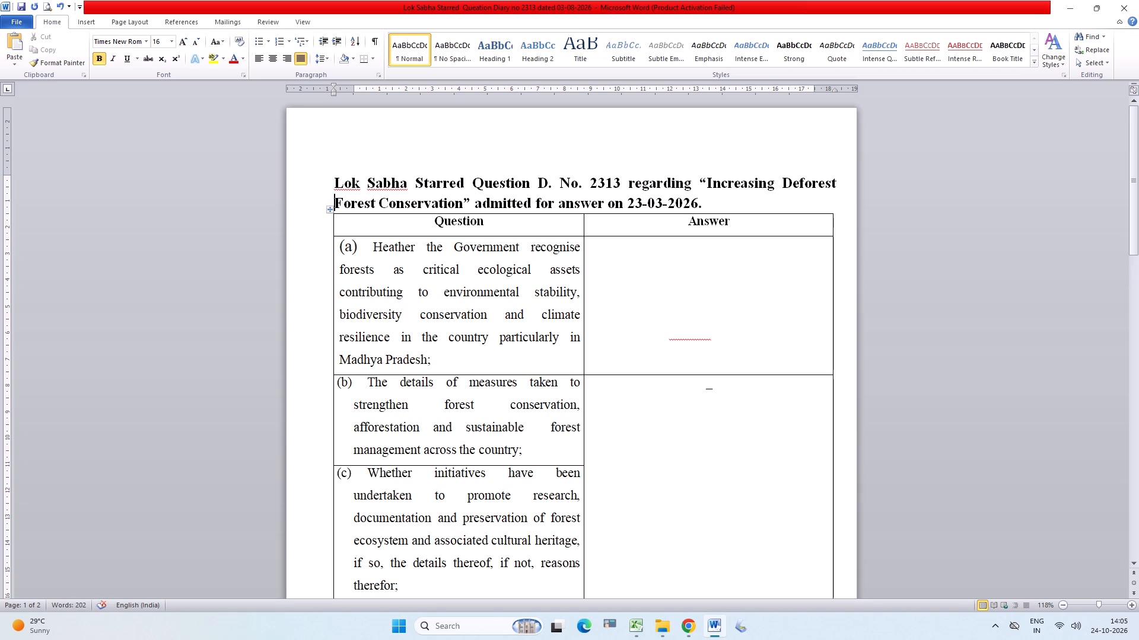
key(ctrl+shift+Right)
key(ctrl+shift+Right)
key(ctrl+shift+Right)
key(ctrl+shift+Left)
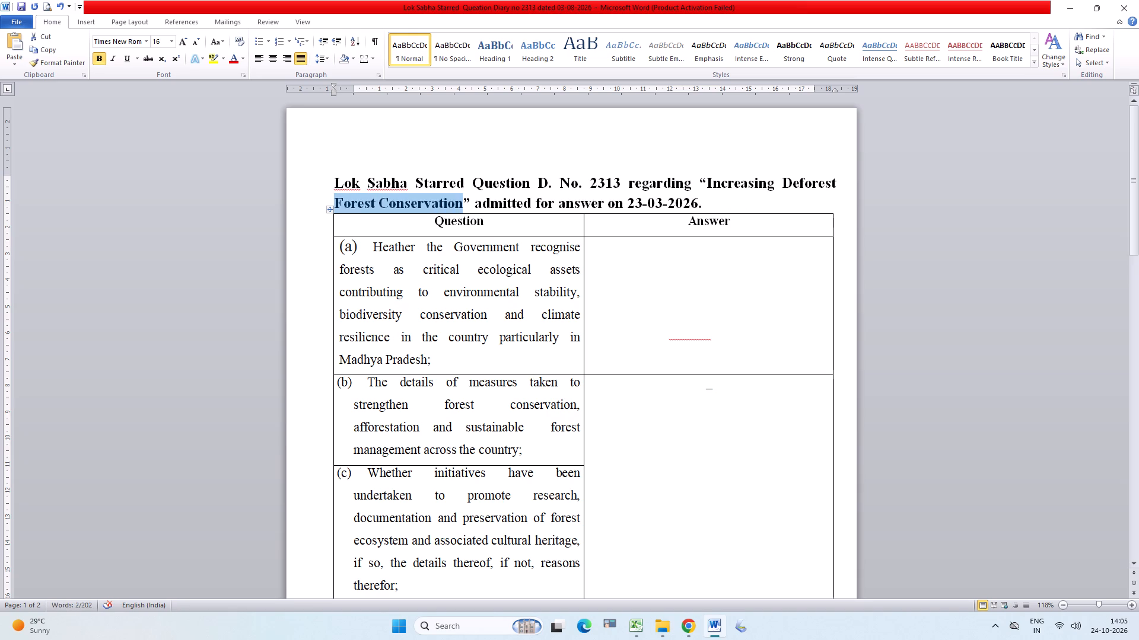
key(BackSpace)
Change the admitted-for-answer date in the heading to 03-08-2026.
key(ctrl+Right)
key(ctrl+Right)
key(ctrl+Right)
key(ctrl+Right)
key(ctrl+Right)
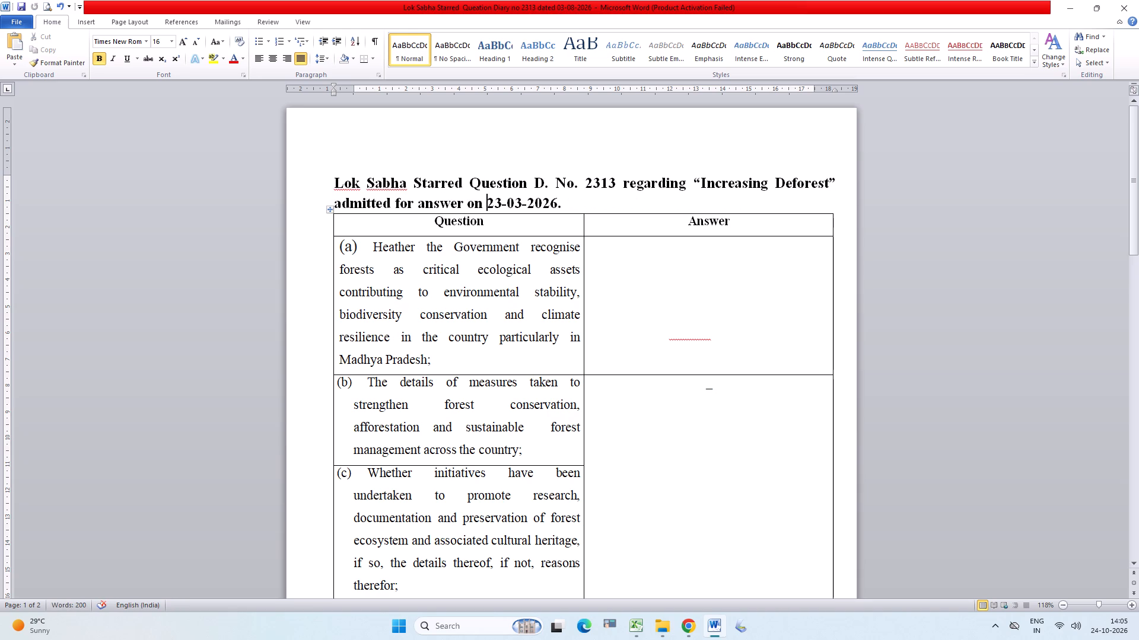
key(shift+Right)
key(shift+Right)
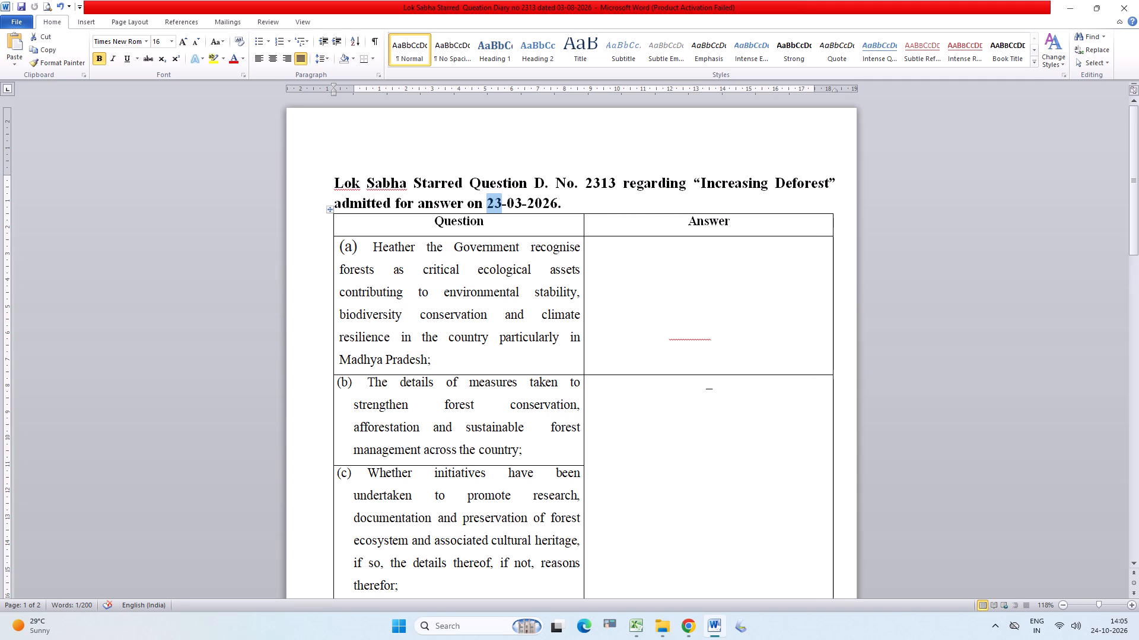
text(03)
key(Right)
key(Right)
key(shift+Right)
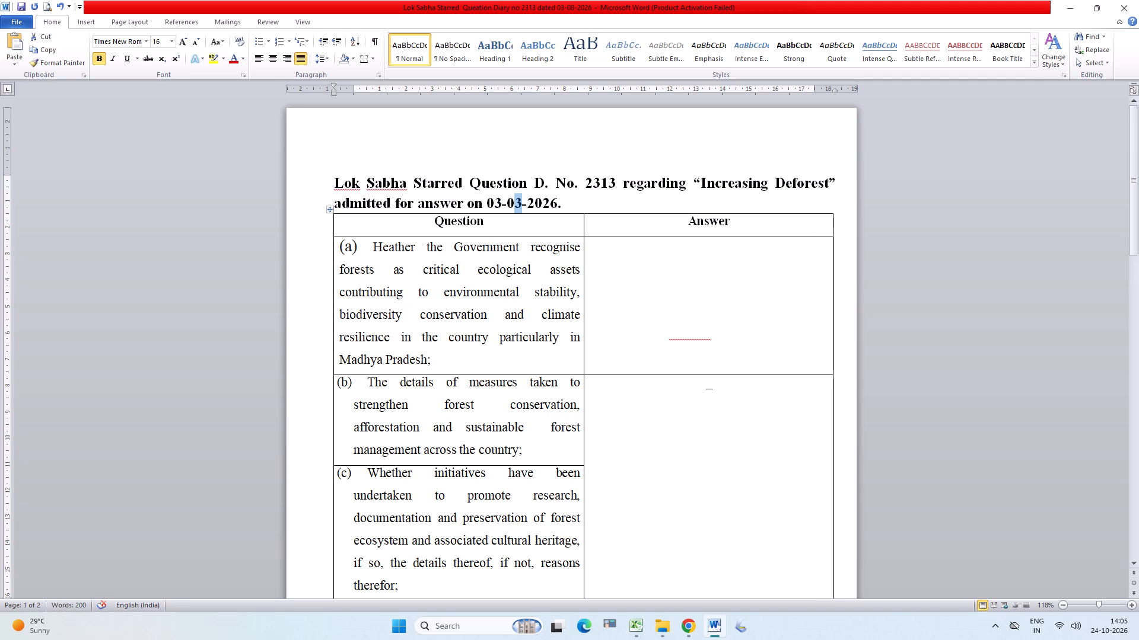
key(8)
Select the opening word "Heather" of question (a) in the Question column.
click(371, 245)
key(ctrl+shift+Right)
key(ctrl+shift+Right)
key(ctrl+shift+Left)
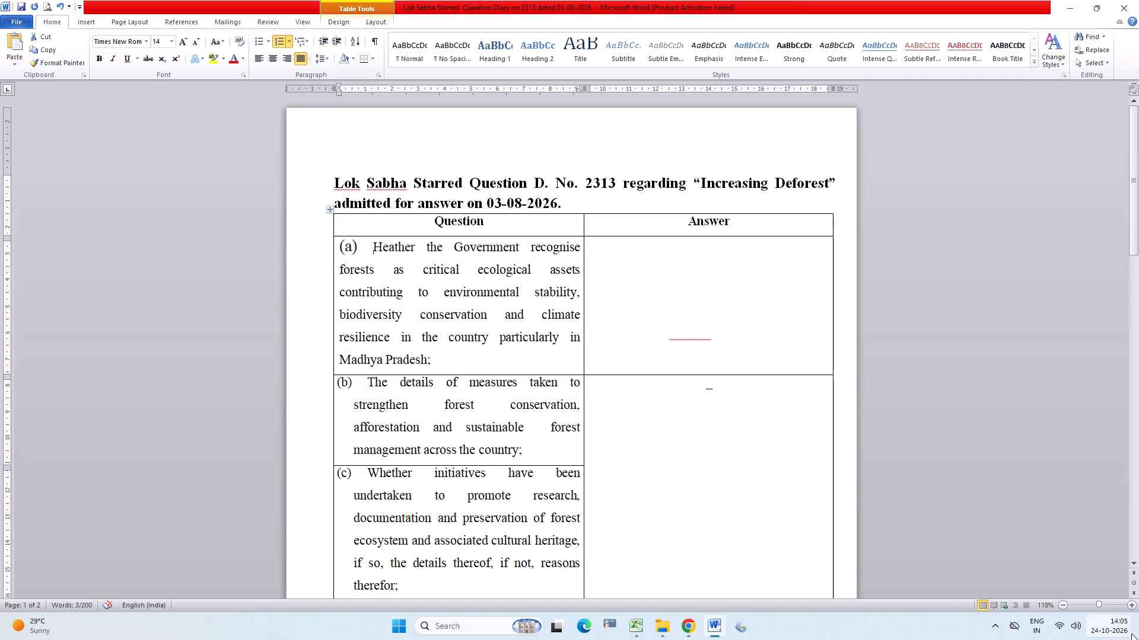
key(ctrl+shift+Left)
key(ctrl+shift+Right)
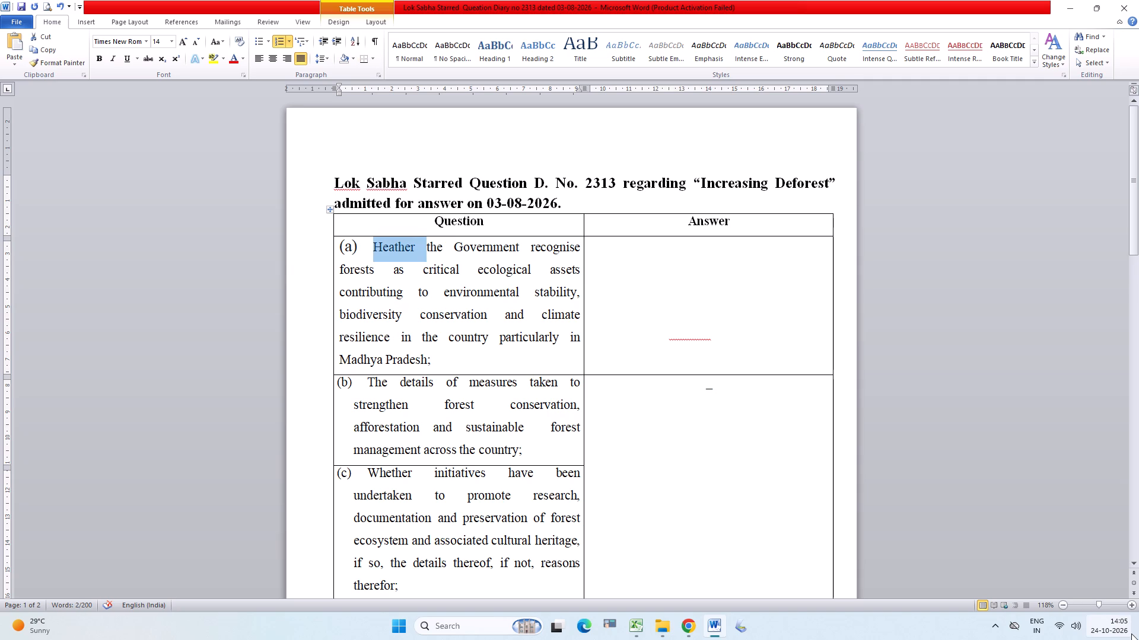
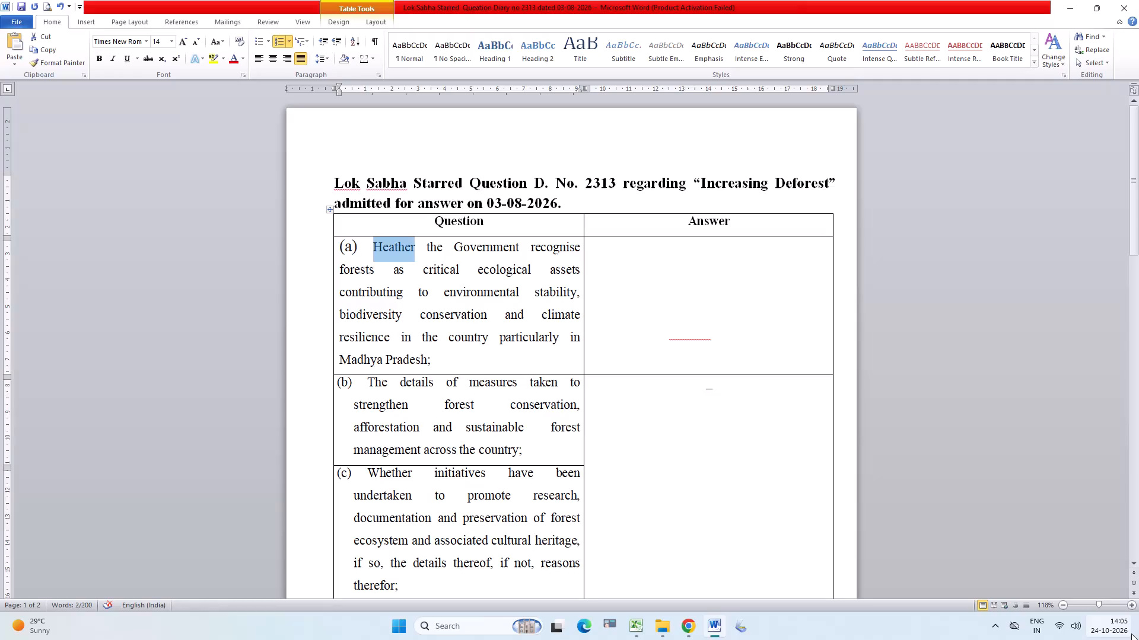
Replace the selected word in question (a) with "Whether" and delete the word "the" before "Government".
key(shift+w)
text(hether)
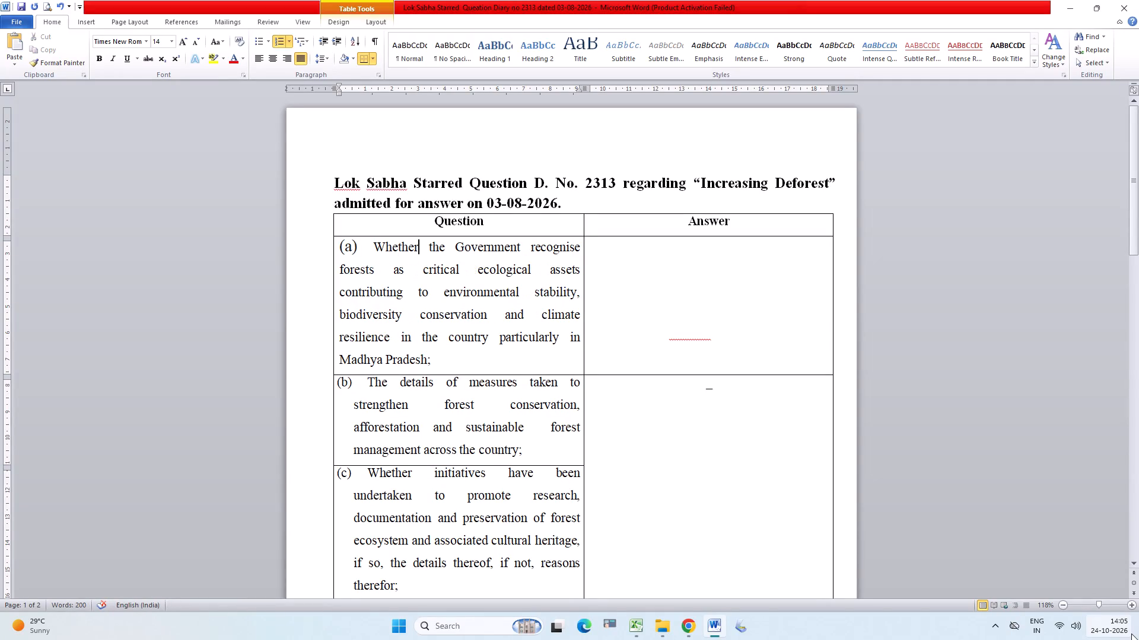
key(Delete)
key(Delete)
key(Delete)
key(Delete)
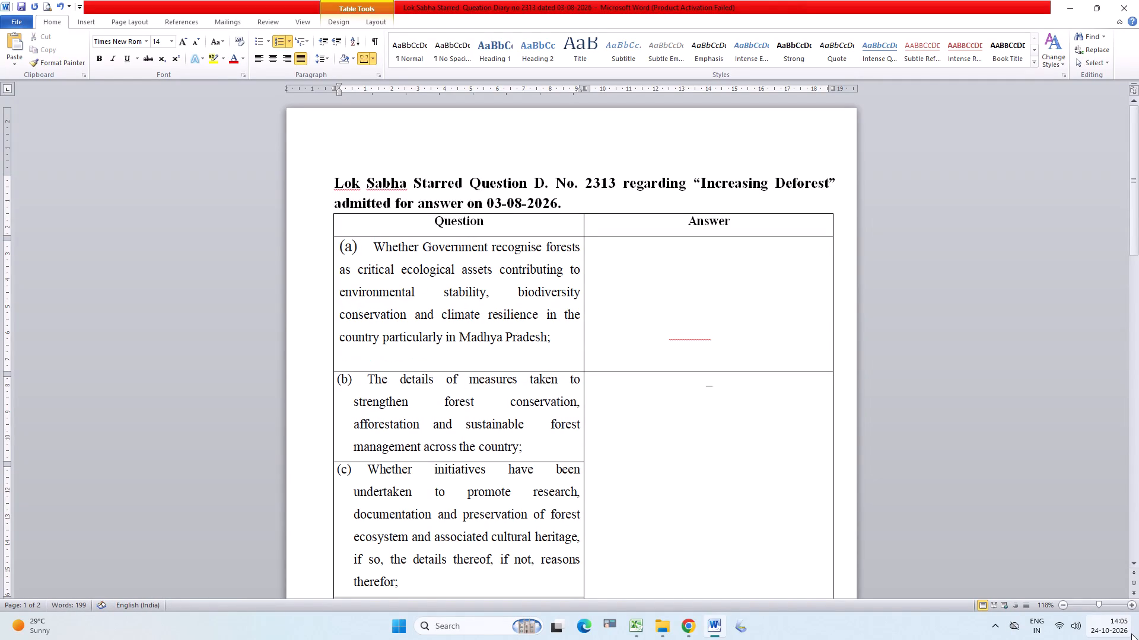
Insert "is aware of increasing deforestation across the" after "Government" in question (a).
key(ctrl+Right)
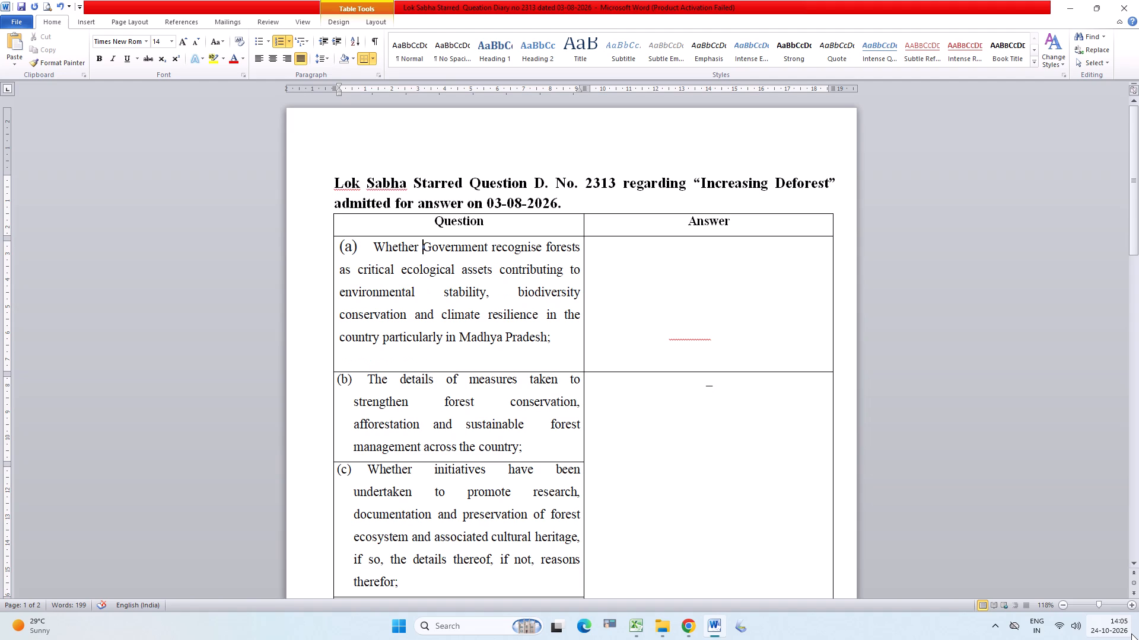
key(ctrl+Right)
text(is aware of incre)
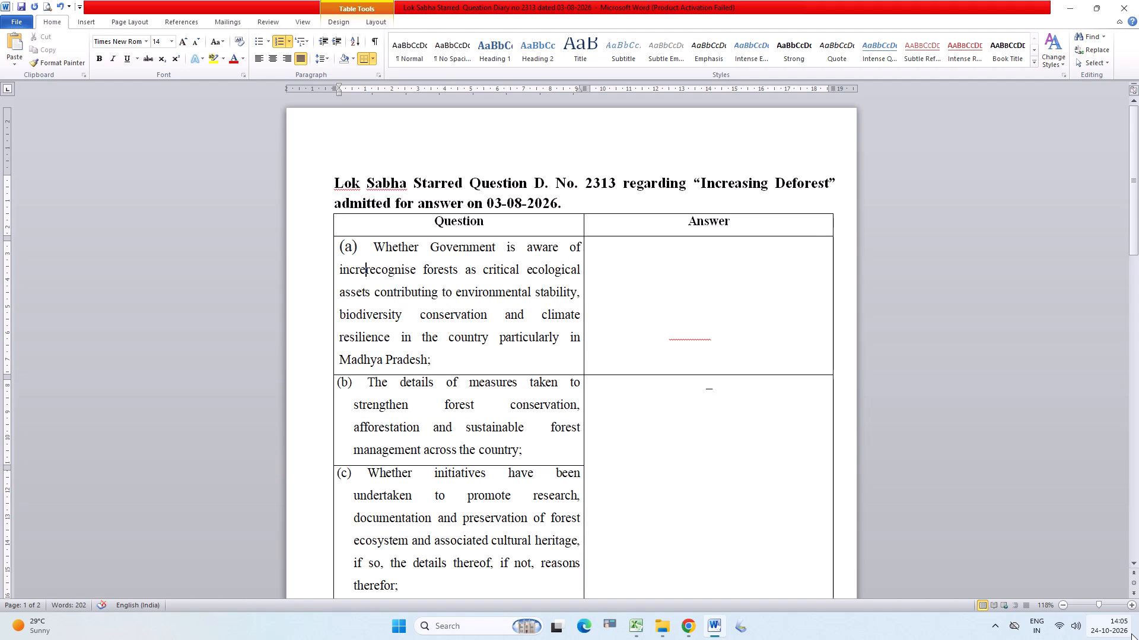
key(BackSpace)
key(BackSpace)
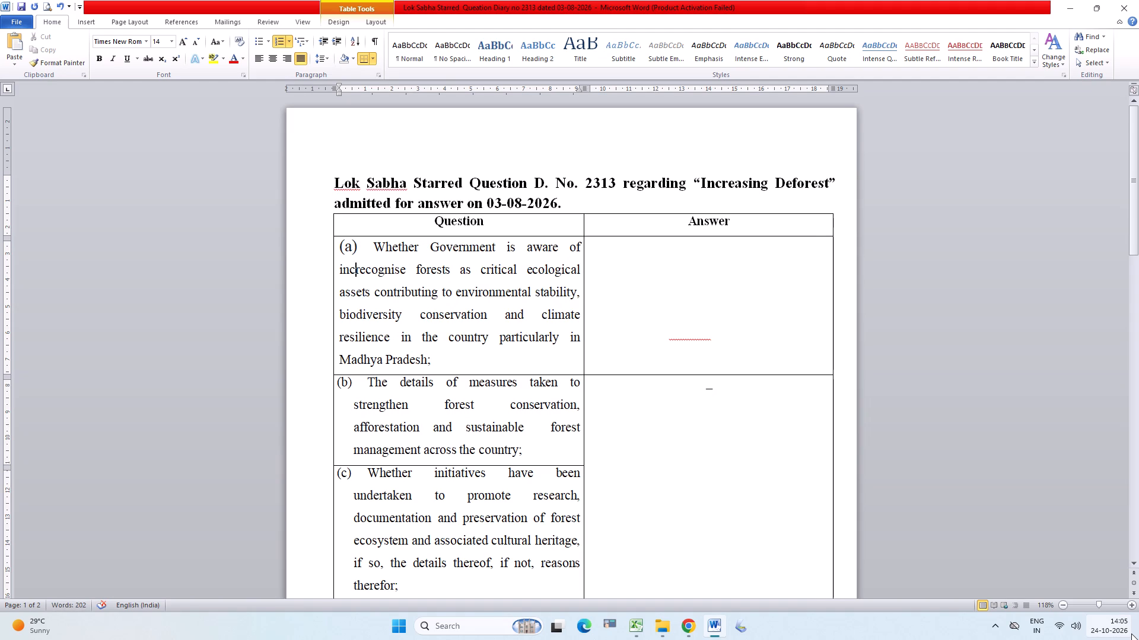
key(space)
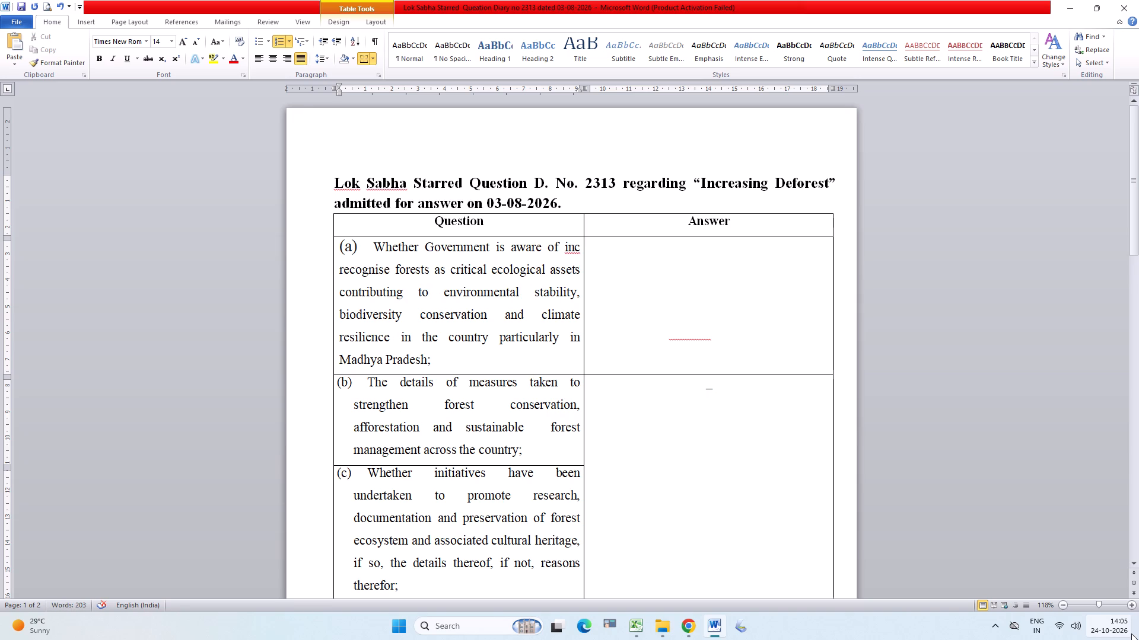
key(Left)
text(easing deforestation across hte)
key(BackSpace)
key(BackSpace)
key(BackSpace)
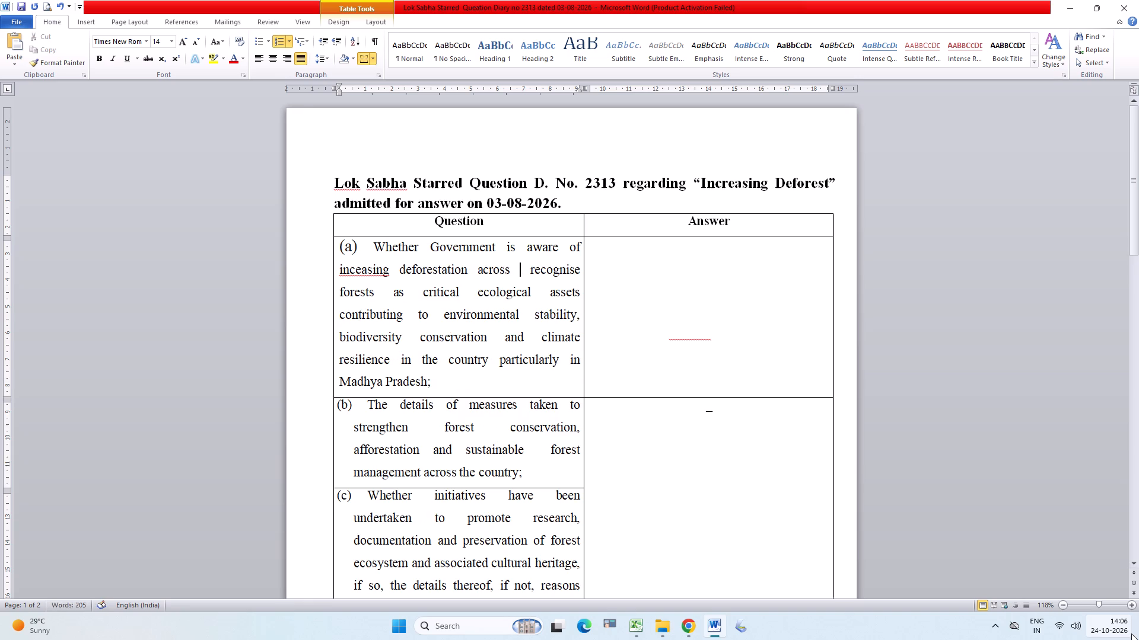
text(the)
key(space)
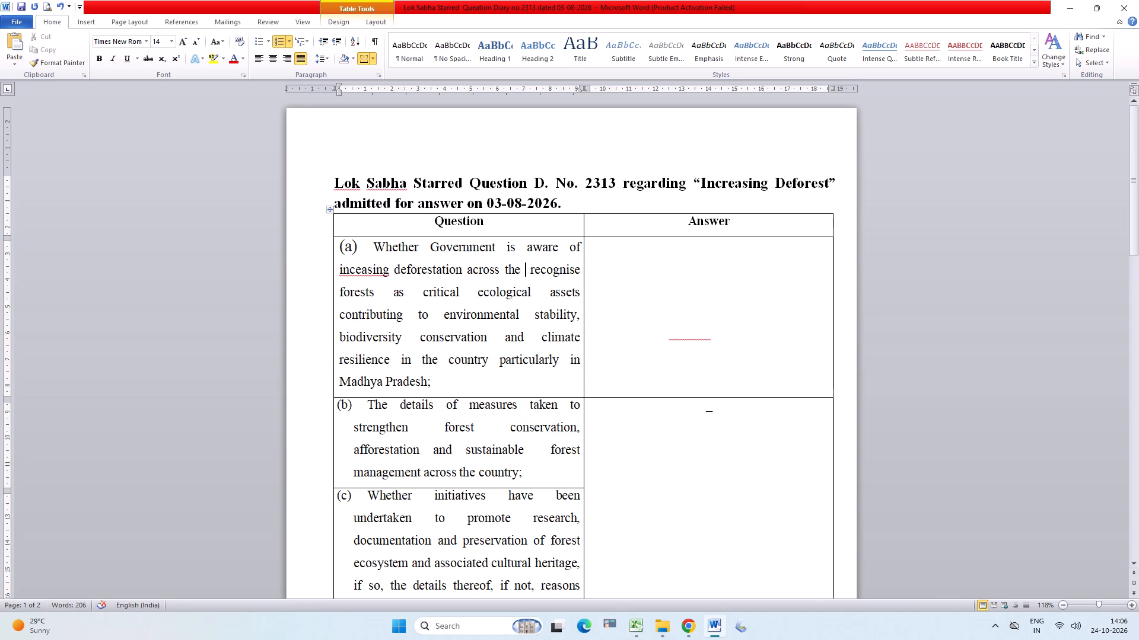
click(356, 265)
key(r)
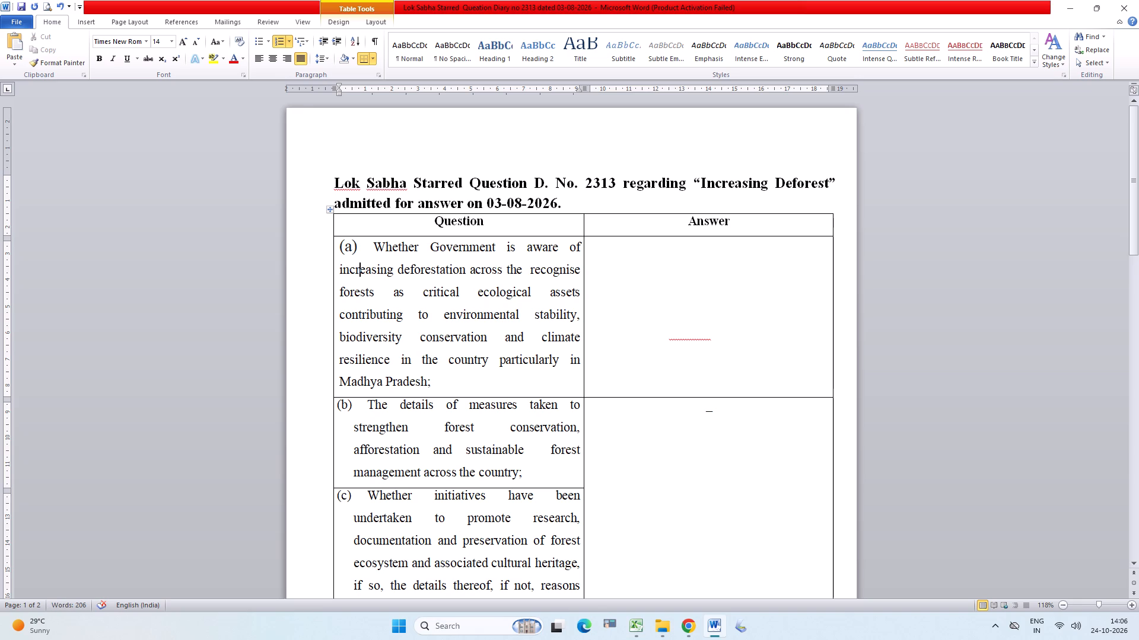
Delete all of question (a)'s text that follows "increasing deforestation across".
click(506, 262)
drag(506, 262, 492, 369)
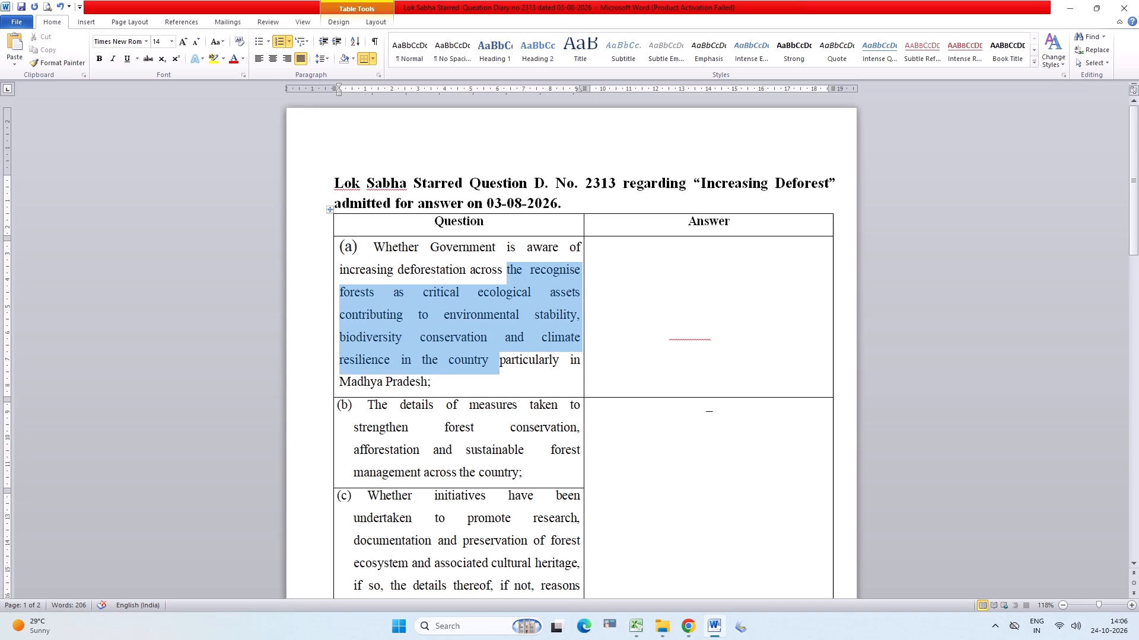
drag(492, 369, 431, 389)
key(BackSpace)
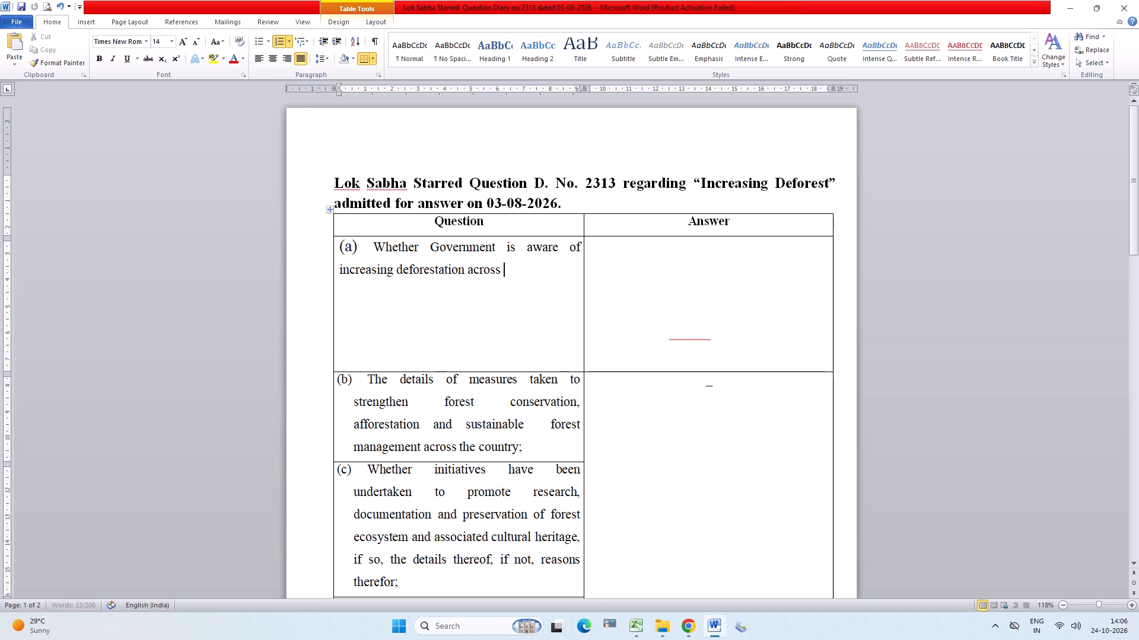
key(BackSpace)
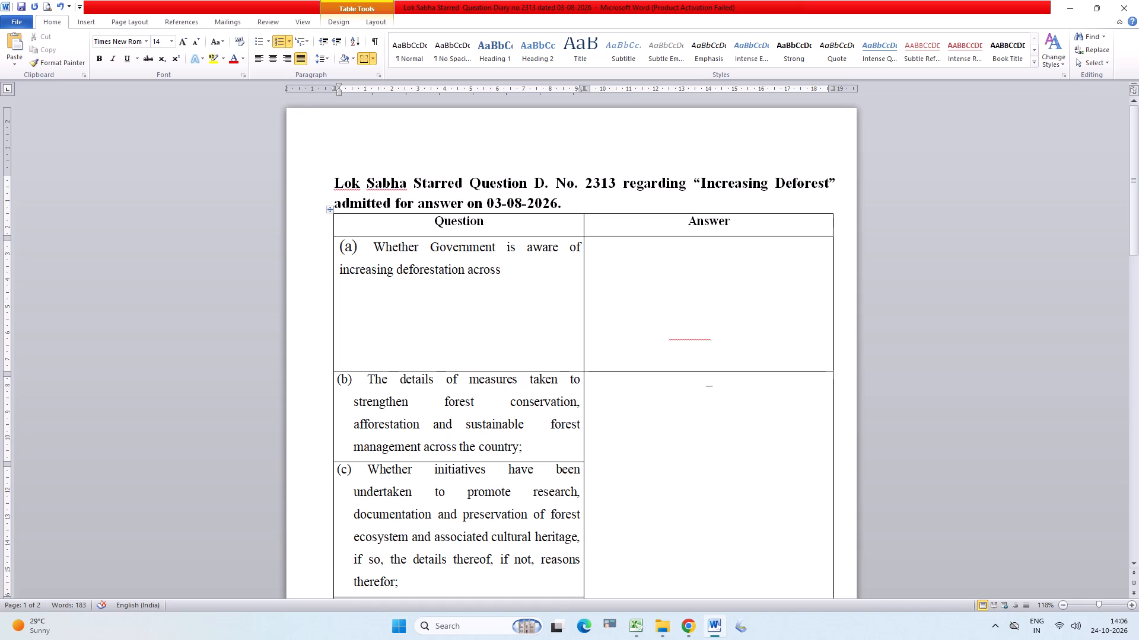
Continue question (a) after "across" with "the country. if so,".
key(space)
text(h)
key(BackSpace)
text(the contry)
key(space)
key(BackSpace)
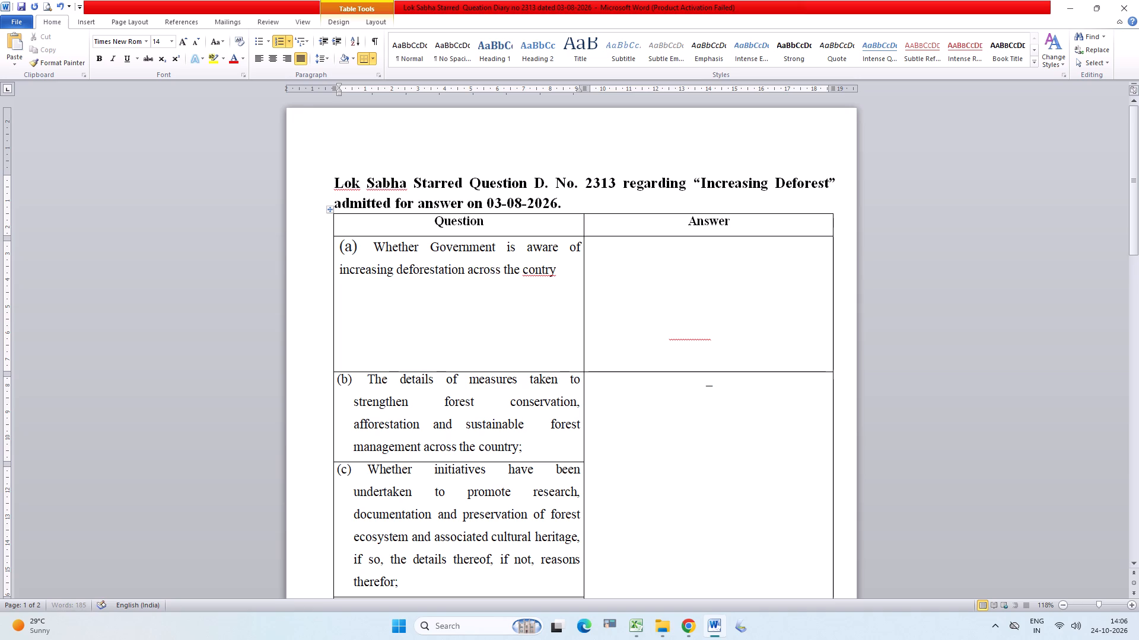
key(period)
key(BackSpace)
key(BackSpace)
key(BackSpace)
key(BackSpace)
key(BackSpace)
text(untry. if so)
key(comma)
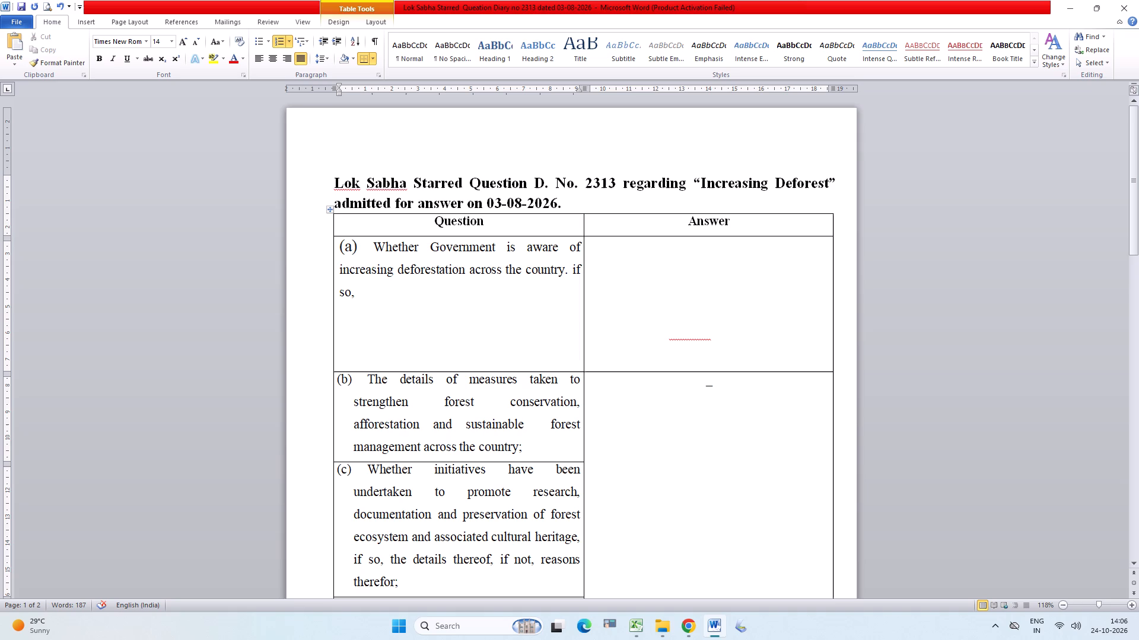
Add "the details thereof, along" after "if so," in question (a), with "thereof" spelled correctly.
key(space)
text(the details f)
key(BackSpace)
text(therof, along)
key(Down)
key(Left)
key(Left)
key(Left)
key(Left)
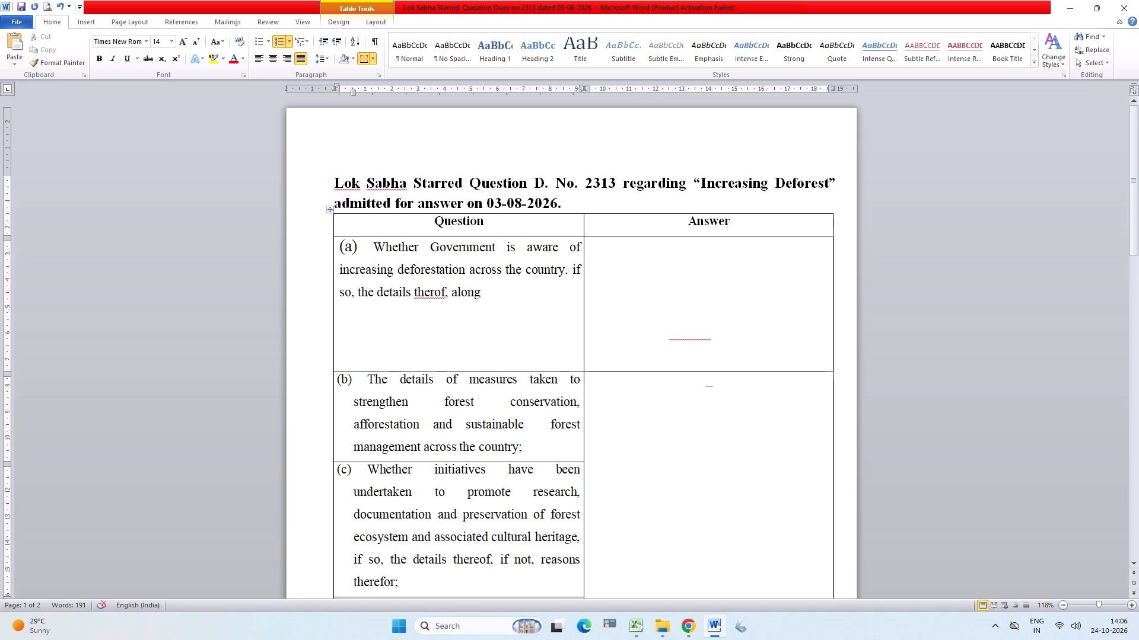
key(Up)
key(Left)
key(Left)
key(e)
key(Right)
key(Right)
key(Right)
key(Right)
key(Right)
key(Right)
key(Right)
key(Right)
key(Right)
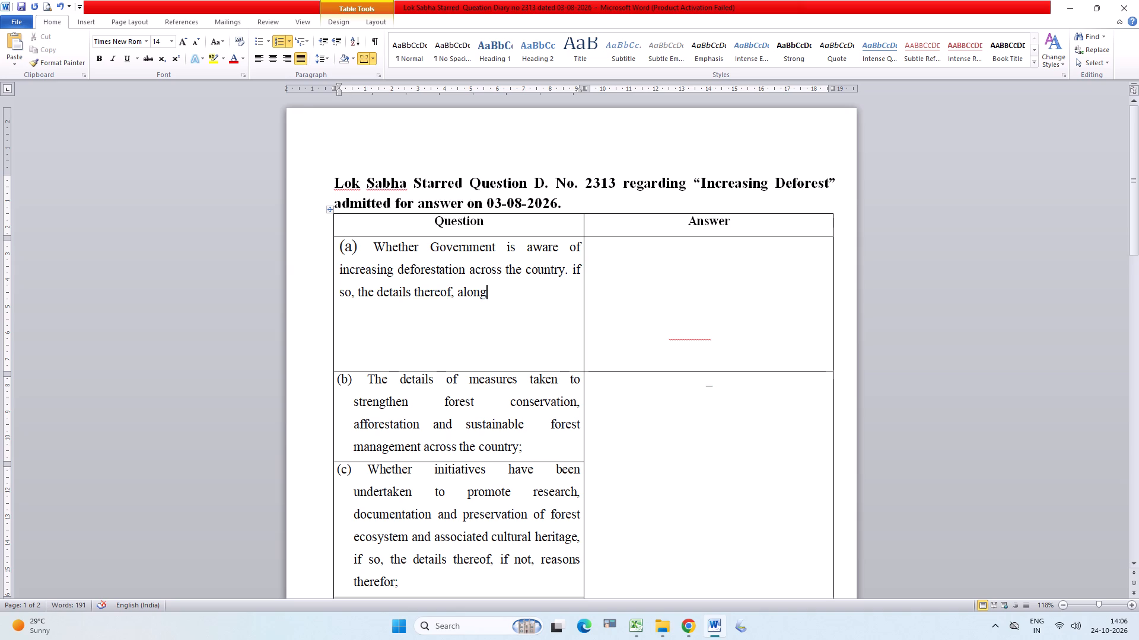
Continue question (a) after "along" with "with the forest cover trends in recent years".
key(space)
text(with the forest cover)
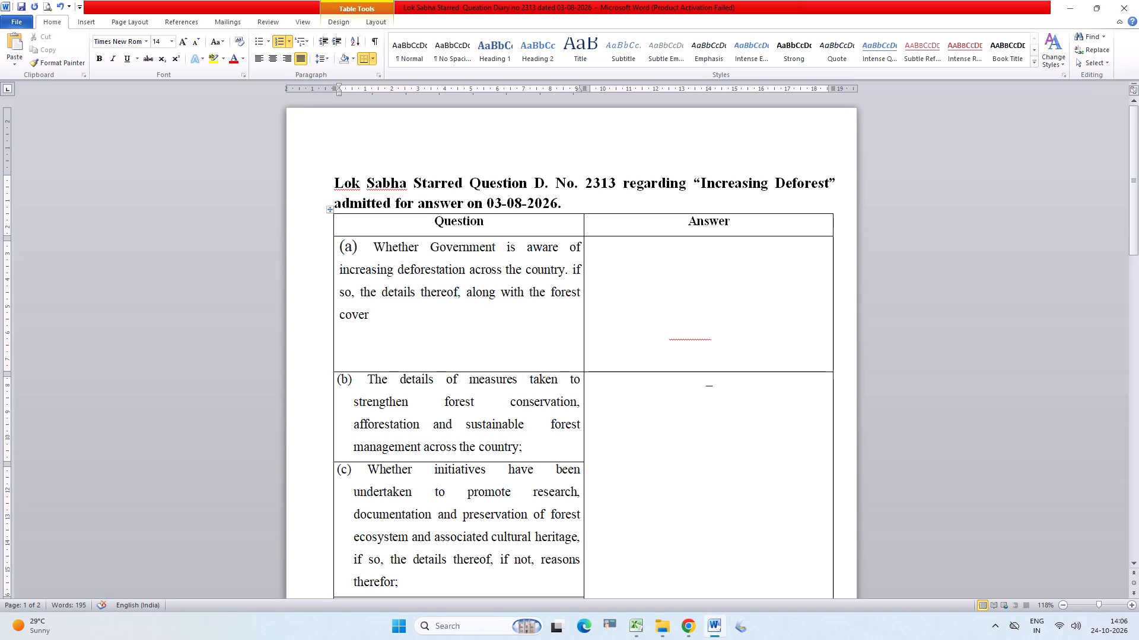
key(space)
text(trends in recent years oand the)
key(BackSpace)
key(BackSpace)
key(BackSpace)
key(BackSpace)
key(BackSpace)
key(BackSpace)
key(BackSpace)
key(BackSpace)
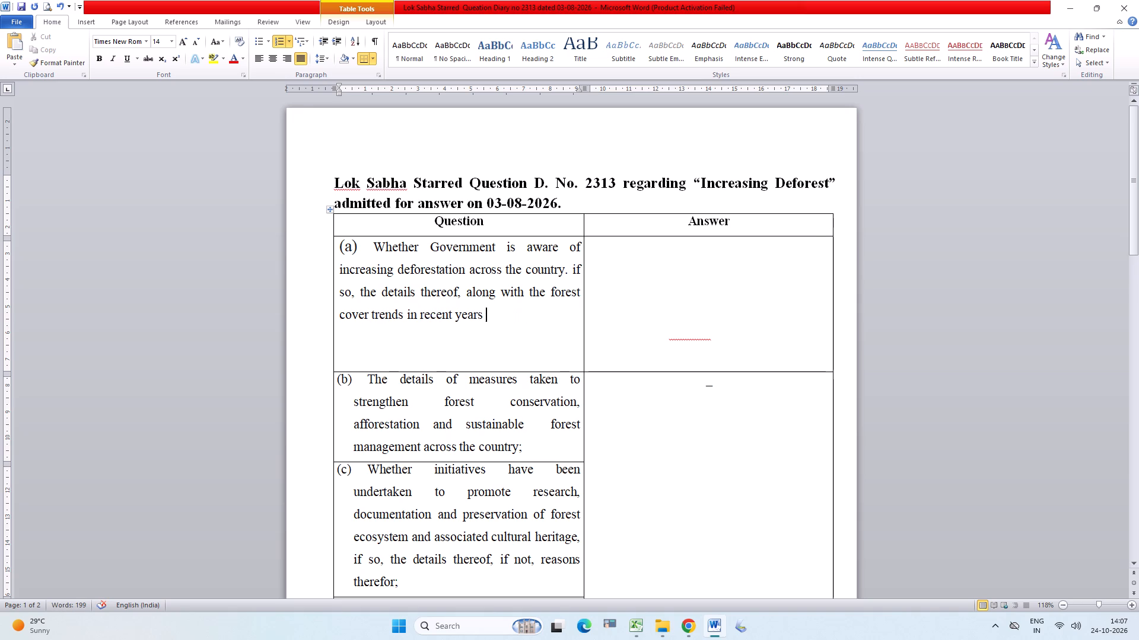
Finish question (a) with "and the steps taken to prevent further degration;".
text(and the steps taken to prevent further)
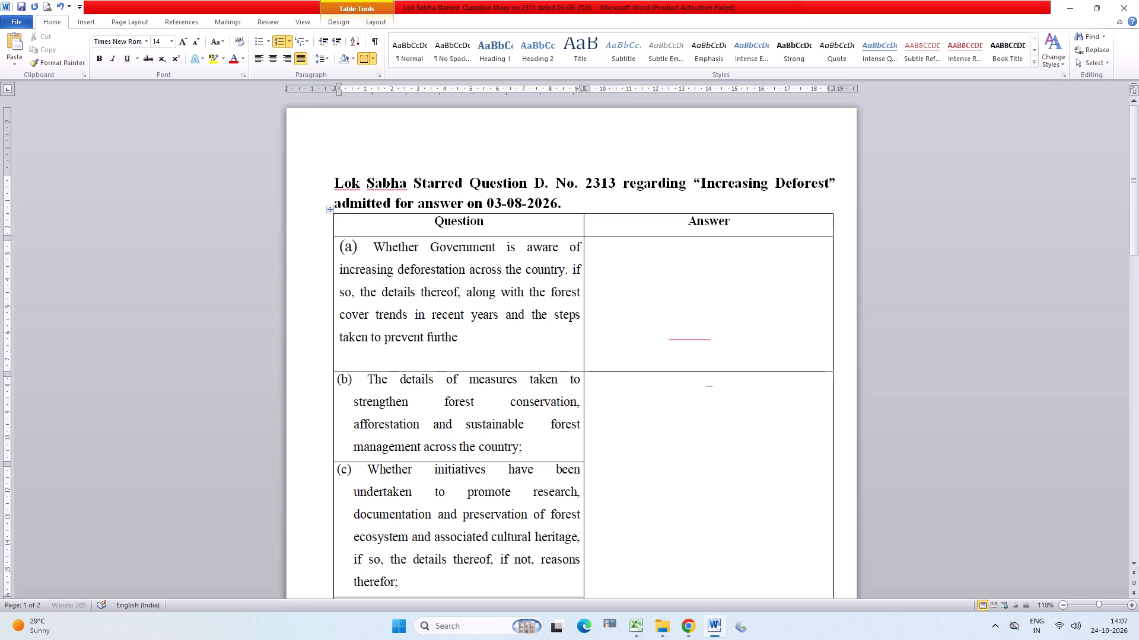
key(space)
text(degration)
key(shift+colon)
key(BackSpace)
key(semicolon)
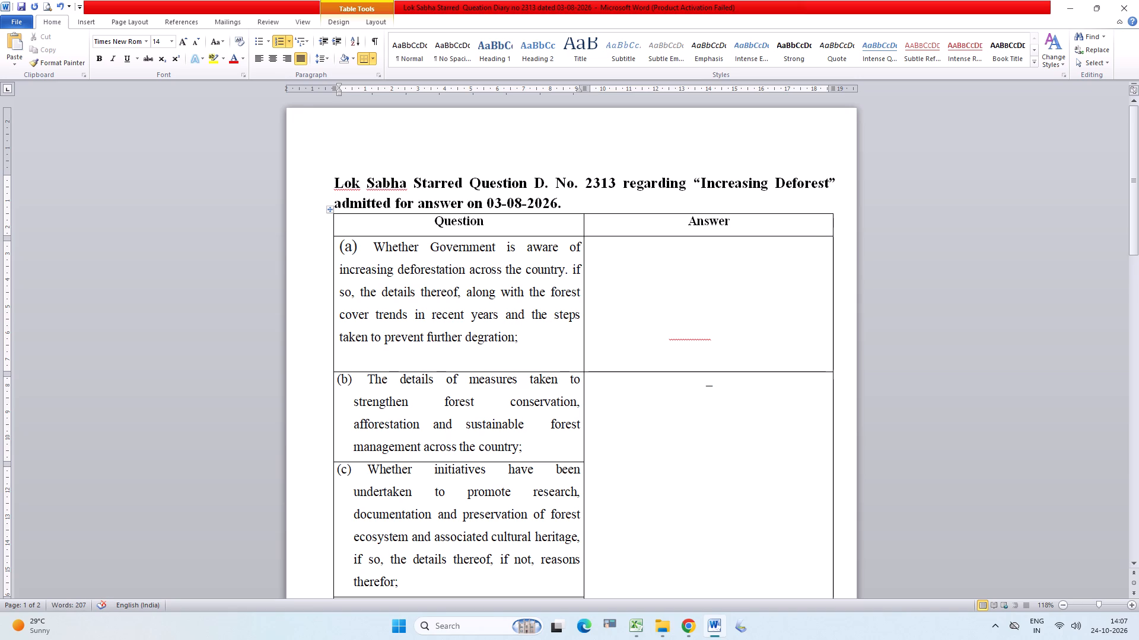
Replace the text of question (b) before its semicolon with "Whether diversion of forest land for industrial and infrastructure projects".
drag(369, 377, 494, 433)
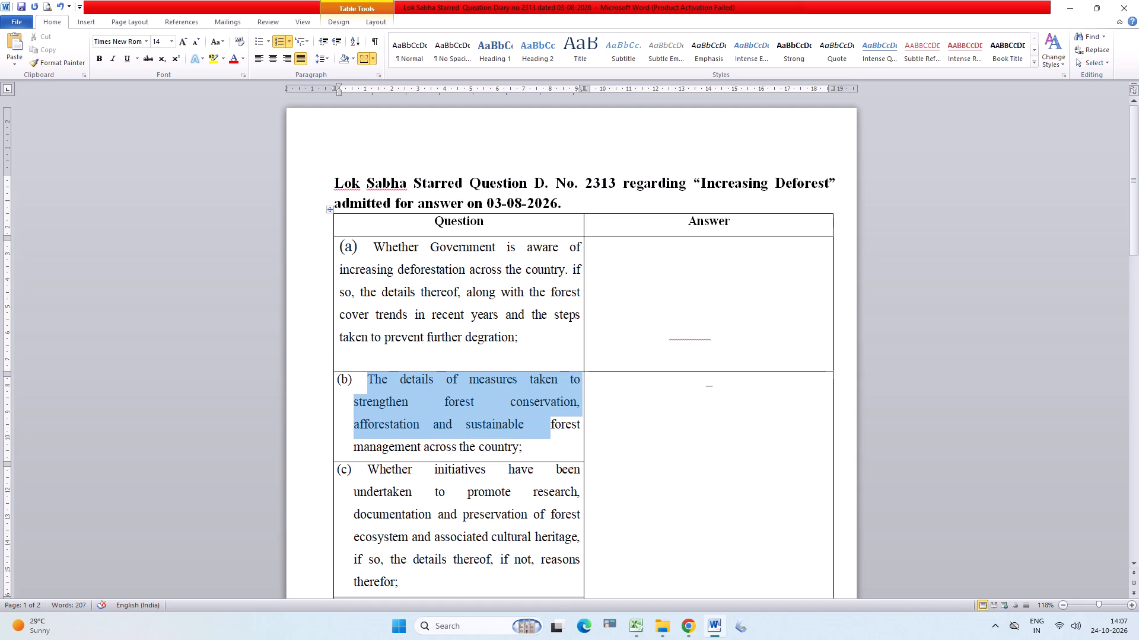
drag(494, 433, 514, 456)
key(BackSpace)
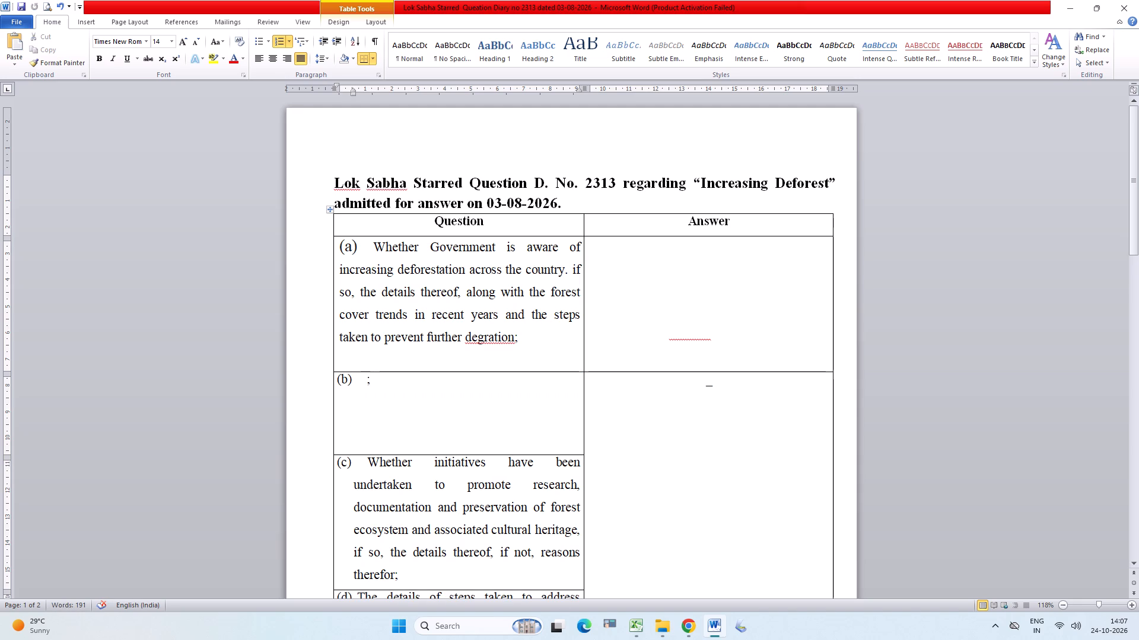
key(shift+w)
text(hether)
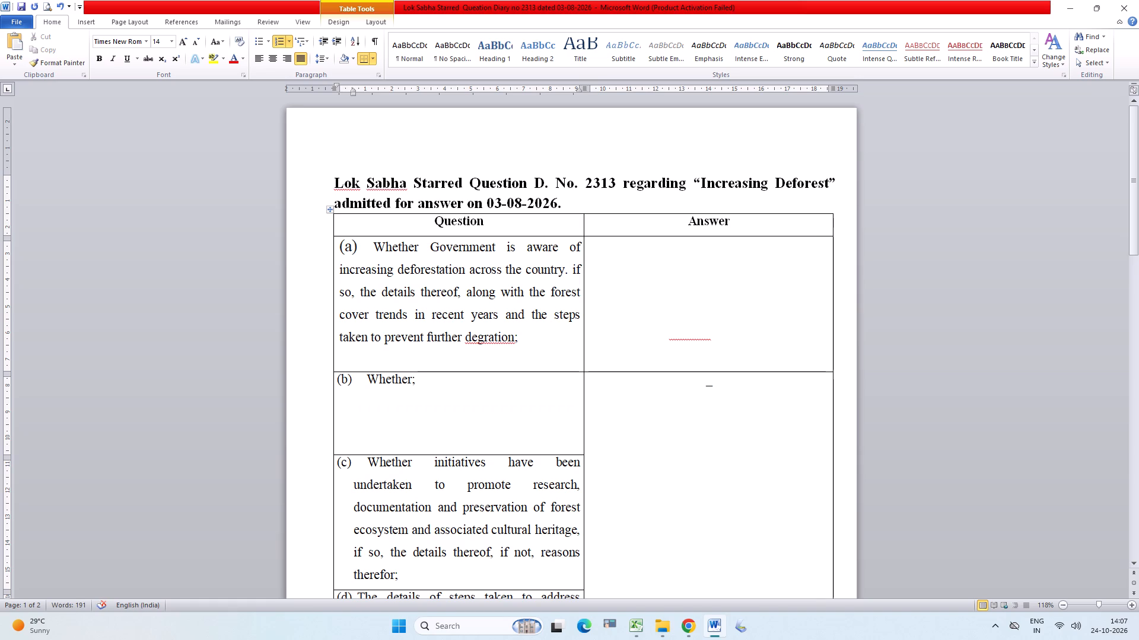
key(space)
text(div)
text(ersion of forest land for in)
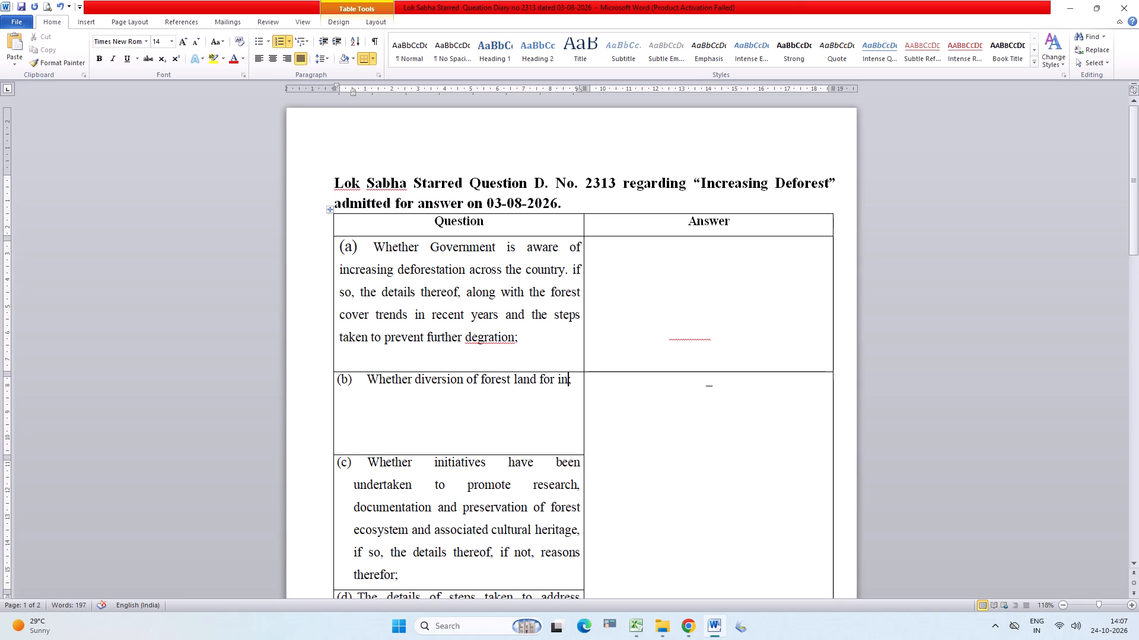
text(dustrial and infrastructure)
key(space)
text(pro)
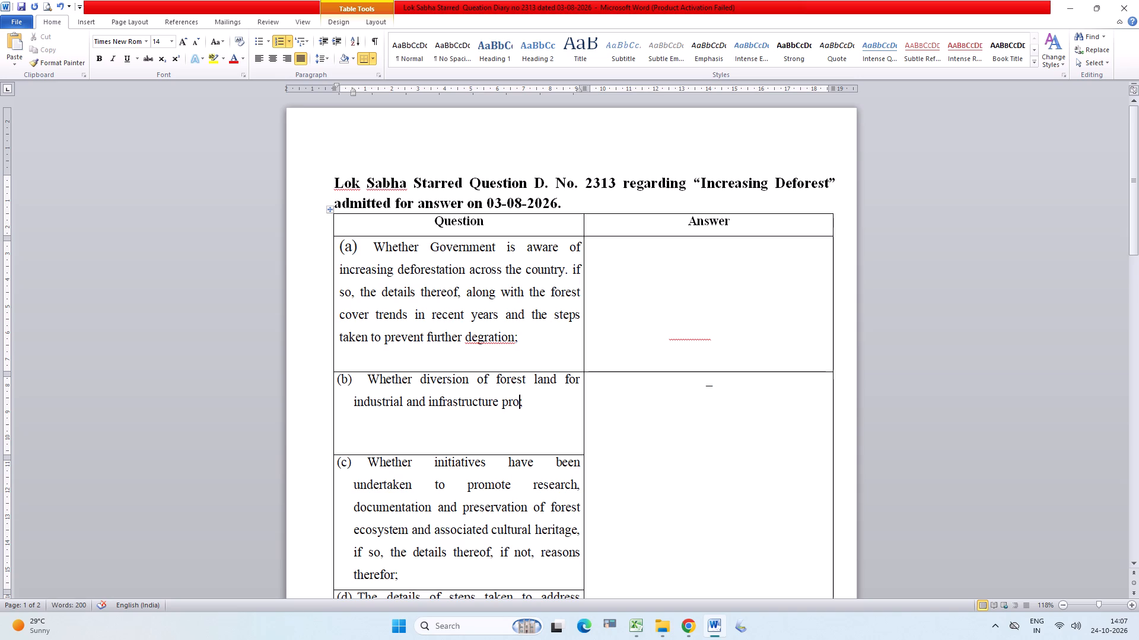
text(jects)
key(space)
Continue question (b) after "projects" with "has increased, if so, the details thereof and", with "thereof" spelled correctly.
text(has)
key(space)
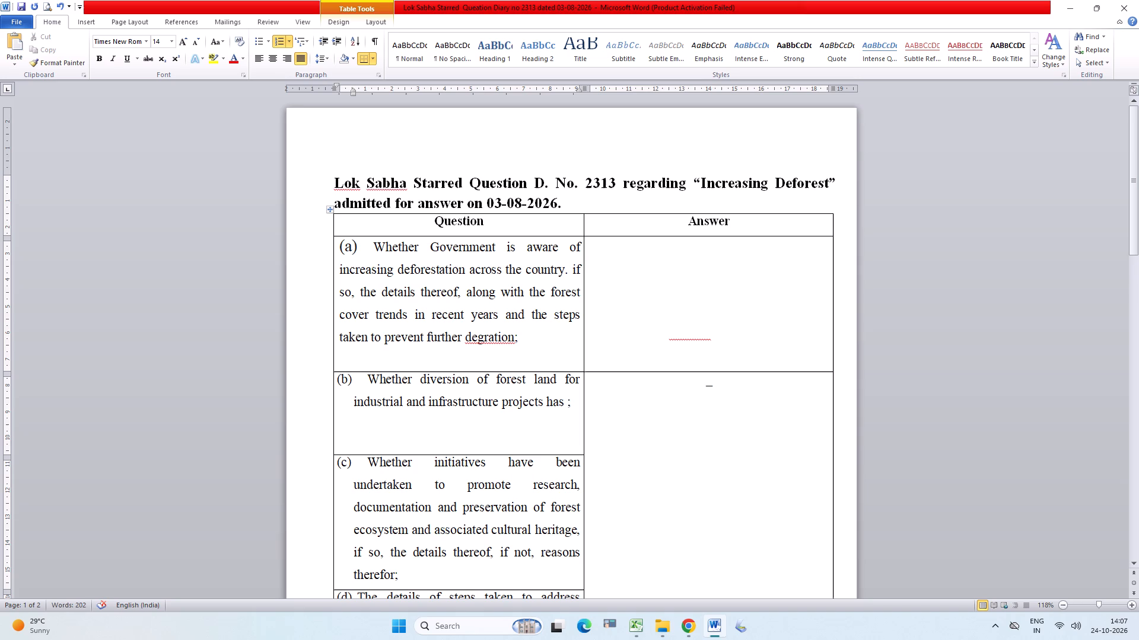
text(increased, if)
key(space)
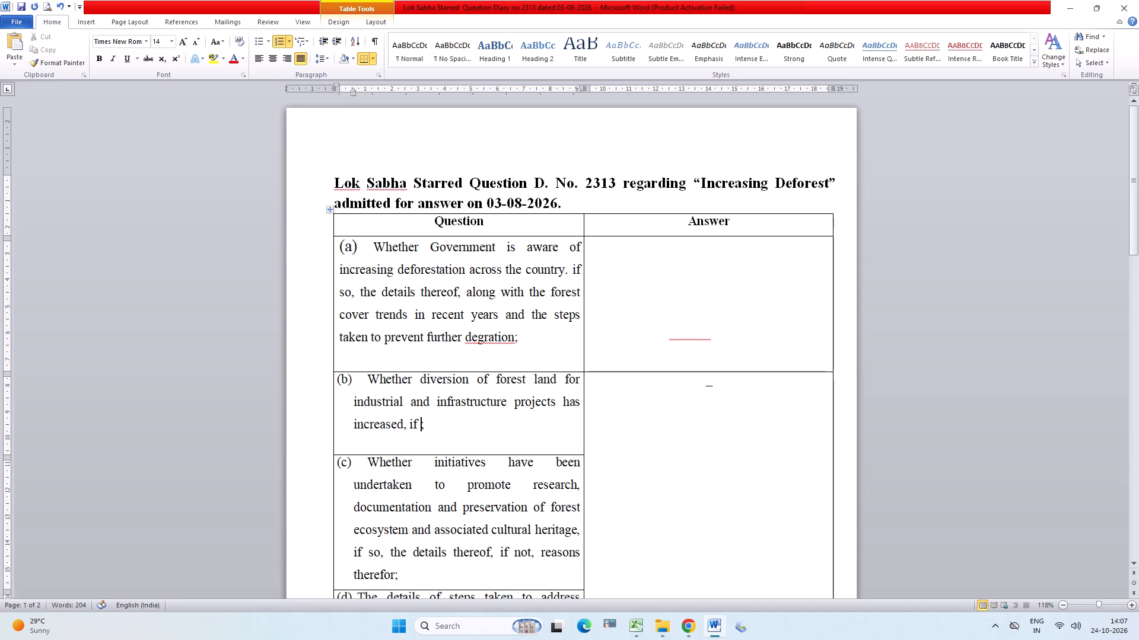
text(so, the details therof and)
key(Left)
key(Left)
key(Left)
key(Left)
key(Left)
key(Left)
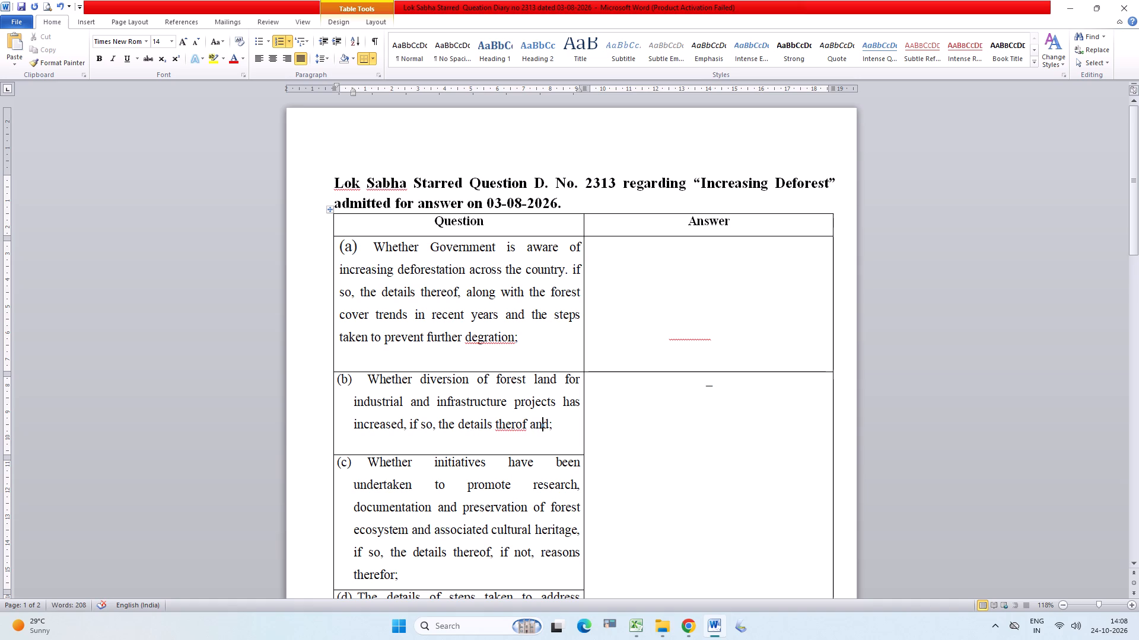
key(e)
key(Right)
key(Right)
key(Right)
key(Right)
key(Right)
key(Right)
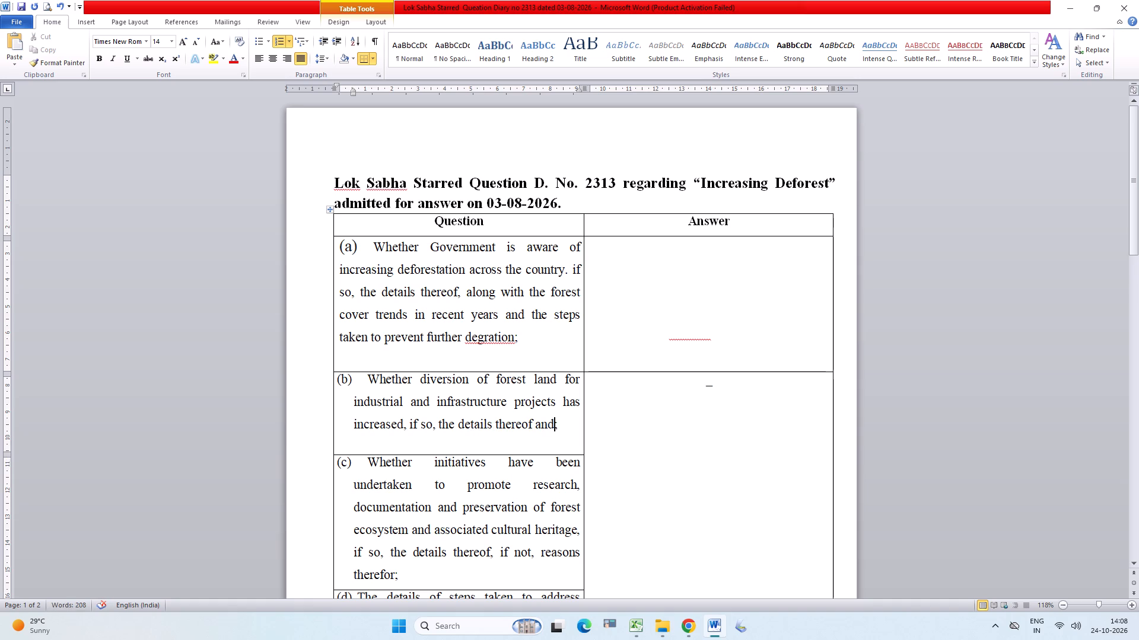
key(space)
Finish question (b) before its semicolon with "assessment of its impact on biodiversity and ecological balance".
key(a)
text(ssessment o)
text(f t)
key(BackSpace)
text(its)
key(space)
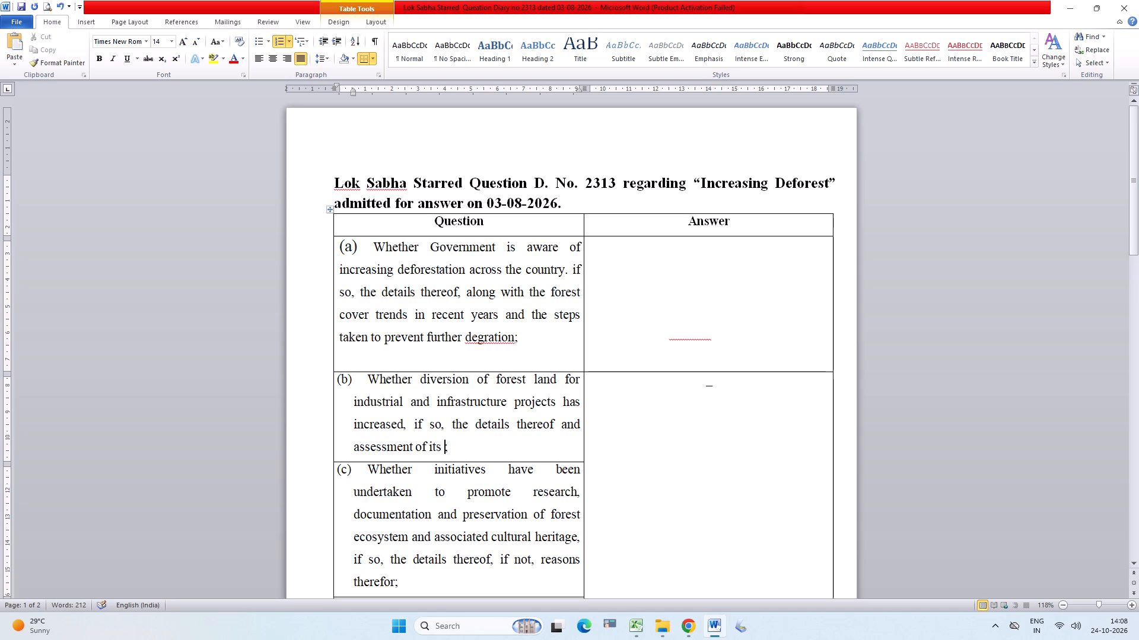
text(impact on bi)
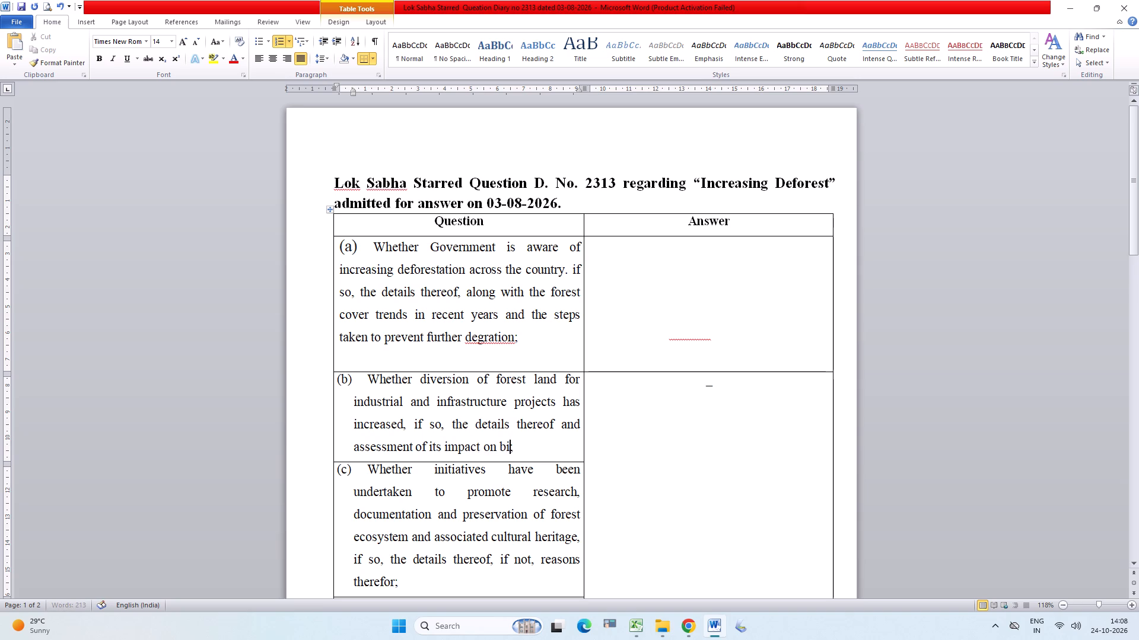
key(o)
text(diversity and eco)
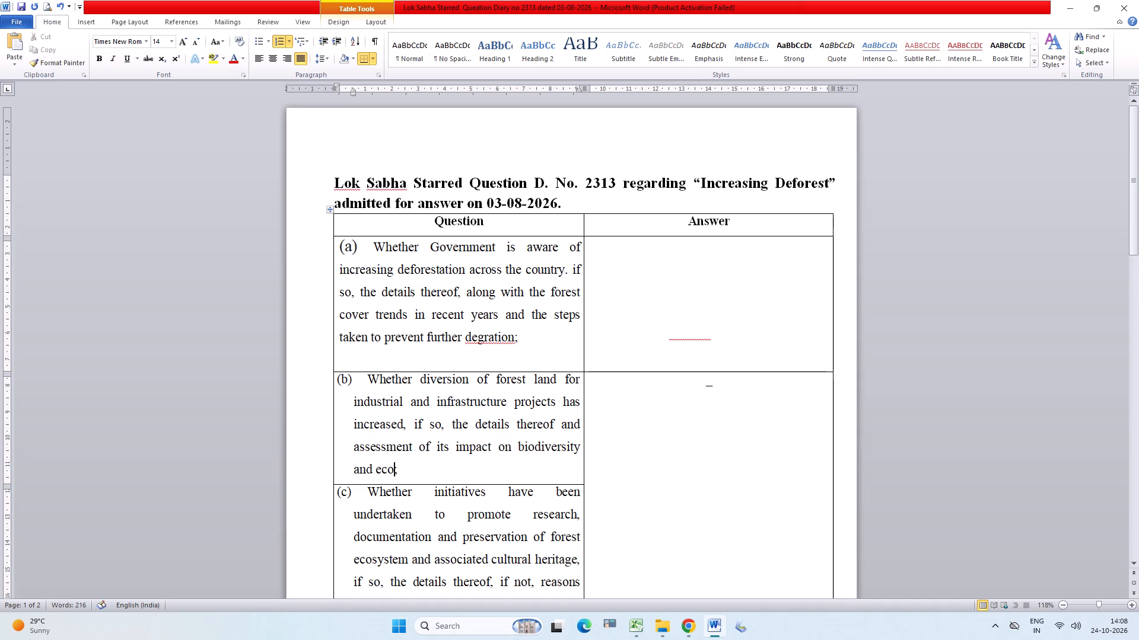
text(logical balance)
key(Down)
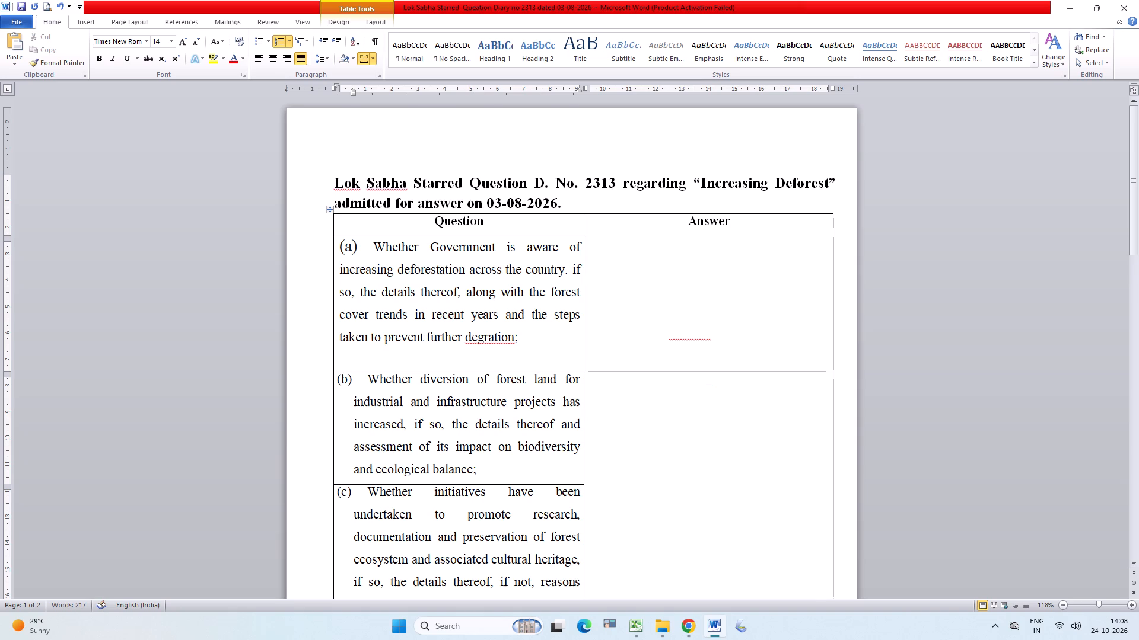
Replace the text of question (c) before its semicolon with the opening word "Whether".
scroll(523, 444, down, 1)
drag(367, 327, 381, 408)
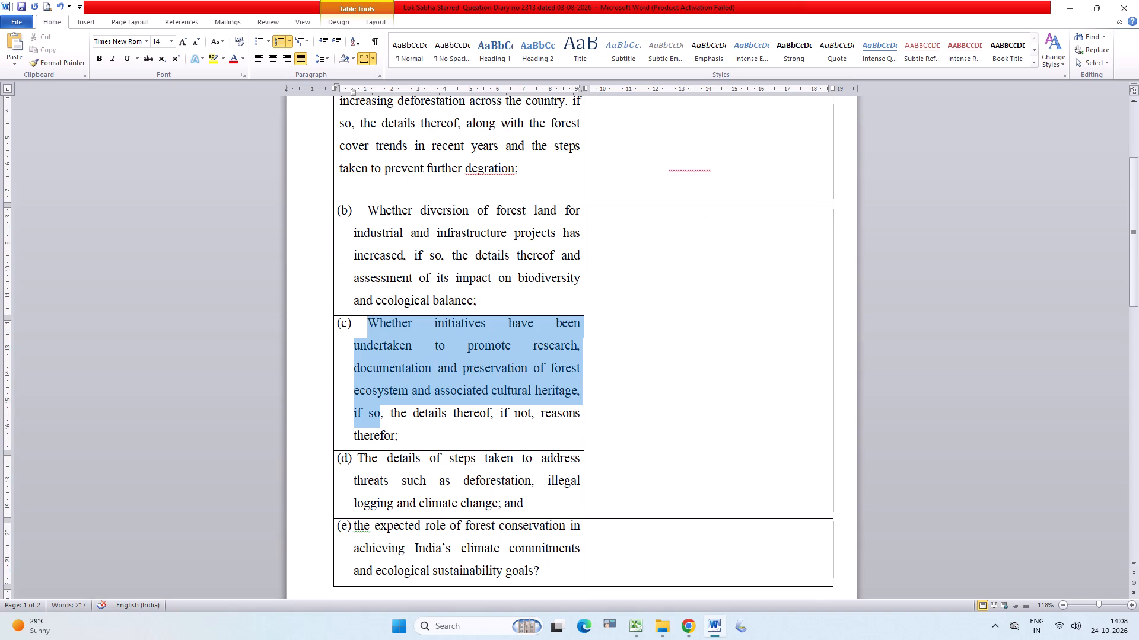
drag(381, 408, 389, 434)
key(BackSpace)
key(backslash)
key(BackSpace)
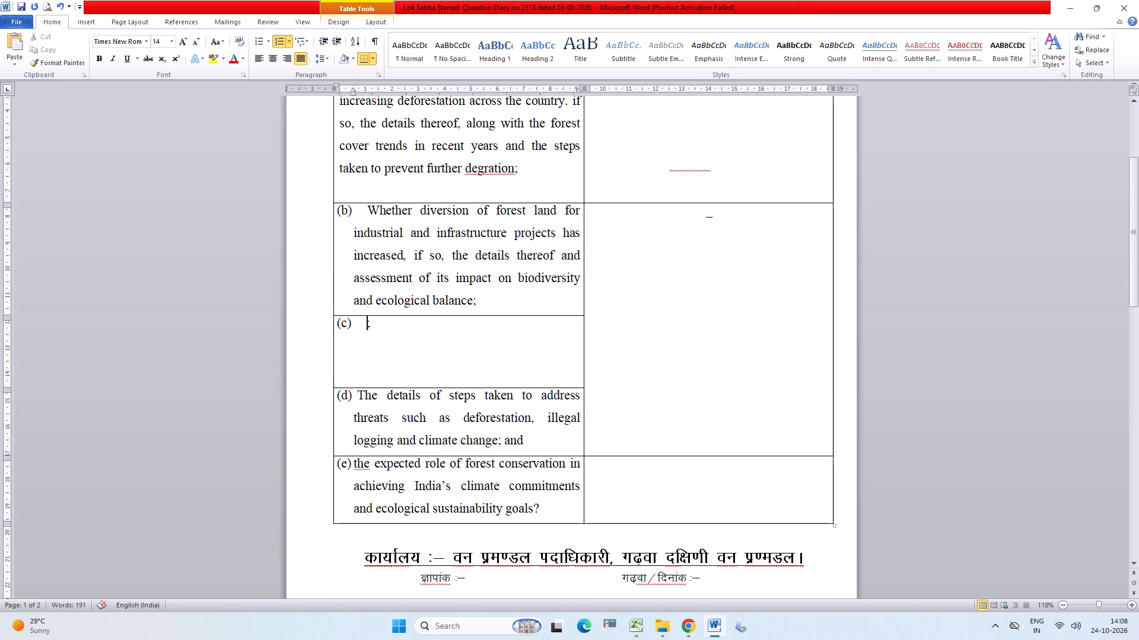
text(Whert)
key(BackSpace)
key(BackSpace)
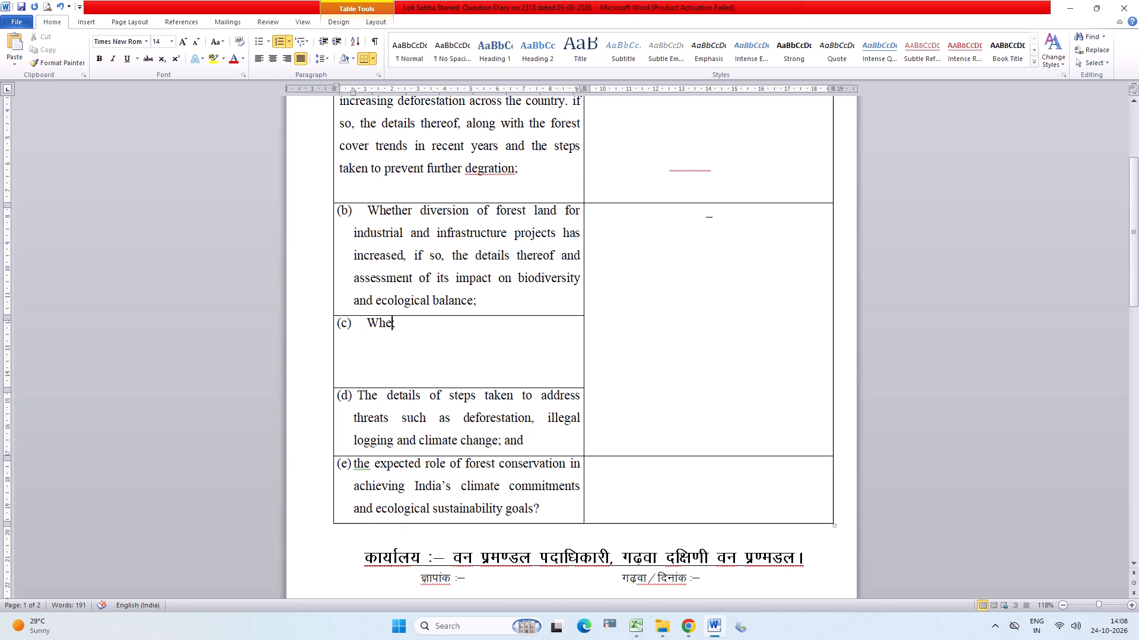
text(ther)
key(space)
Continue question (c) after "Whether" with "compensatory afforestation programmes have effectively".
text(compenst)
key(BackSpace)
text(at)
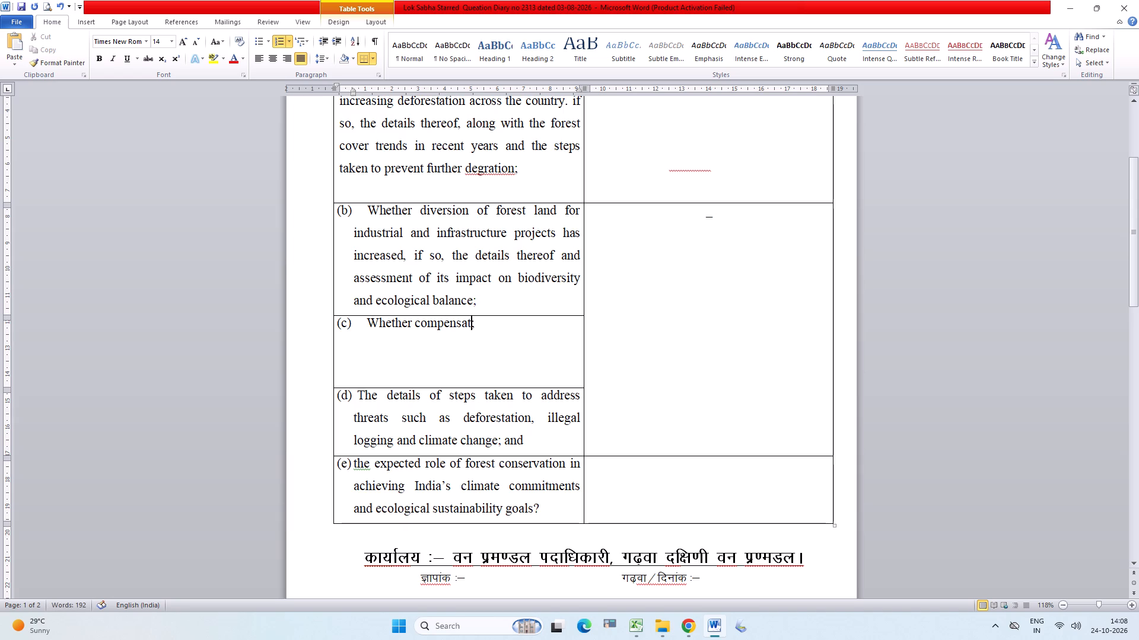
text(ion)
key(space)
key(BackSpace)
key(BackSpace)
key(BackSpace)
key(BackSpace)
text(ory)
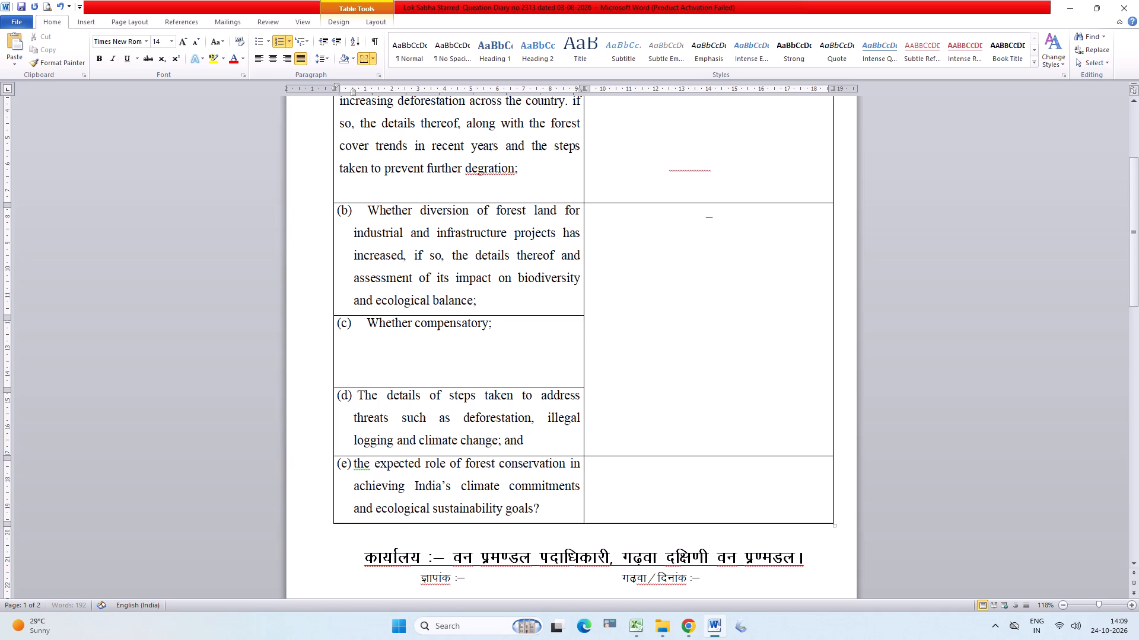
key(space)
text(afforestation pro)
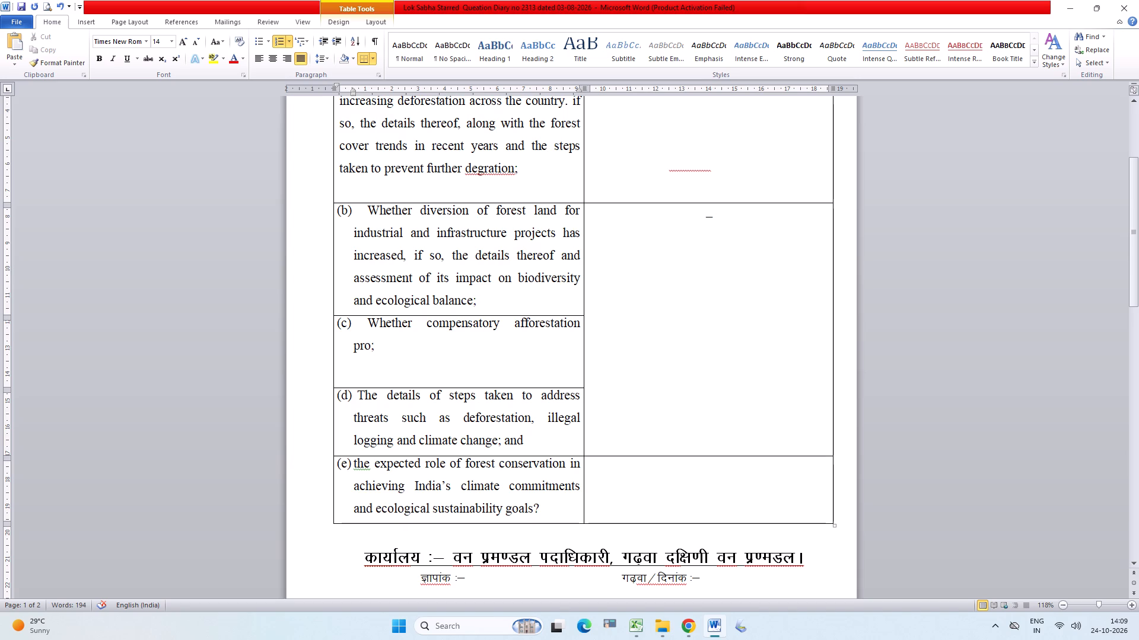
text(gramm)
text(es have effectiv)
text(ely)
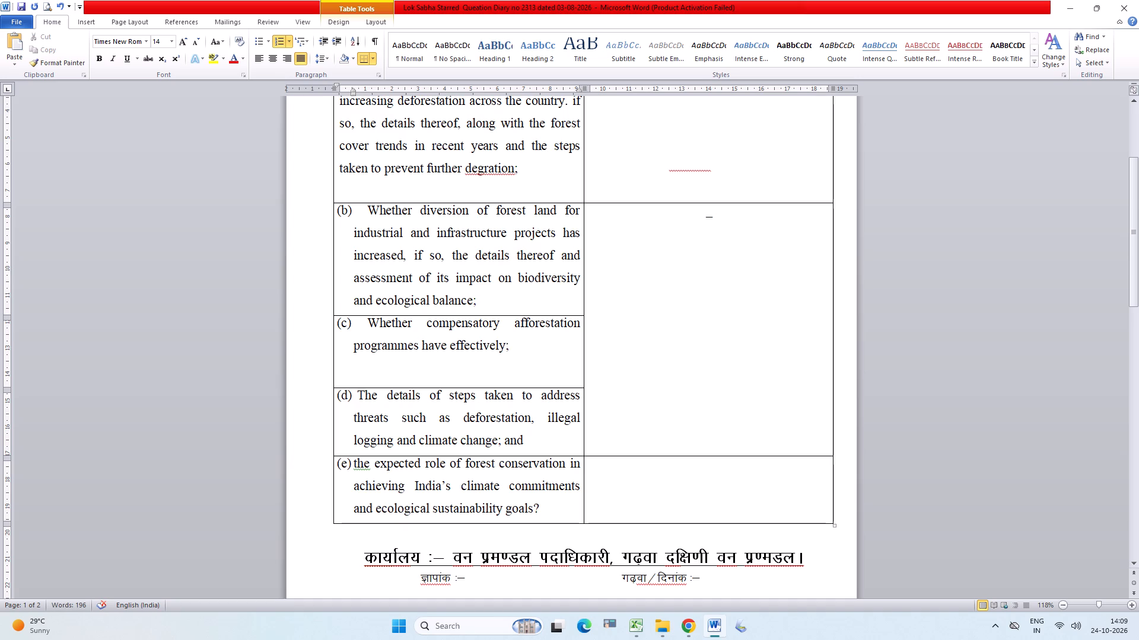
key(space)
Continue question (c) after "effectively" with "restored lost forest cover".
text(restored o)
key(BackSpace)
text(ls)
key(BackSpace)
text(ost)
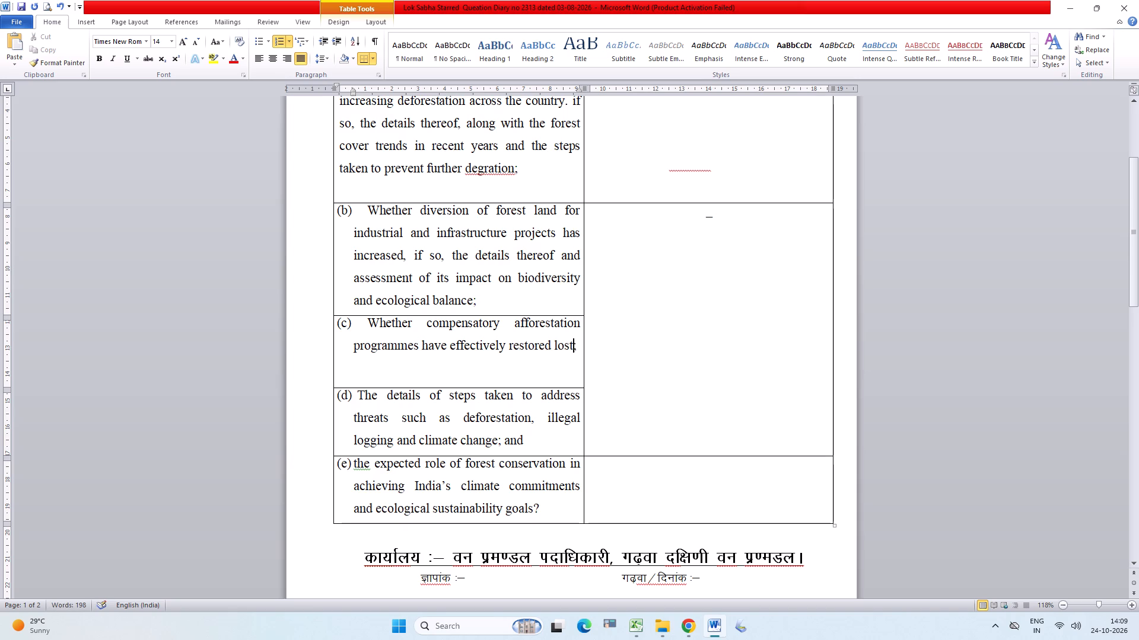
key(space)
text(forest)
key(space)
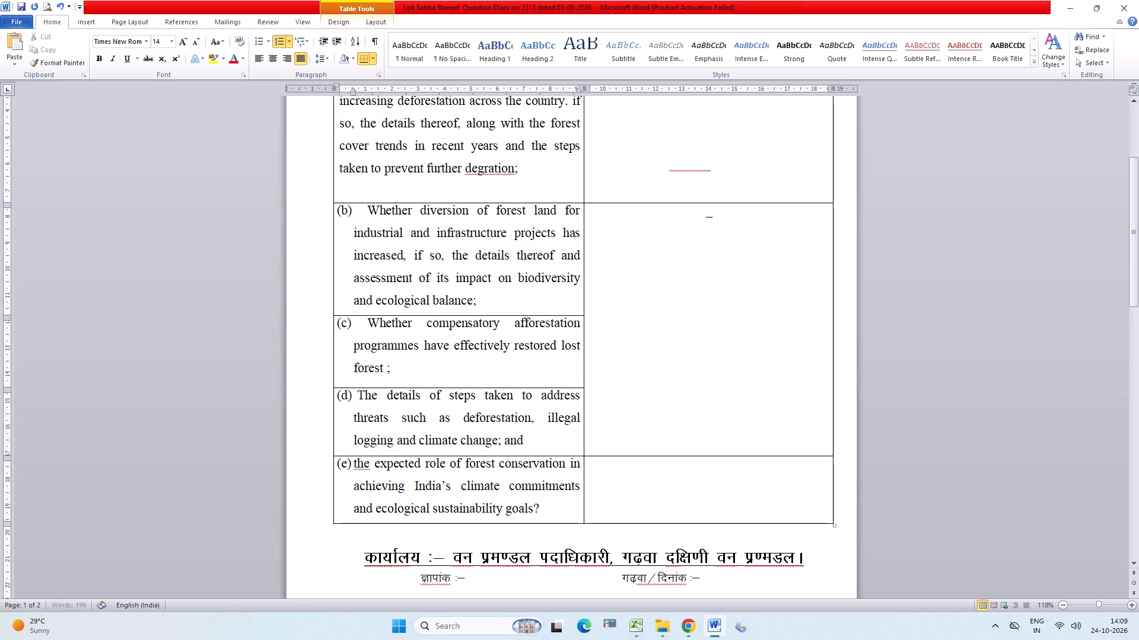
text(co)
text(ver)
Finish question (c) before its semicolon with ", if so, the details thereof and if not, the reasons for failure and corrective measures taken".
text(, if so)
text(, the details ther)
text(eo)
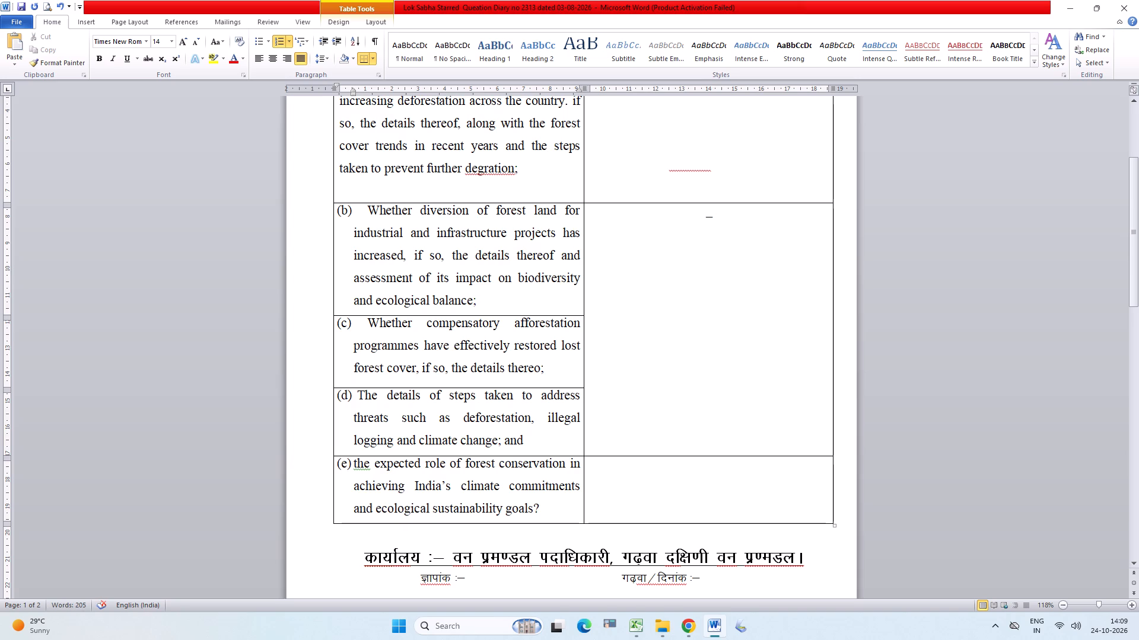
text(f and if no,)
key(BackSpace)
text(t,)
key(space)
text(the rea)
text(son)
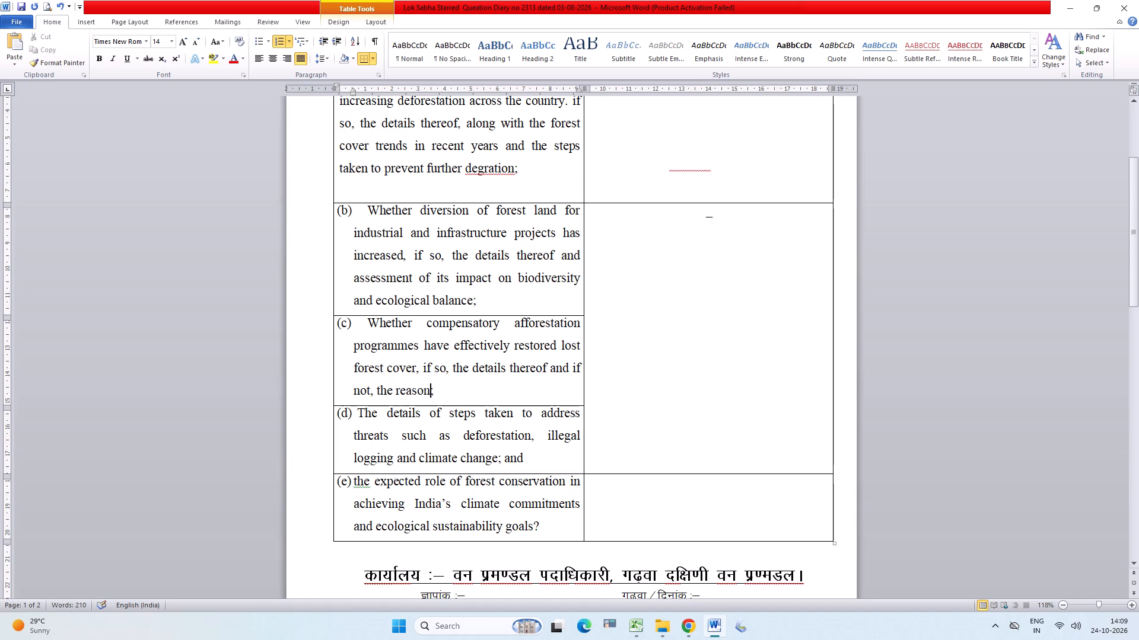
text(s for failure and corrective measu)
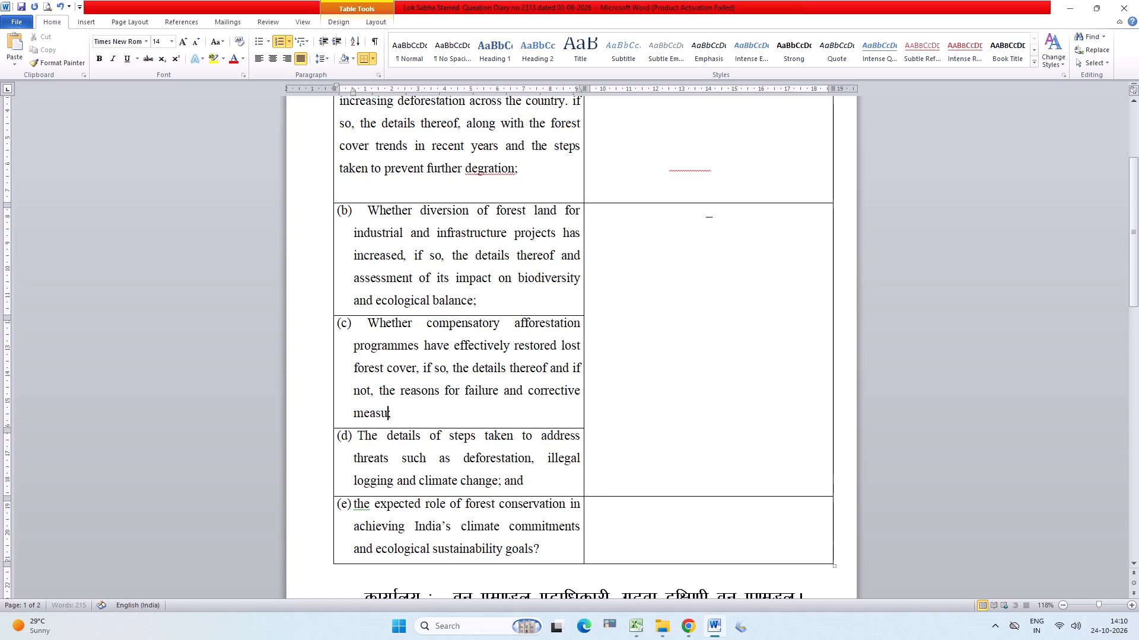
text(res taken)
Replace the text of question (d) before "; and" with "Whether illegal logging and encroachments".
key(Down)
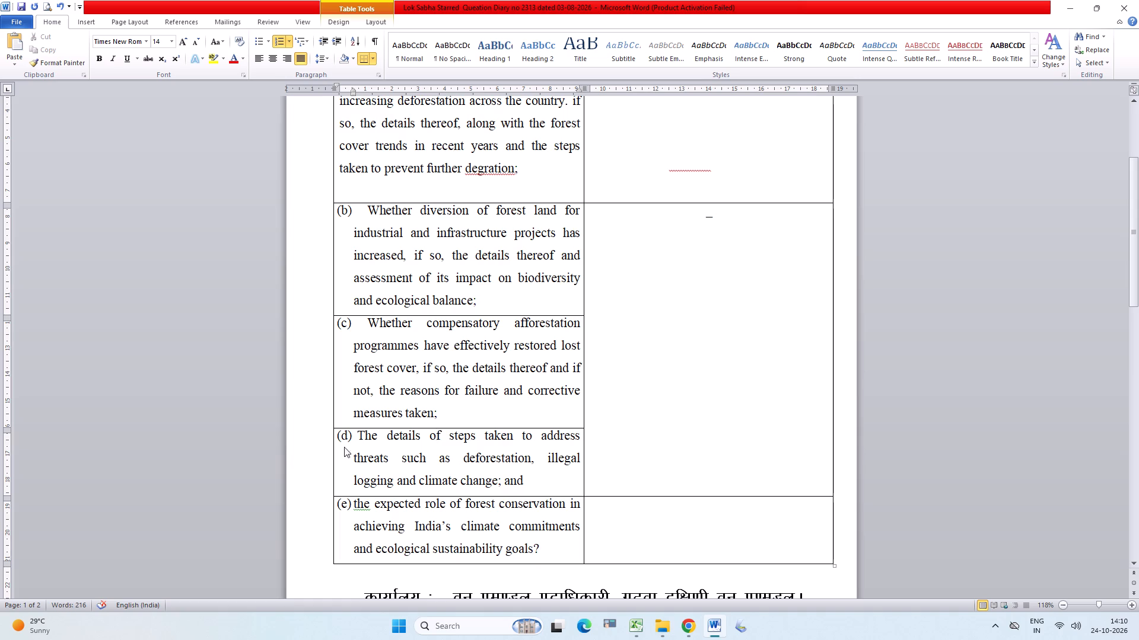
drag(359, 435, 519, 484)
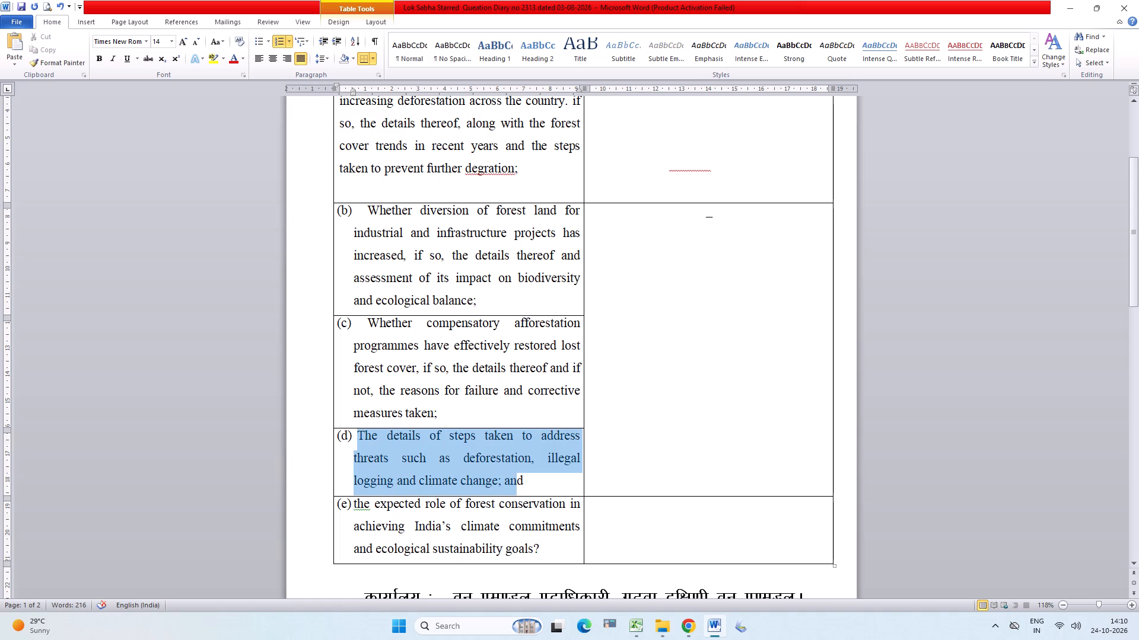
drag(519, 484, 498, 493)
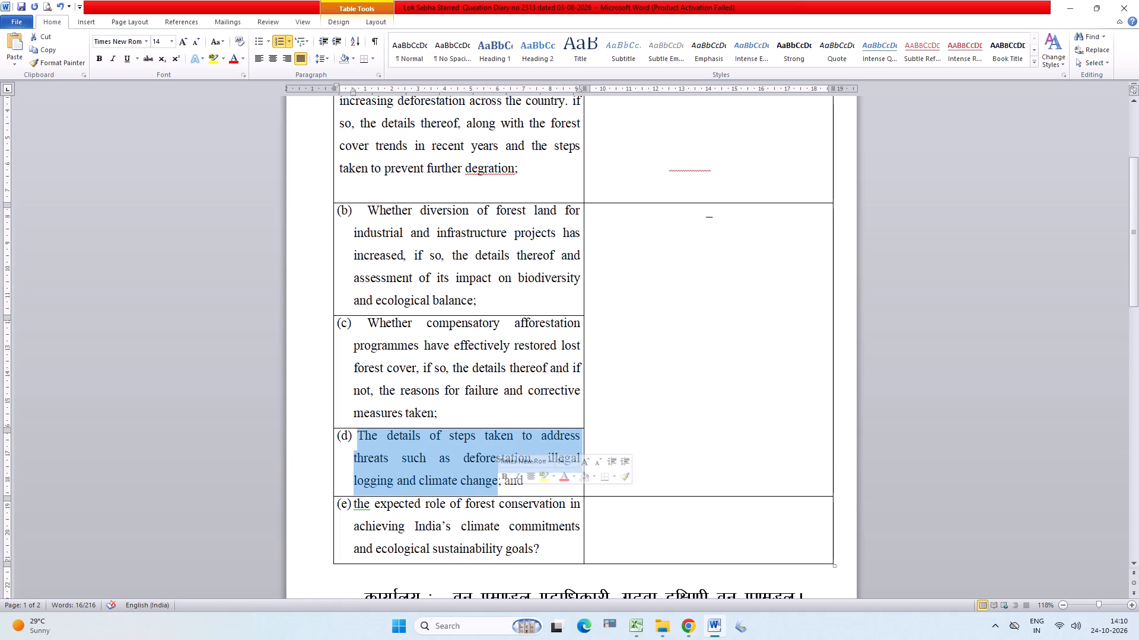
key(BackSpace)
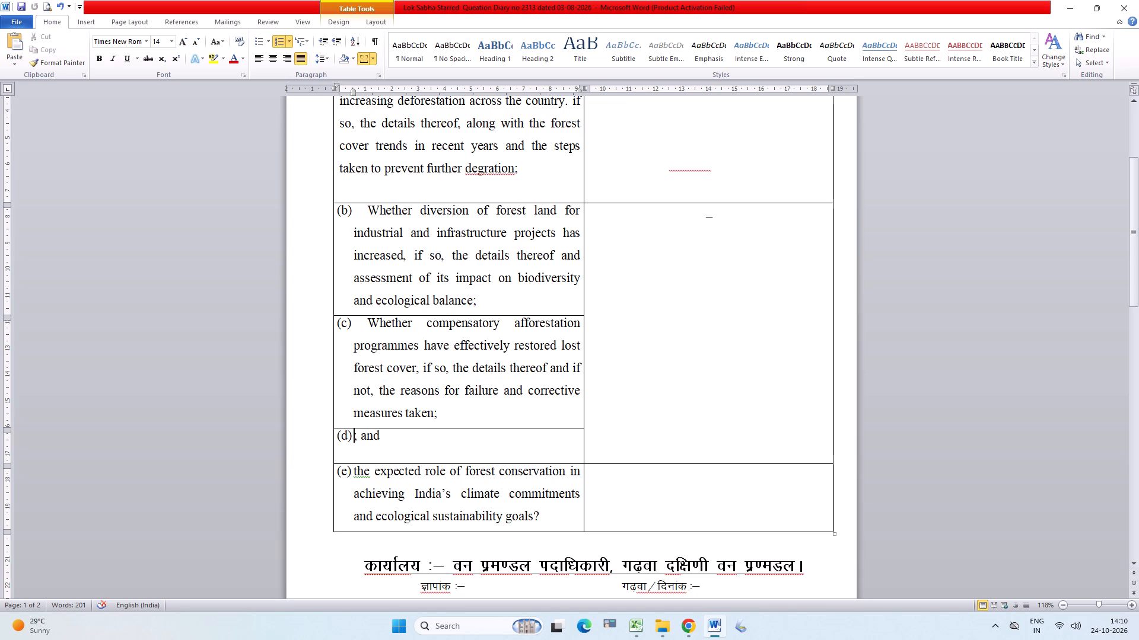
key(shift+w)
text(her)
key(BackSpace)
text(ther)
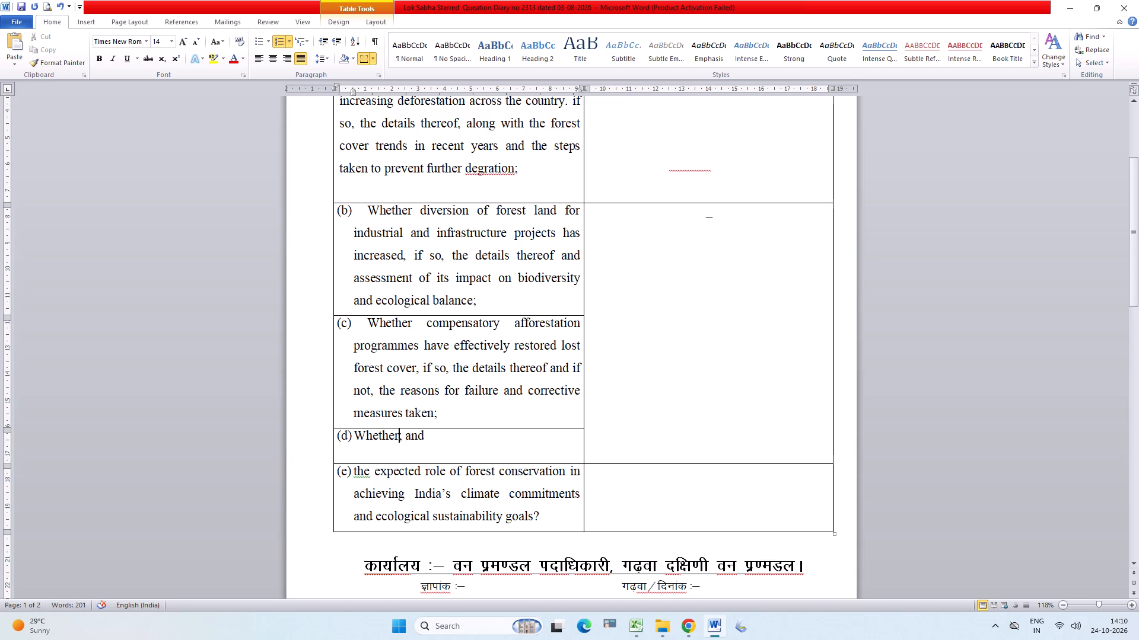
key(space)
text(l)
key(BackSpace)
text(illegal logging and encroachments)
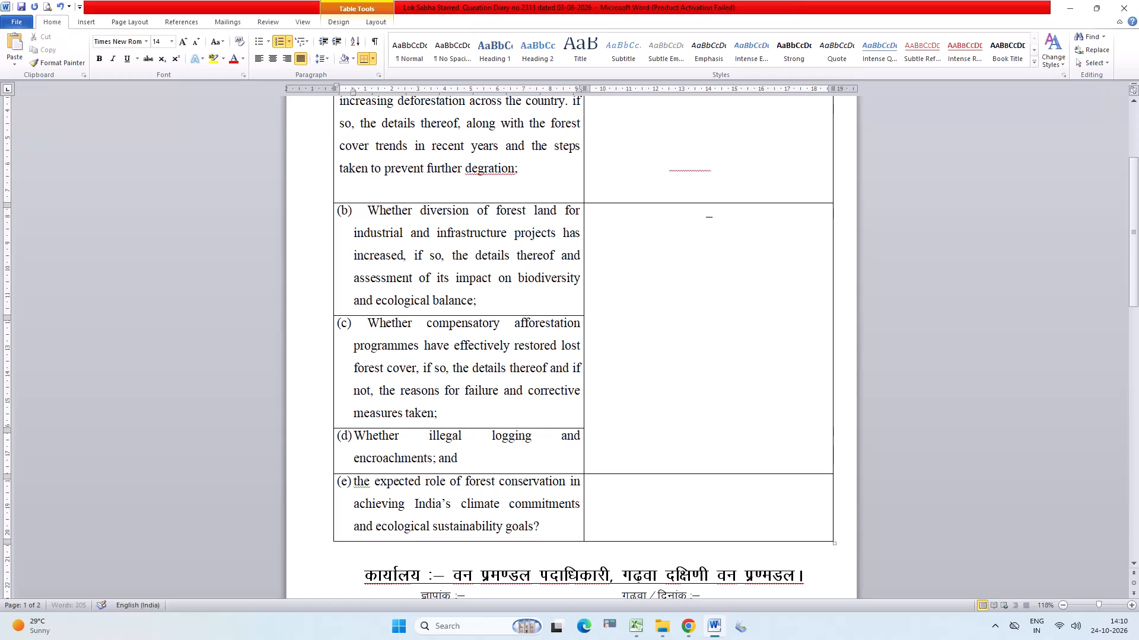
Continue question (d) after "encroachments" with "continue to threaten forests,".
key(space)
text(co)
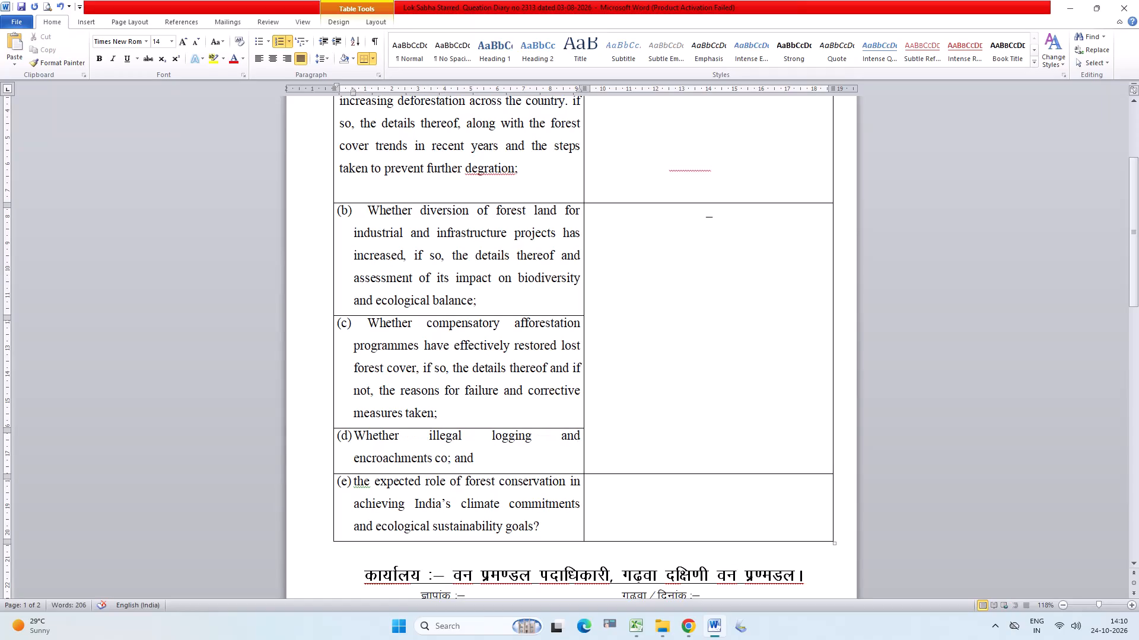
key(n)
text(tin)
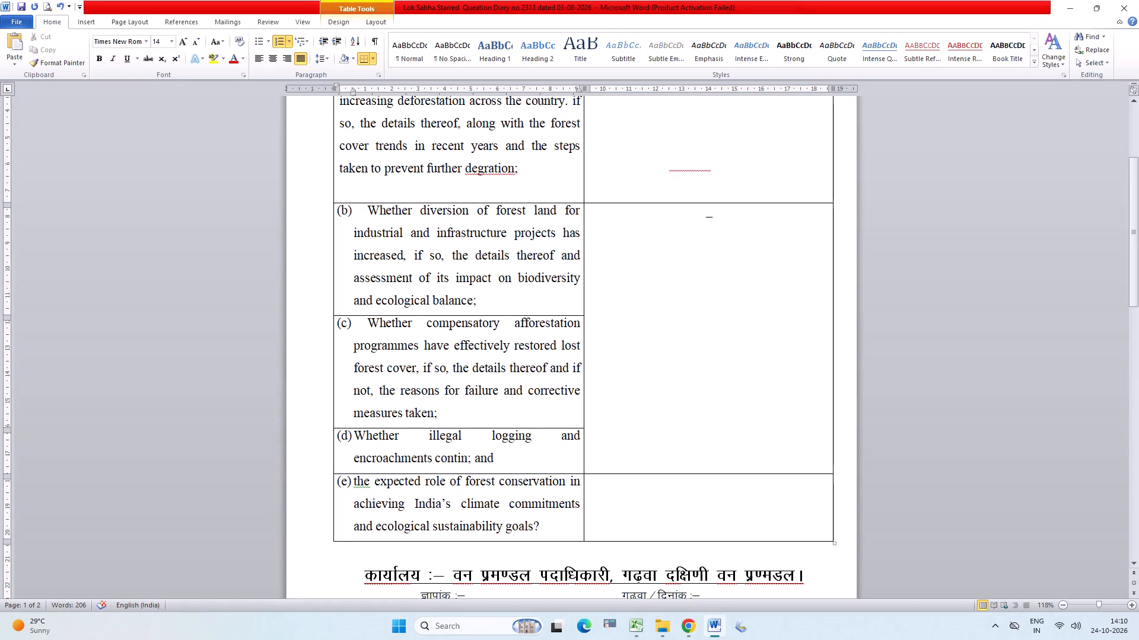
text(ue)
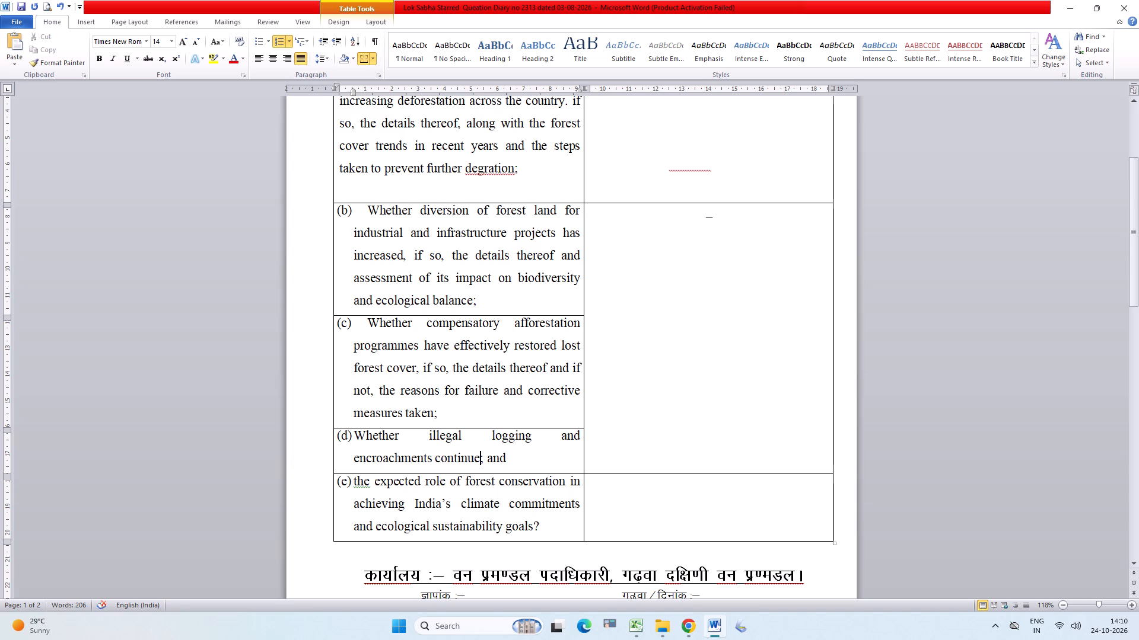
key(space)
text(to)
key(space)
text(th)
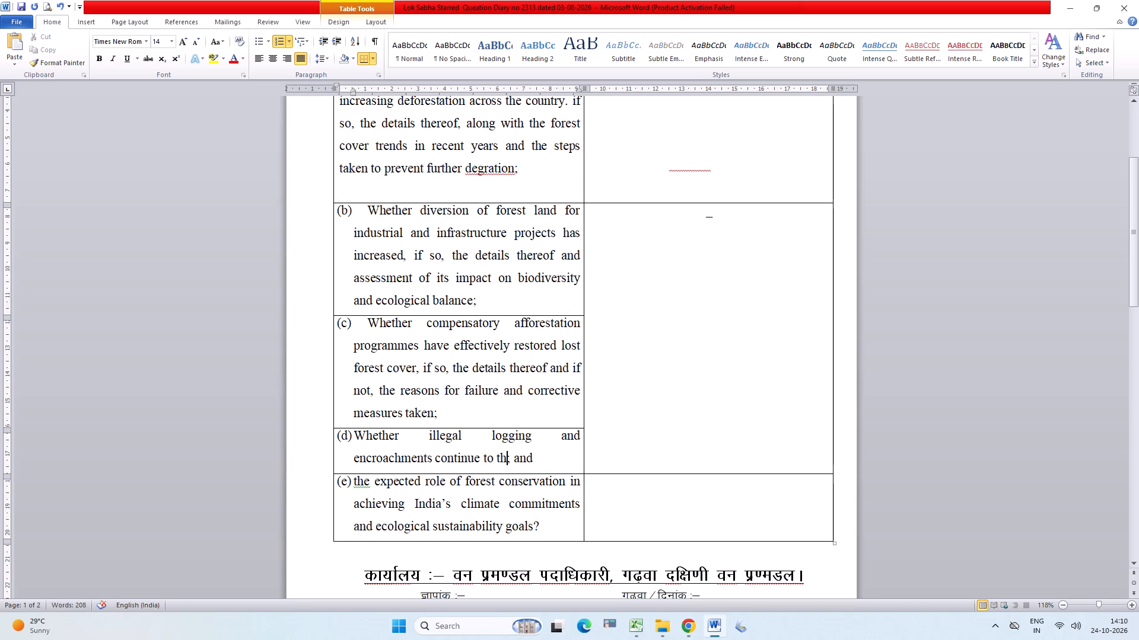
text(reat)
text(en)
key(space)
text(forests,)
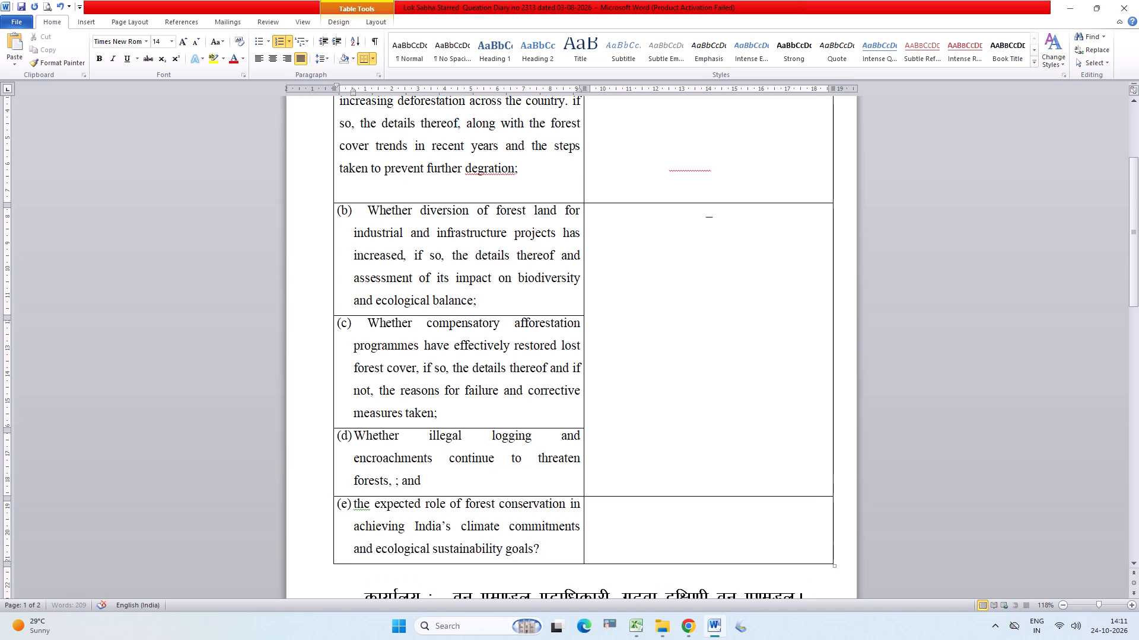
Continue question (d) after "forests," with "if so, the details therof and enforcement action taken to".
key(space)
text(if)
key(space)
text(so, the details)
key(space)
text(therof and enc)
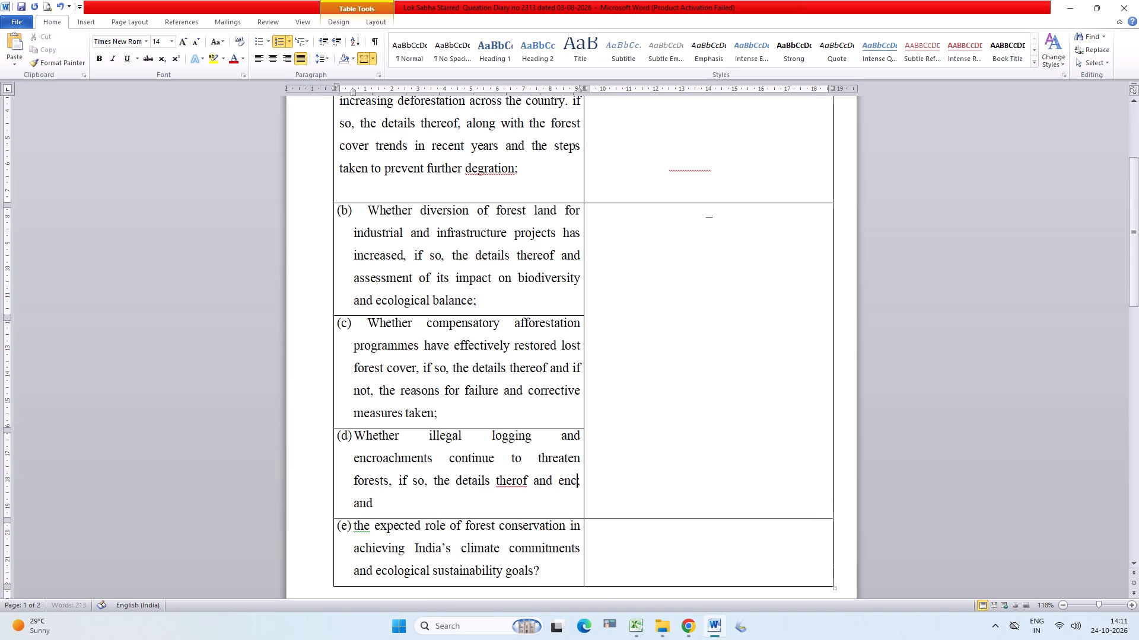
key(BackSpace)
text(fro)
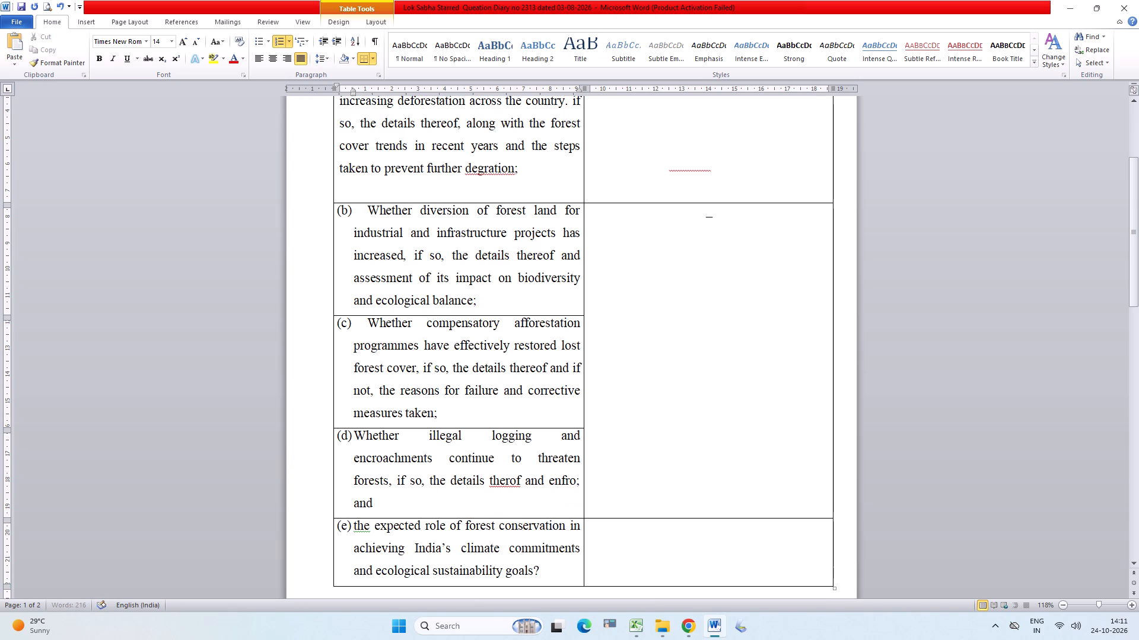
text(ac)
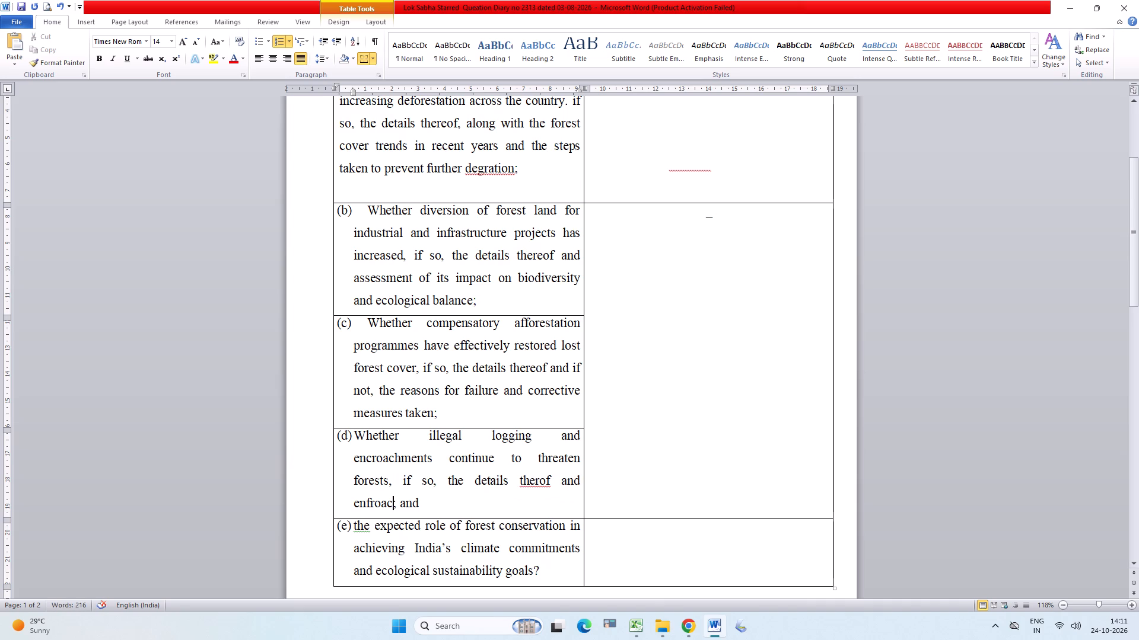
key(BackSpace)
key(BackSpace)
key(BackSpace)
key(BackSpace)
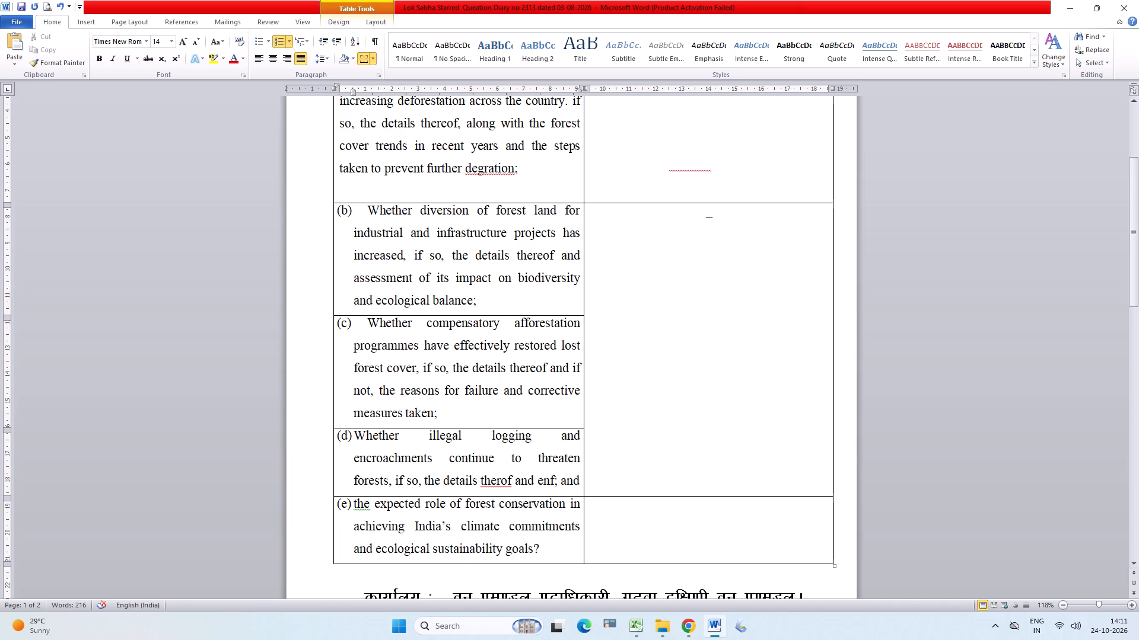
text(or)
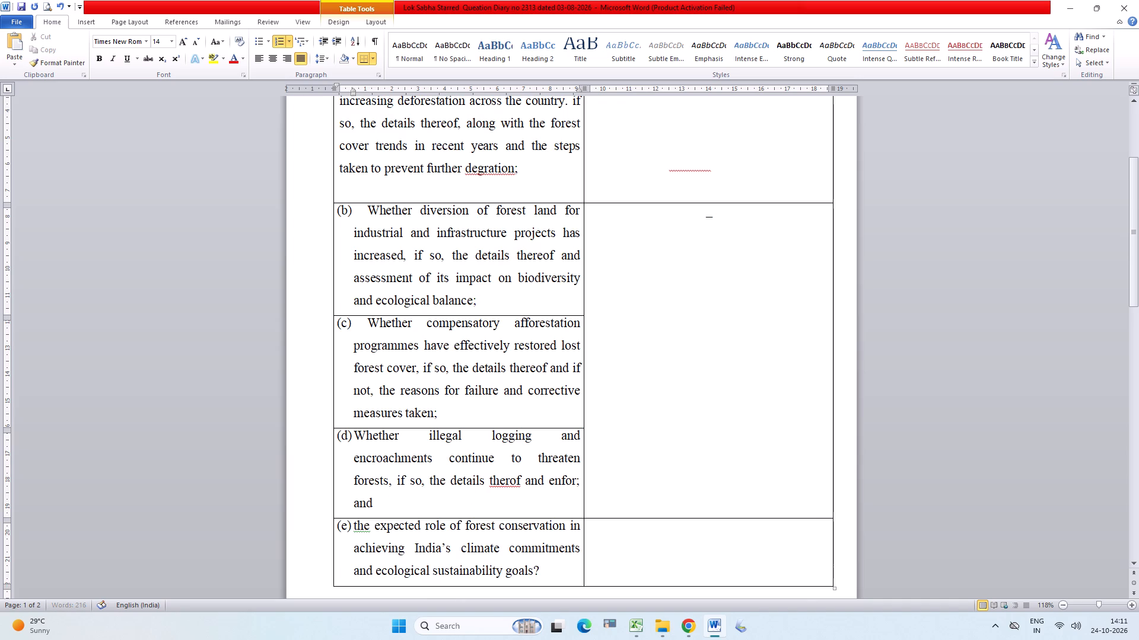
text(cement action taken to)
key(space)
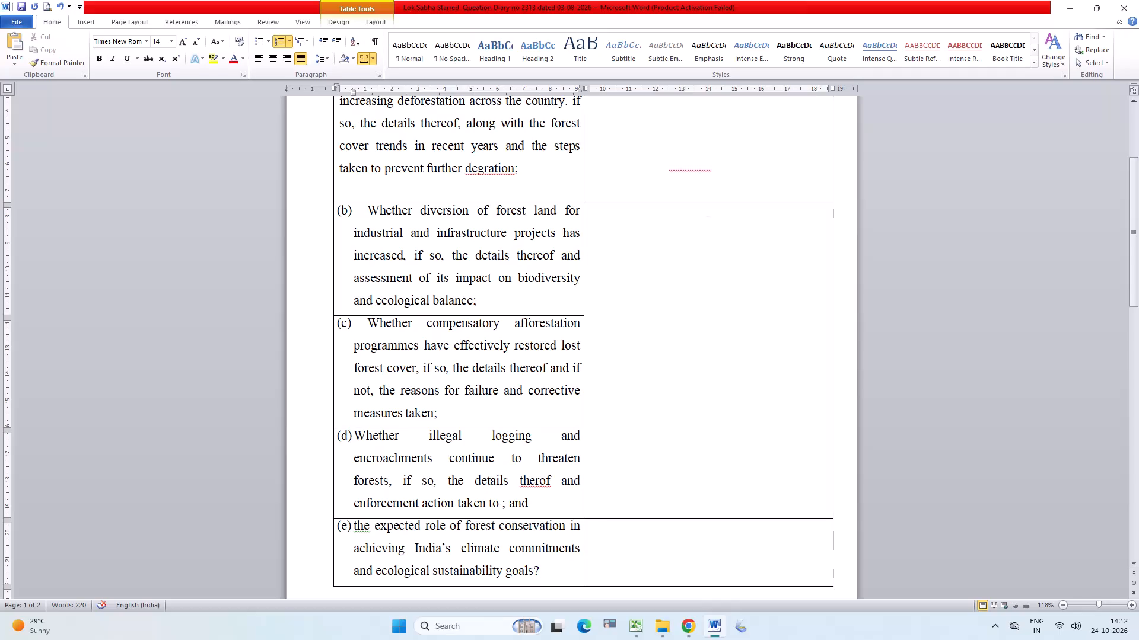
Correct the misspelled last word of question (a) to "degradation".
click(485, 168)
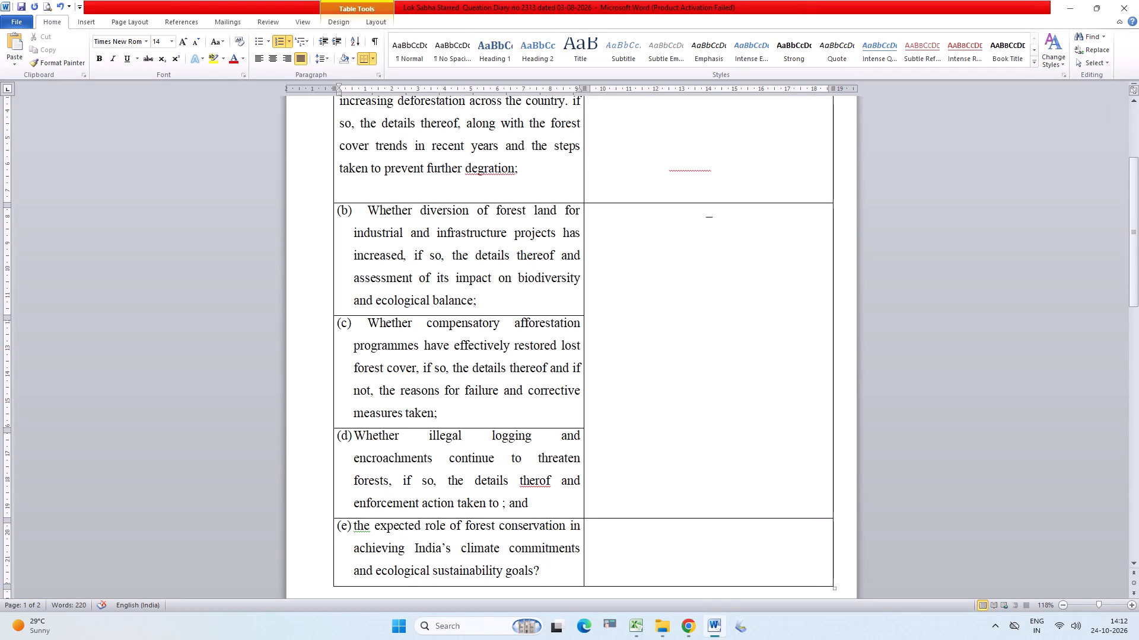
click(491, 167)
click(494, 169)
text(da)
click(521, 196)
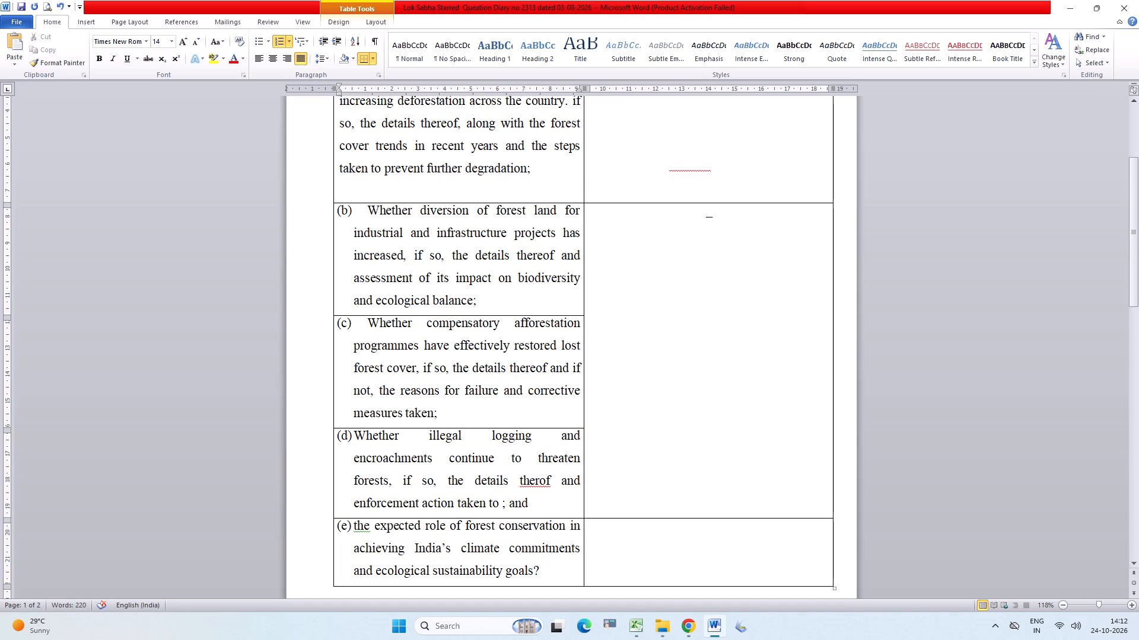
Correct the misspelled word after "the details" in question (d) to "thereof".
scroll(469, 347, up, 1)
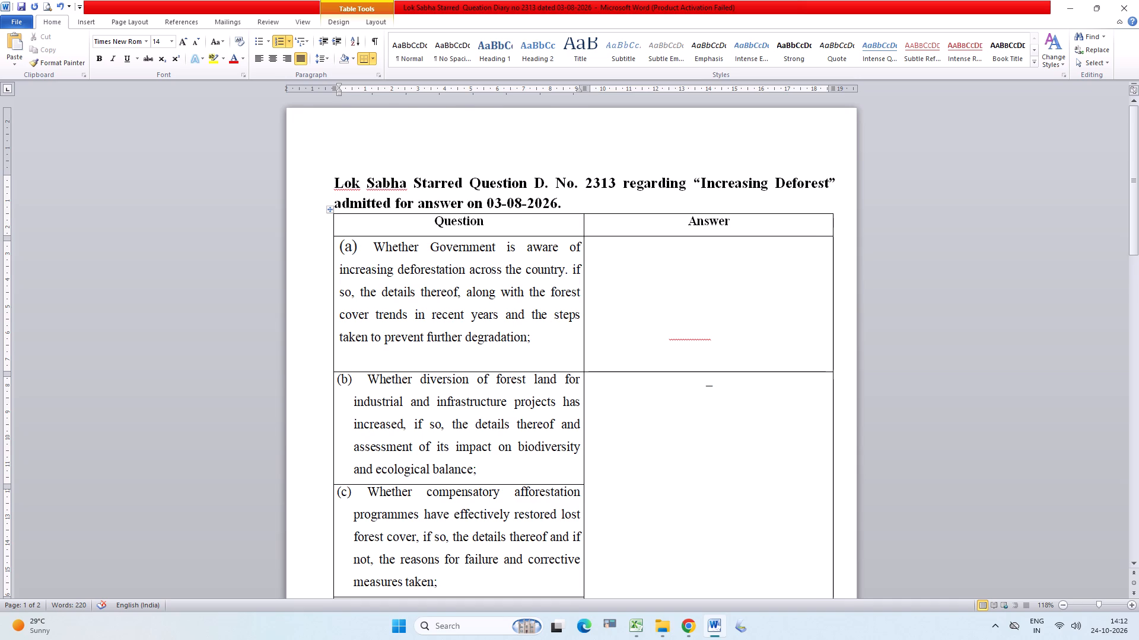
scroll(547, 562, down, 1)
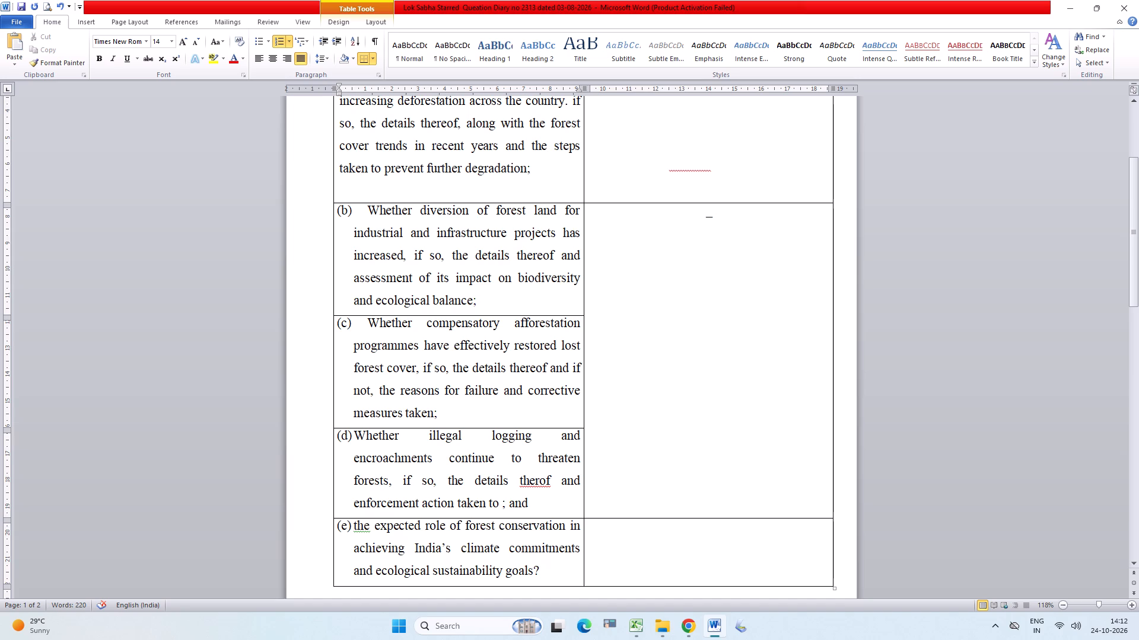
click(393, 460)
click(499, 505)
click(541, 478)
key(e)
Continue question (d) after "enforcement action taken to" with "curb such activities".
click(500, 503)
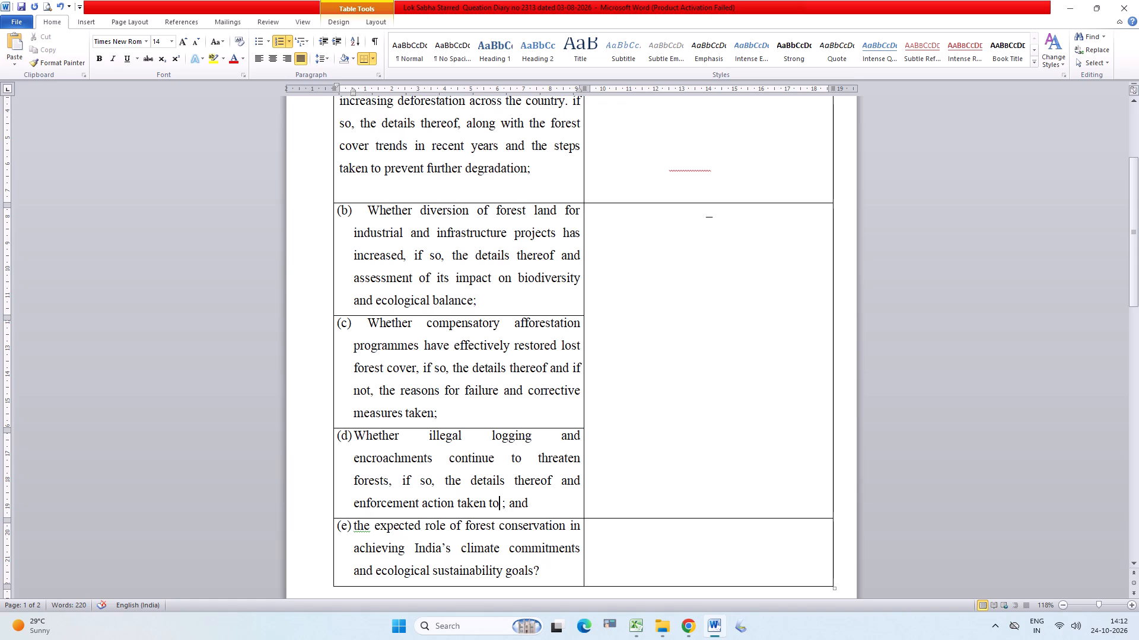
key(space)
text(cir)
key(BackSpace)
key(BackSpace)
text(urb)
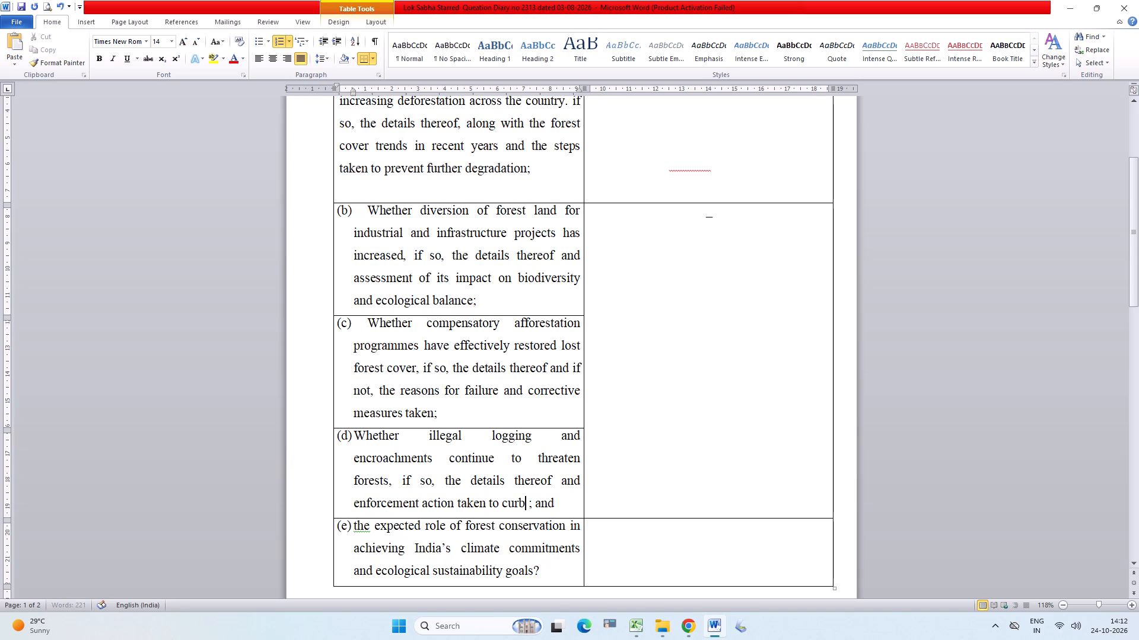
key(space)
text(such action)
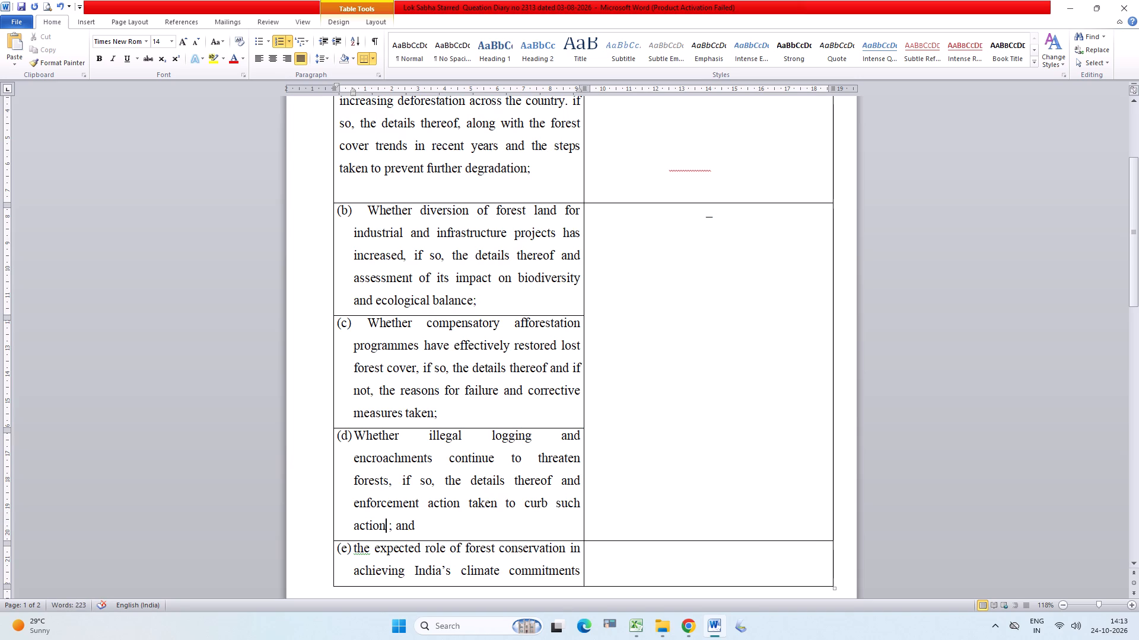
key(BackSpace)
key(BackSpace)
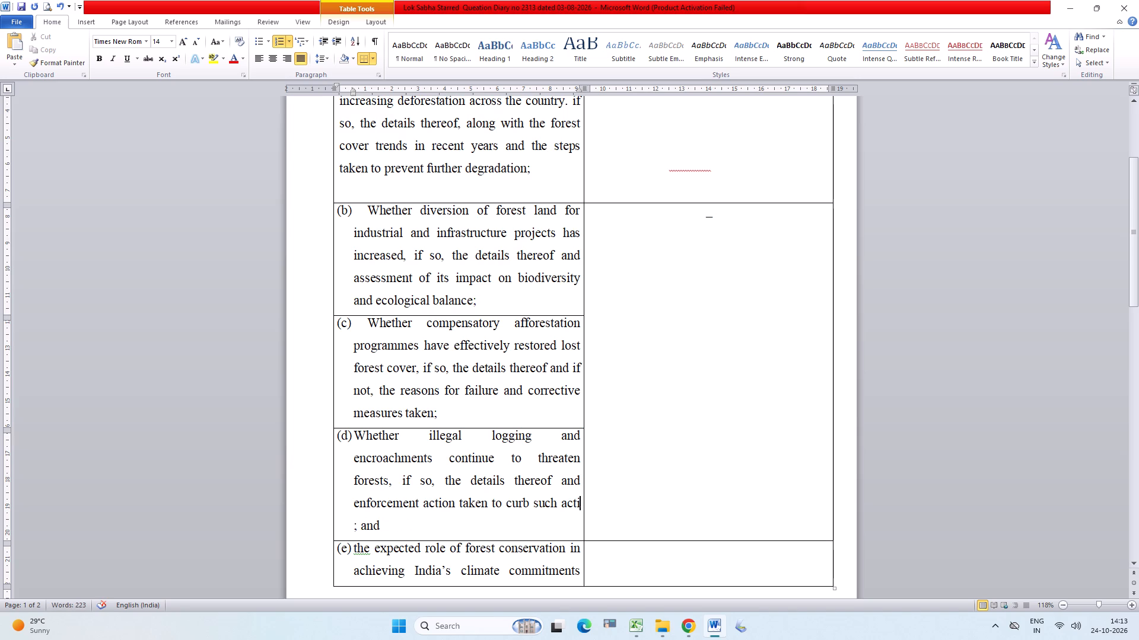
key(BackSpace)
key(BackSpace)
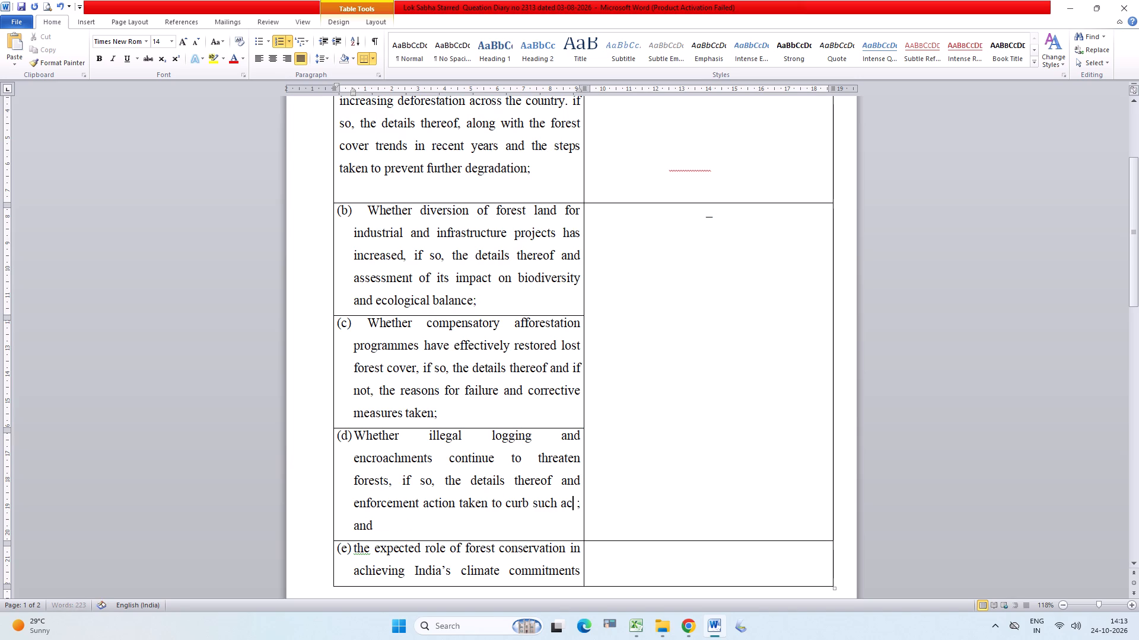
text(tivi)
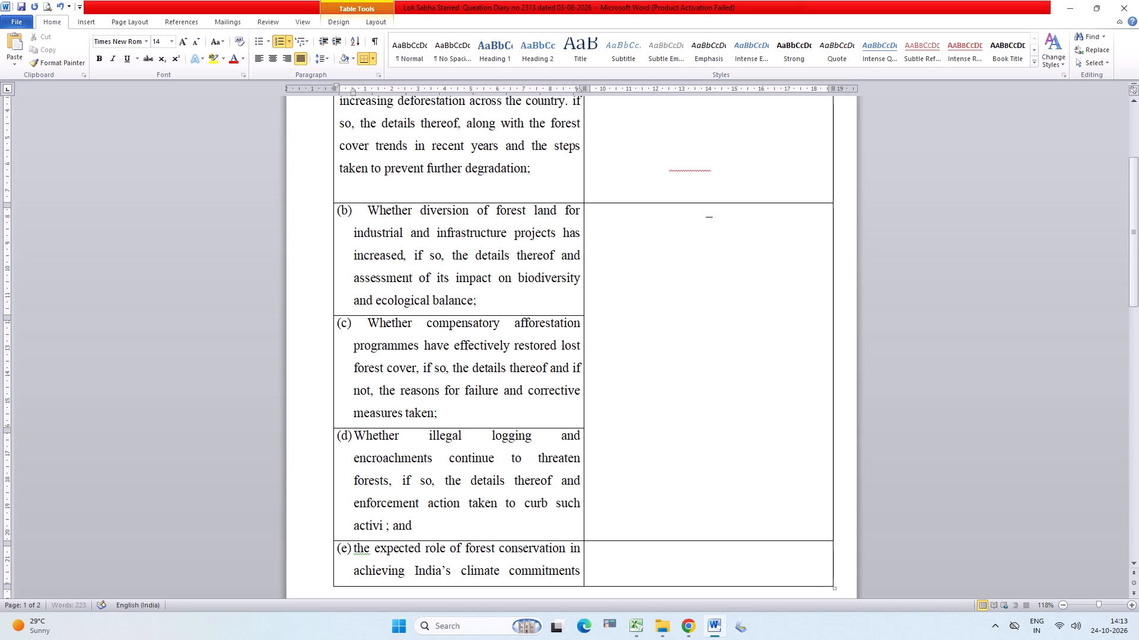
text(ties)
Tidy the ending of question (d) to read "activities; and", with no comma or space before the semicolon.
key(comma)
key(Delete)
key(Delete)
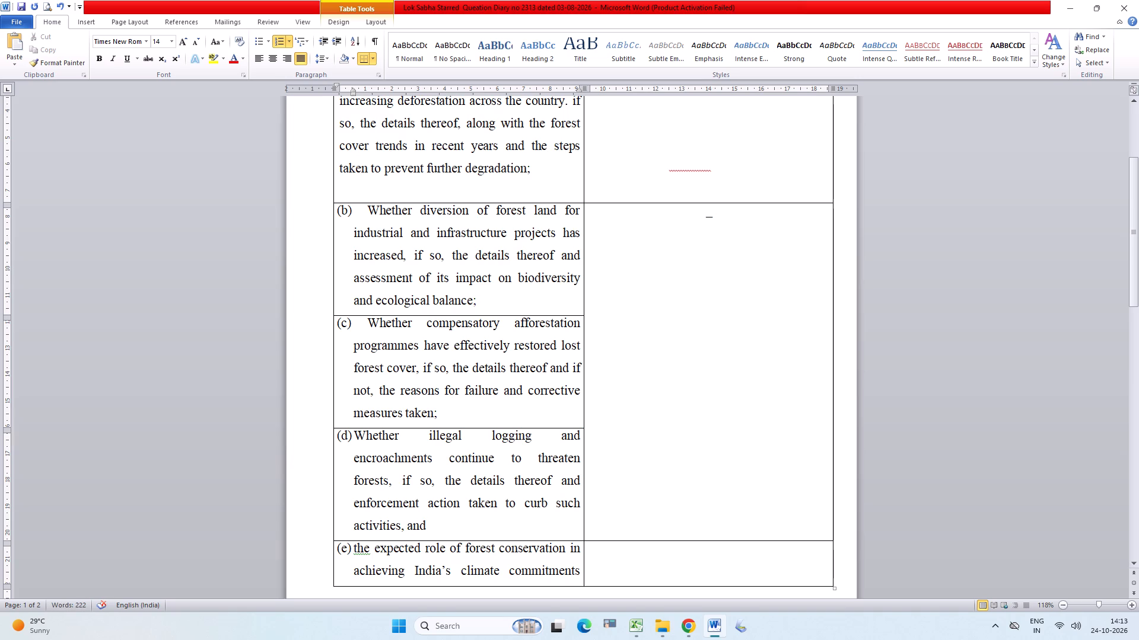
key(ctrl+z)
key(ctrl+z)
key(BackSpace)
key(Delete)
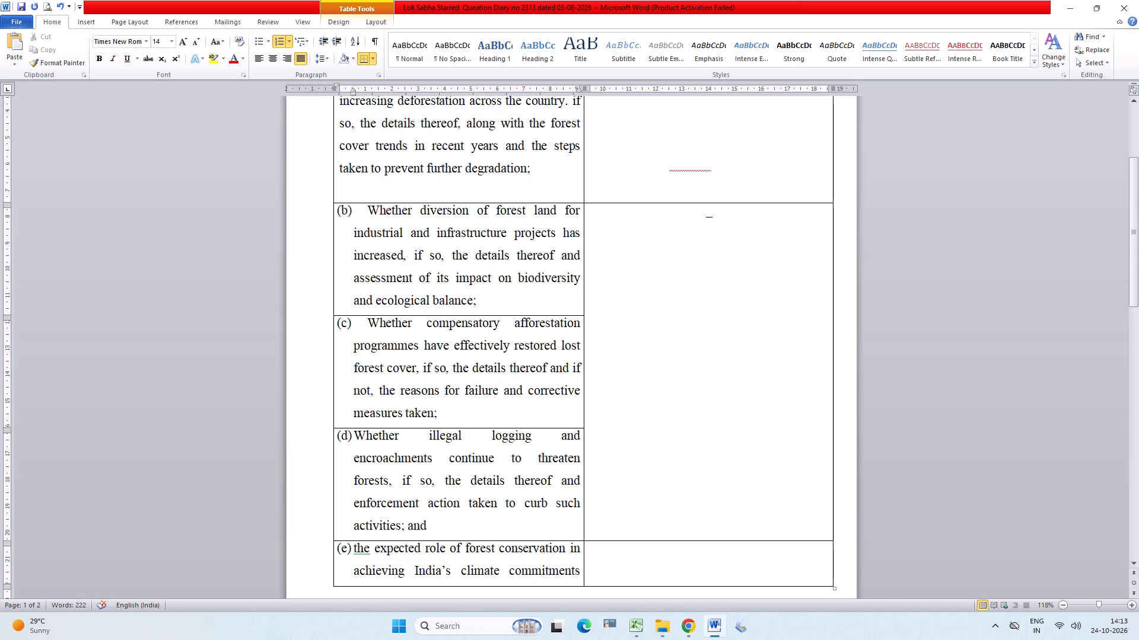
Save the document.
key(ctrl+s)
key(ctrl+s)
key(ctrl+s)
key(ctrl+s)
Replace the whole text of question (e) with "Whether the Government has strength".
drag(355, 549, 584, 484)
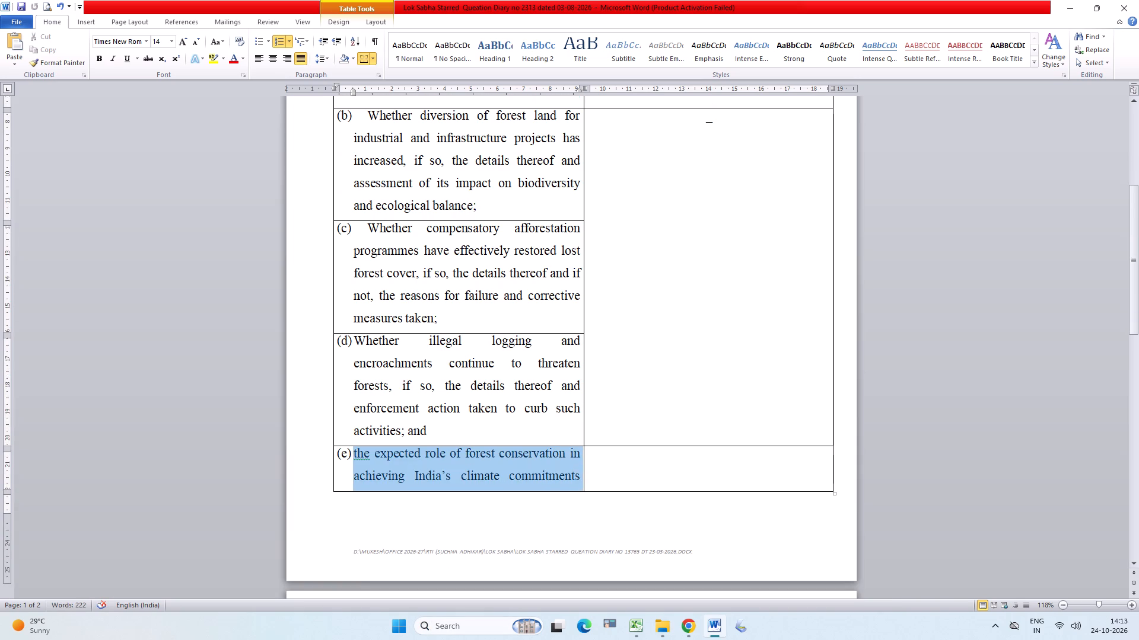
drag(584, 484, 545, 357)
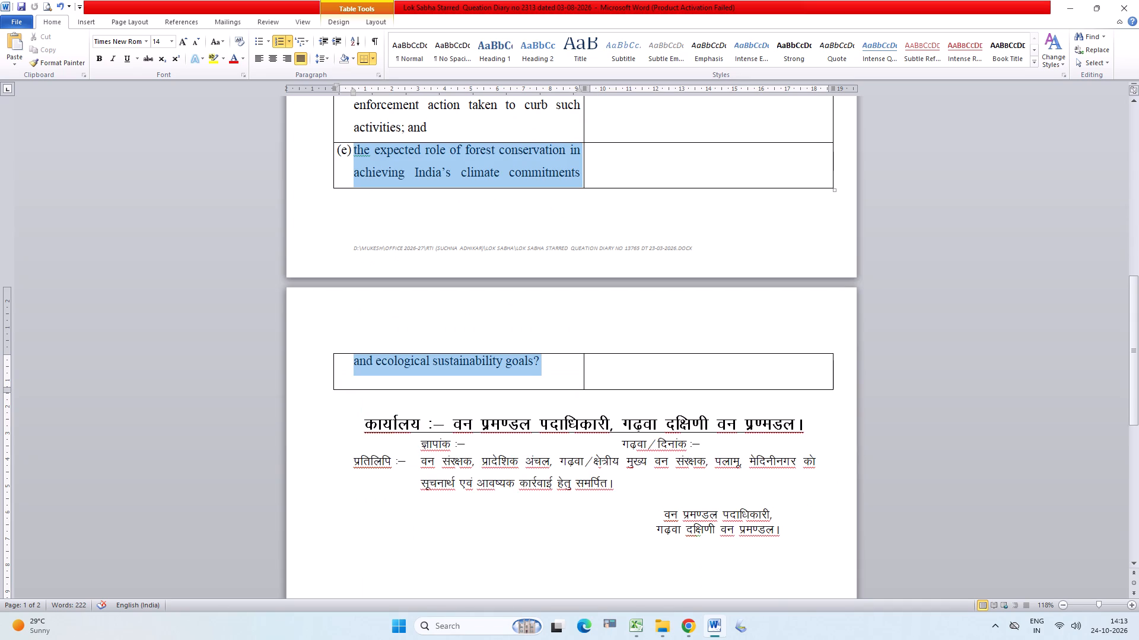
drag(545, 357, 537, 360)
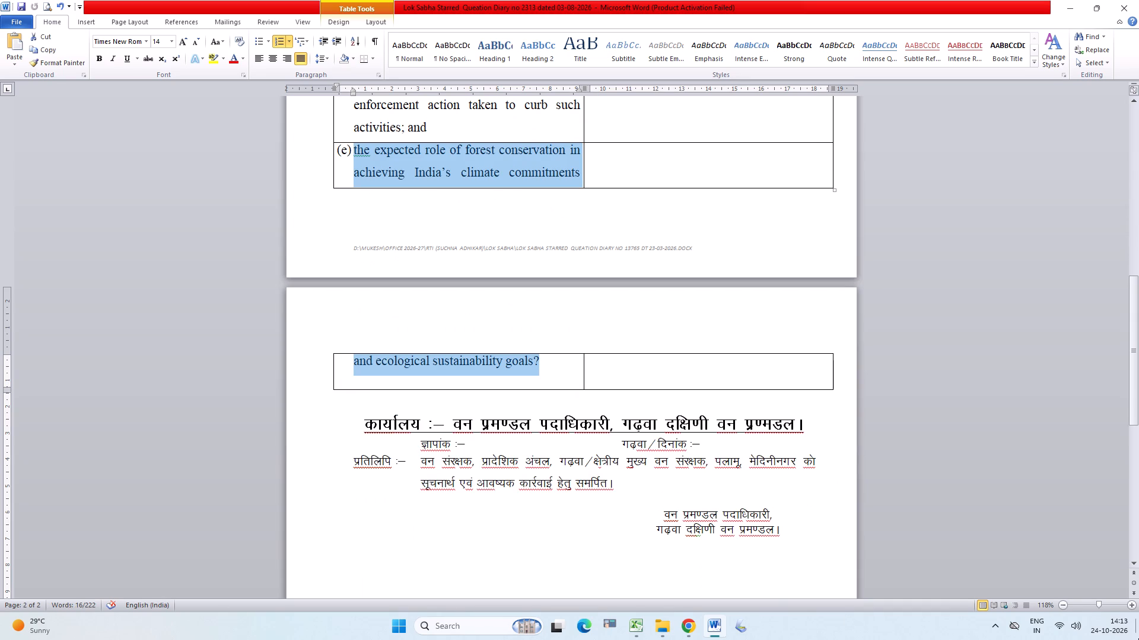
text(Wh)
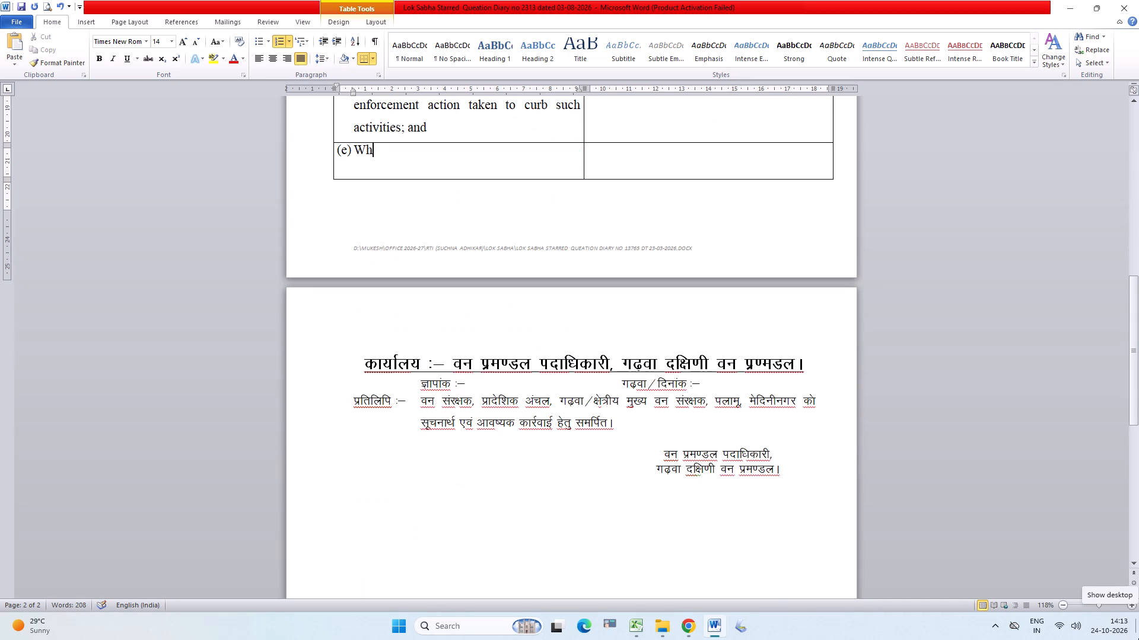
key(e)
text(ther)
key(space)
text(the Government has t)
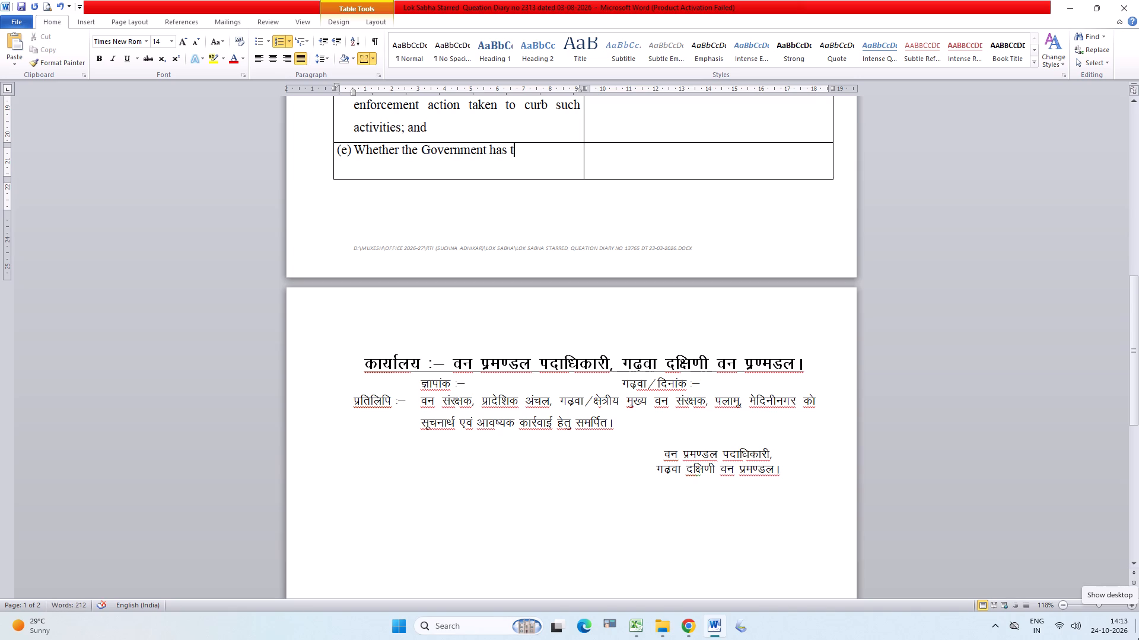
key(BackSpace)
text(str)
text(en)
key(g)
text(th)
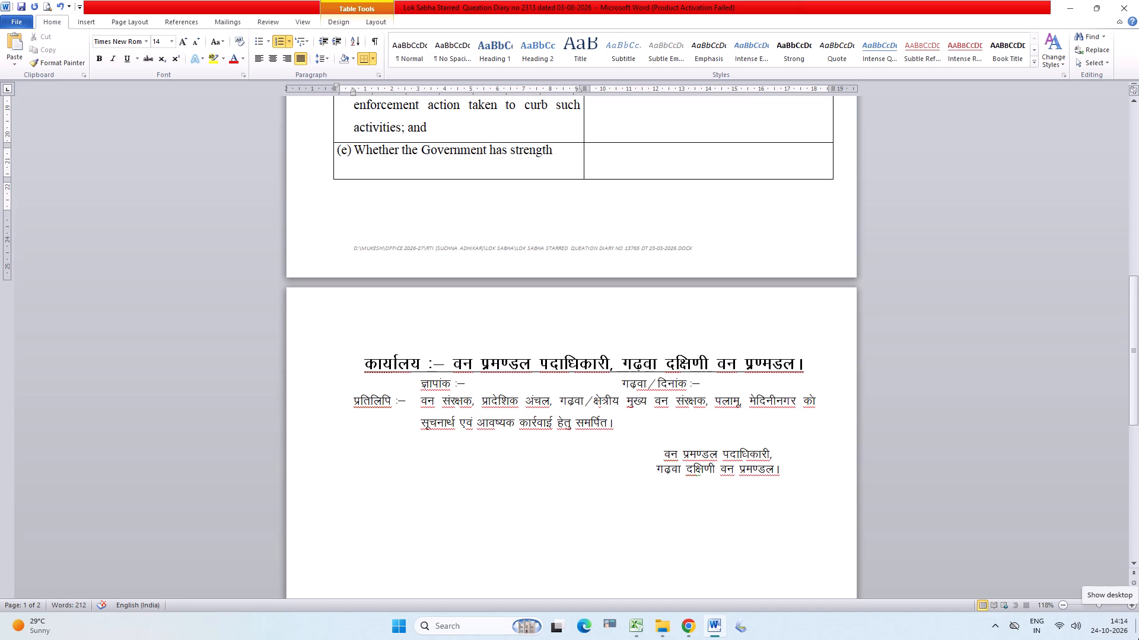
Add a long run of dots directly after "strength" in question (e) as a placeholder.
key(minus)
key(BackSpace)
key(period)
key(period)
key(period)
key(period)
key(period)
key(period)
key(period)
key(period)
key(period)
key(period)
key(period)
key(period)
key(period)
key(period)
key(period)
key(period)
key(period)
key(period)
key(period)
key(period)
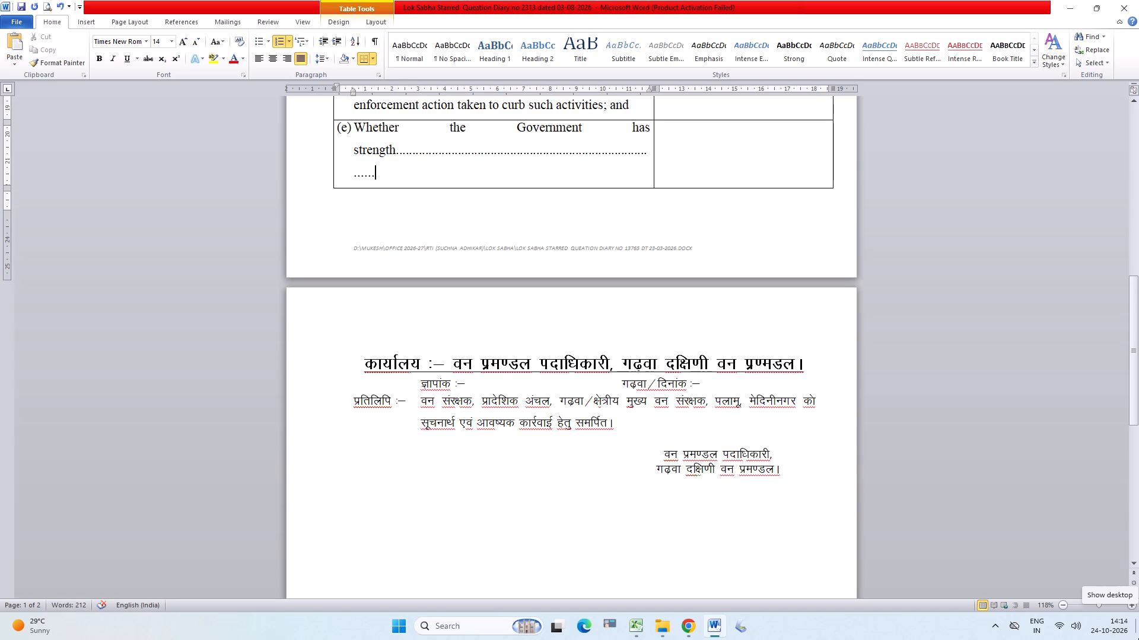
key(BackSpace)
key(BackSpace)
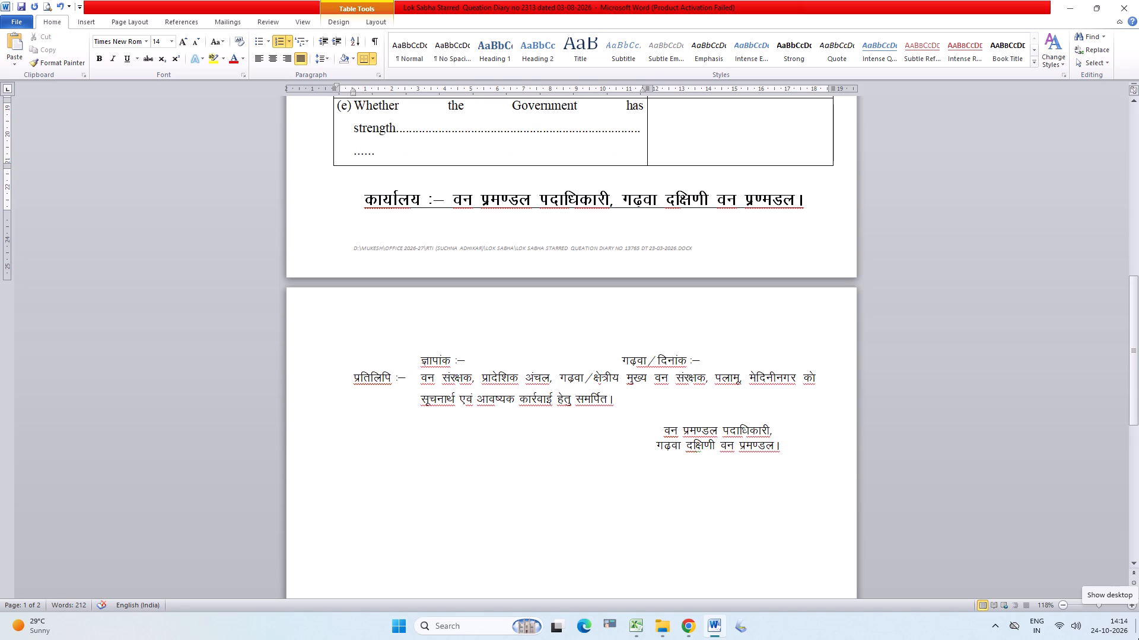
Continue question (e) after the dots with "mechanisms using technology for forest conservation".
key(space)
text(mech)
text(anisms u)
key(s)
text(ing)
key(space)
text(technology for)
key(space)
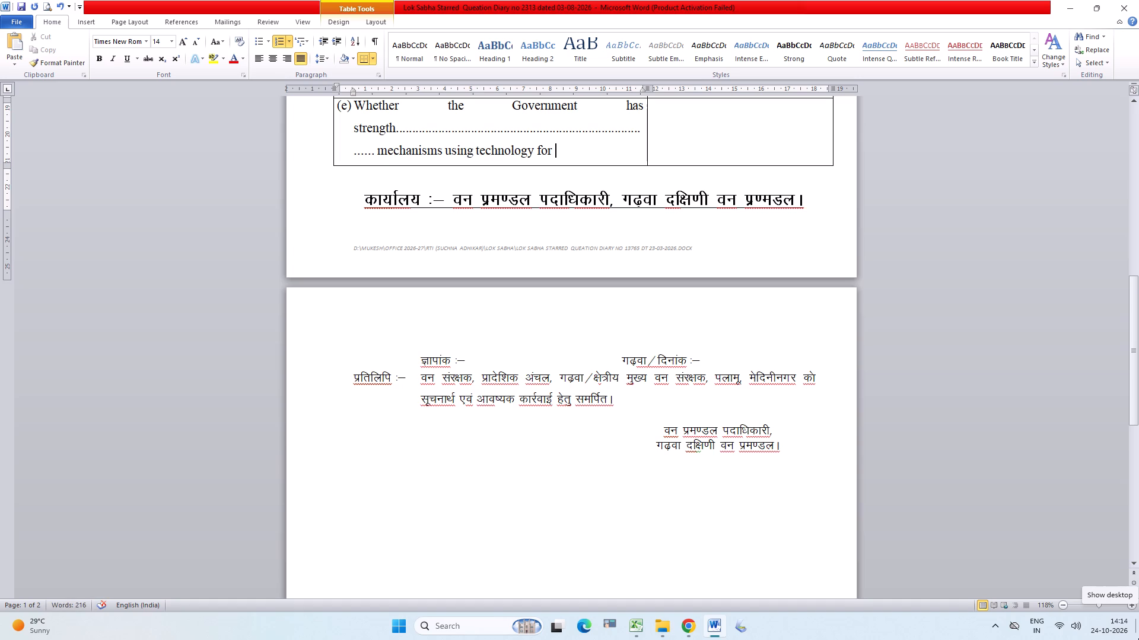
text(forest co)
text(nservation)
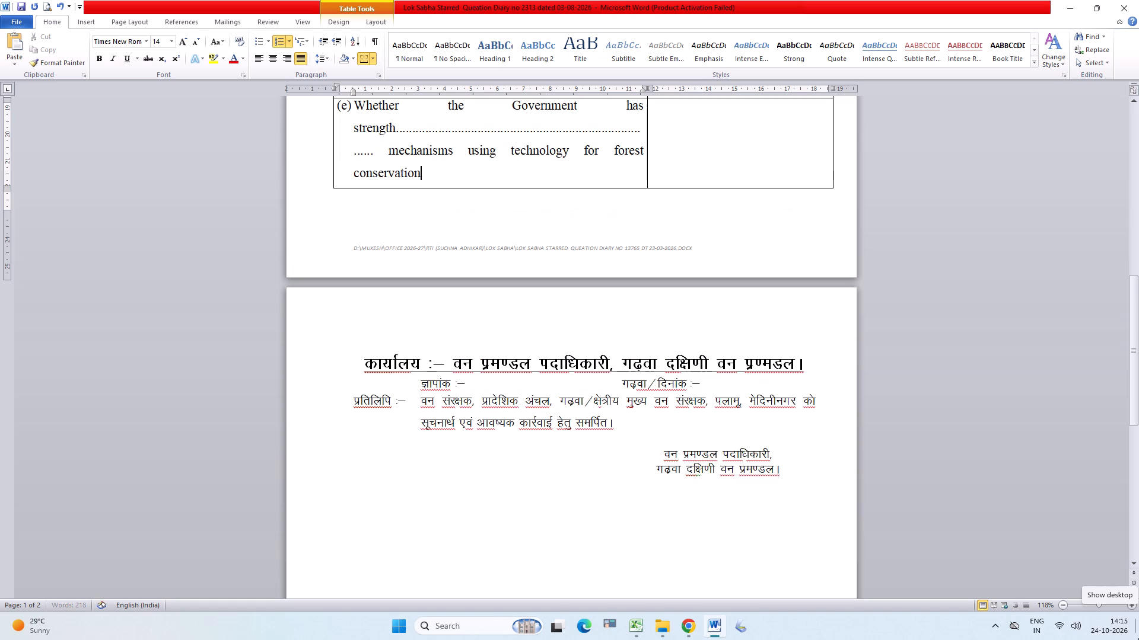
Continue question (e) after "conservation" with ", if so, the details thereof,".
key(space)
key(BackSpace)
text(, if so, the details)
key(space)
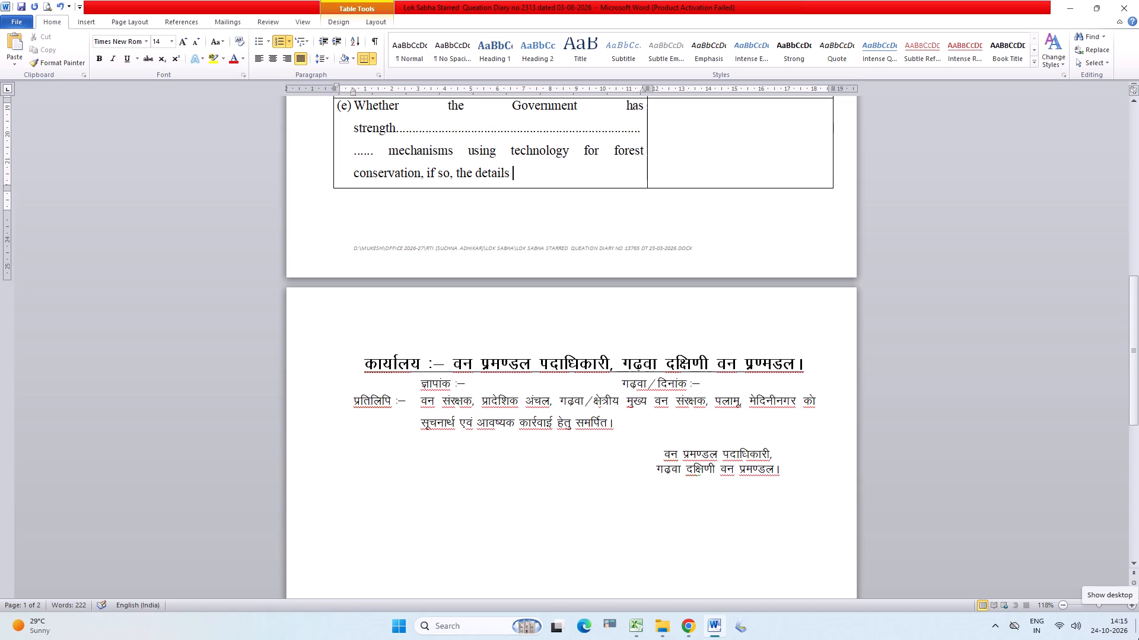
text(there)
text(of)
key(comma)
Continue question (e) after "the details thereof," with "and the outcomes".
key(space)
text(and te)
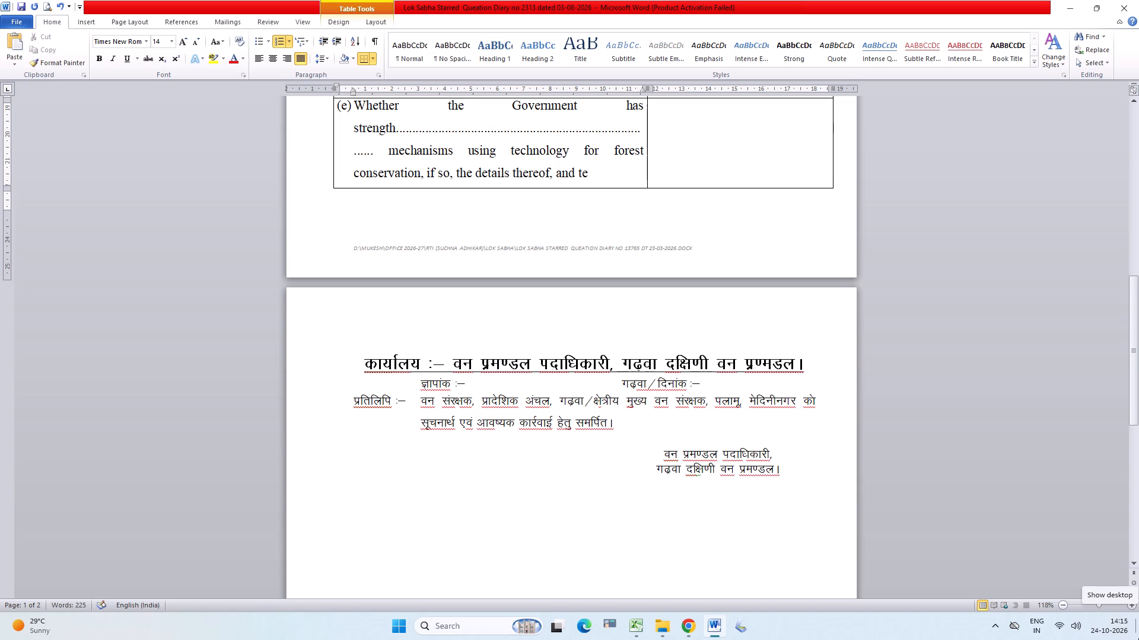
key(BackSpace)
key(BackSpace)
text(the)
key(space)
text(outco)
text(mes)
key(space)
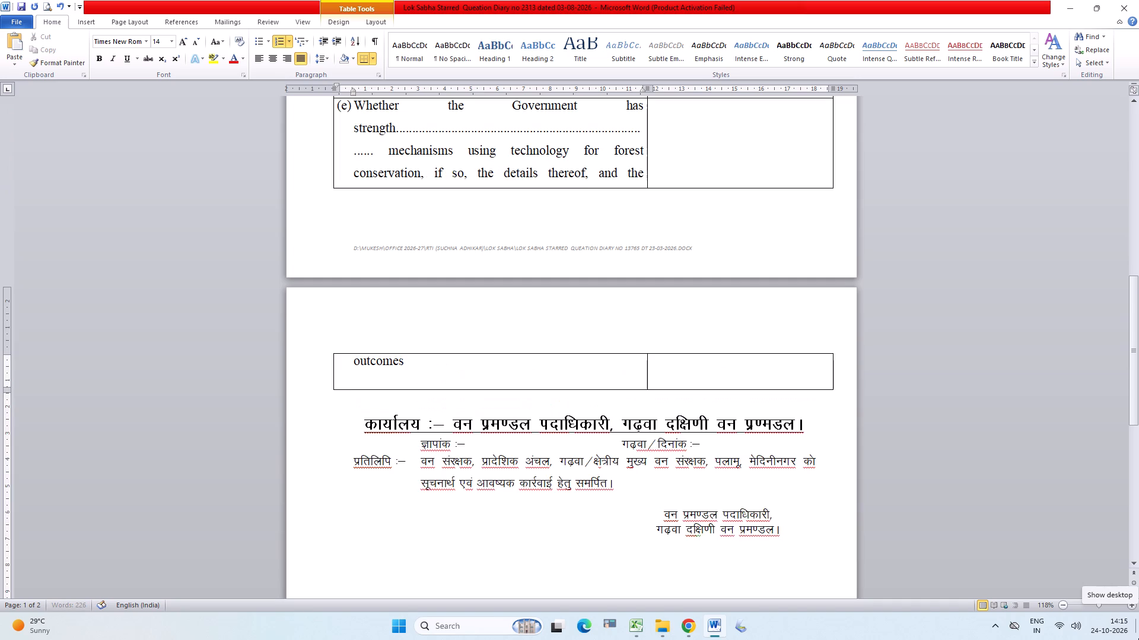
Continue question (e) after "outcomes" with "achieved in".
text(achiercer)
key(BackSpace)
key(BackSpace)
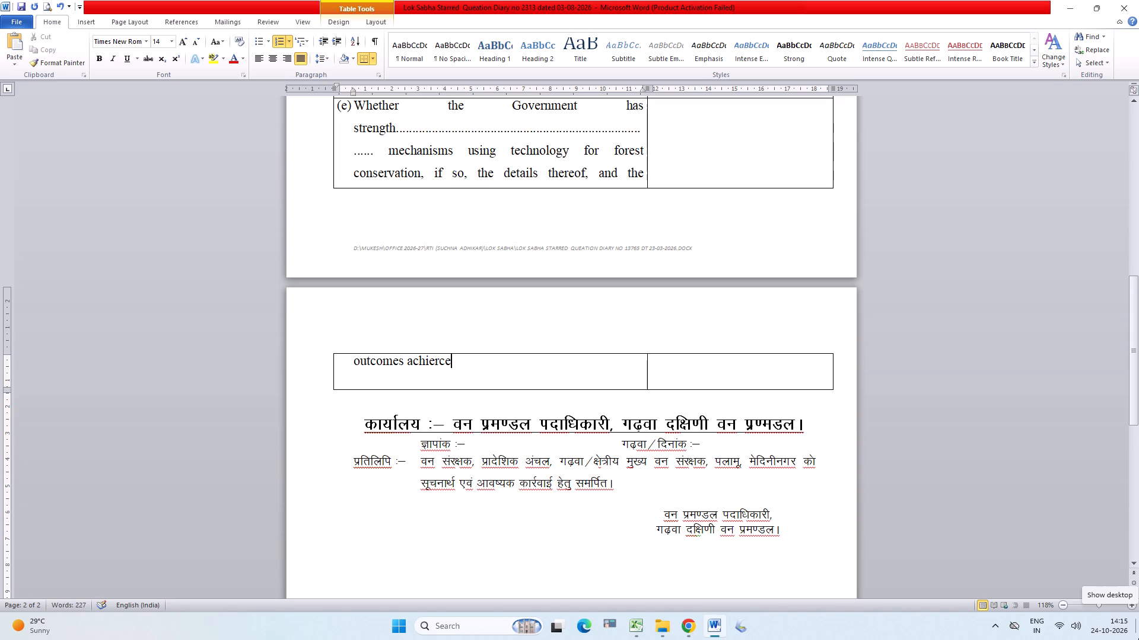
key(BackSpace)
key(BackSpace)
key(BackSpace)
text(eved in)
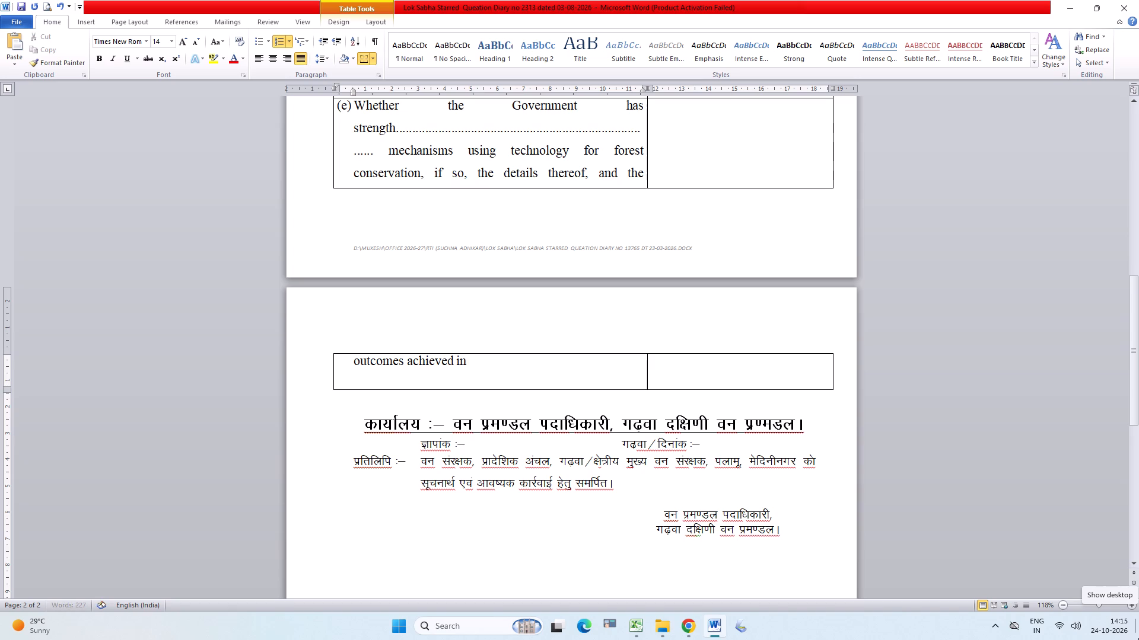
Finish question (e) after "achieved in" with "preventing deforestation?" and save the document.
key(space)
key(p)
text(ro)
key(BackSpace)
text(eventin)
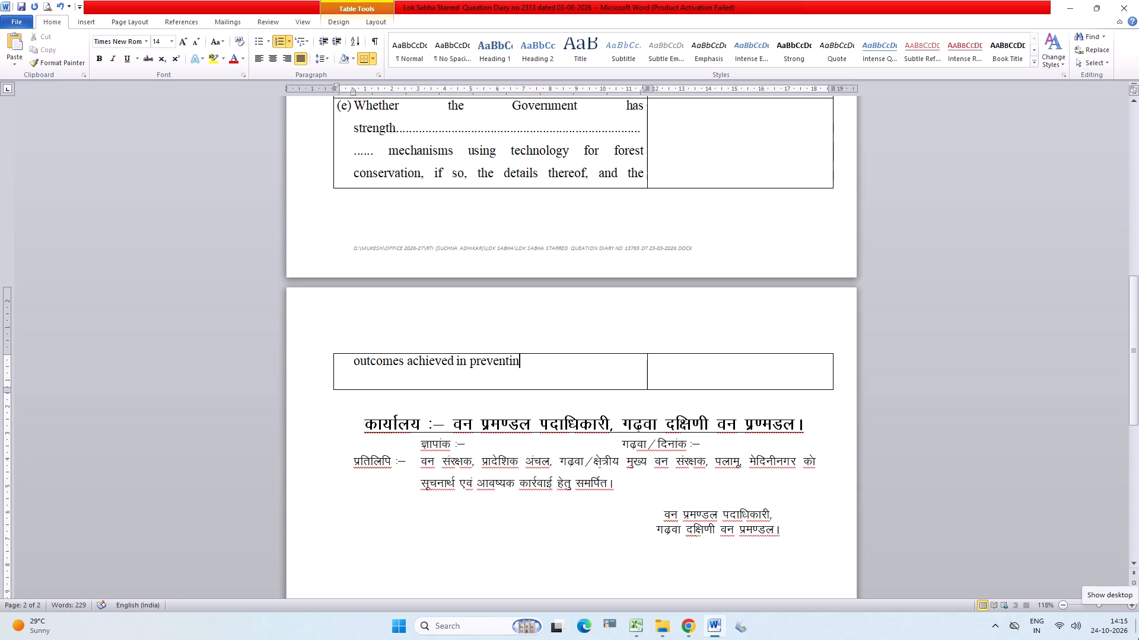
text(g defor)
text(es)
text(tation)
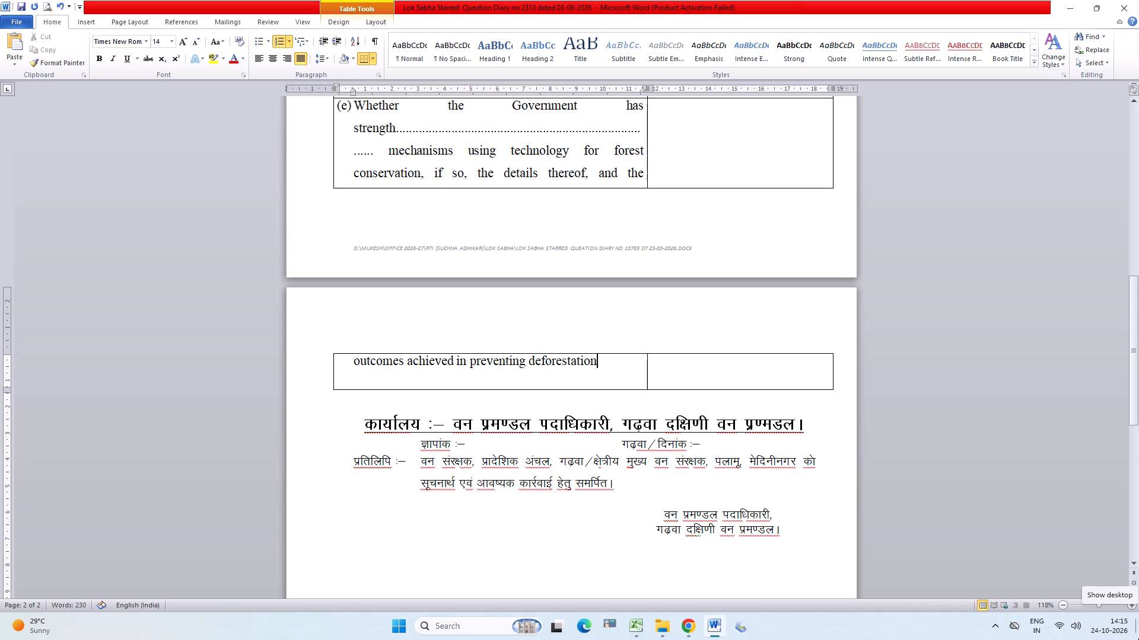
key(slash)
key(BackSpace)
key(shift+question)
key(ctrl+s)
key(ctrl+s)
Narrow the Question column of the table by moving its border with the Answer column, giving the Answer column more width.
scroll(1131, 519, up, 1)
scroll(1128, 396, up, 2)
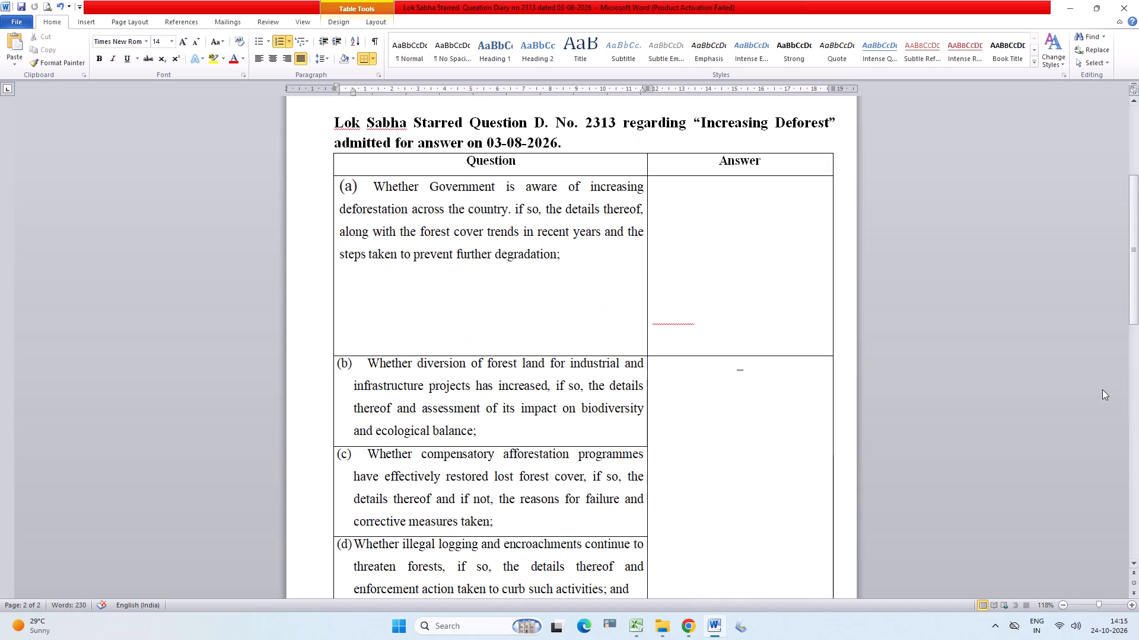
drag(645, 271, 589, 273)
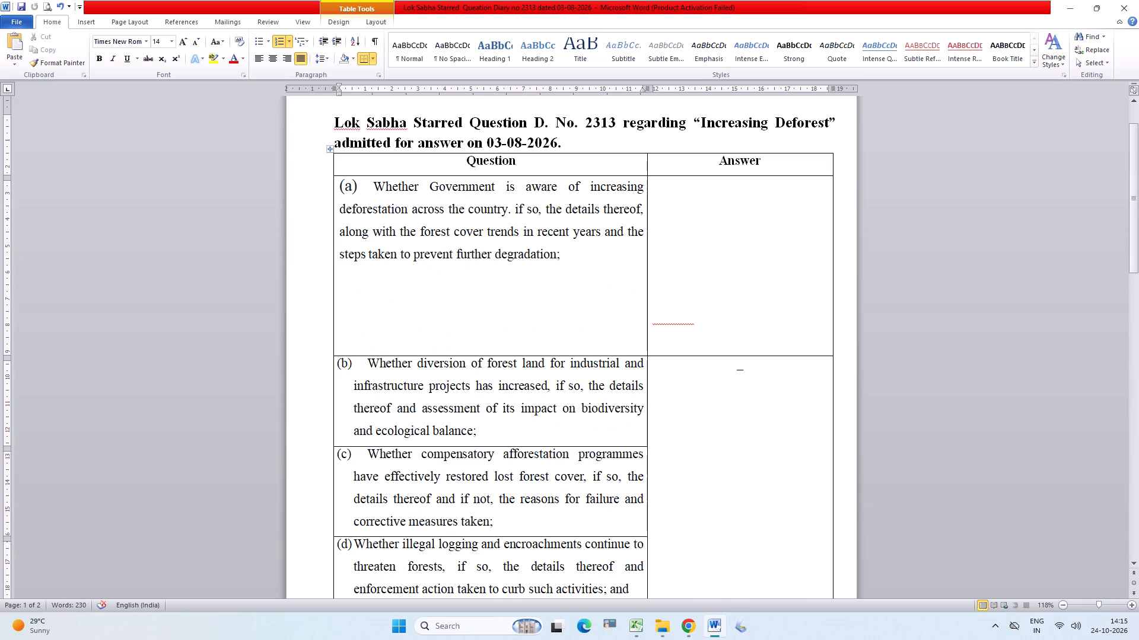
drag(647, 287, 618, 287)
drag(646, 277, 615, 285)
scroll(664, 369, down, 2)
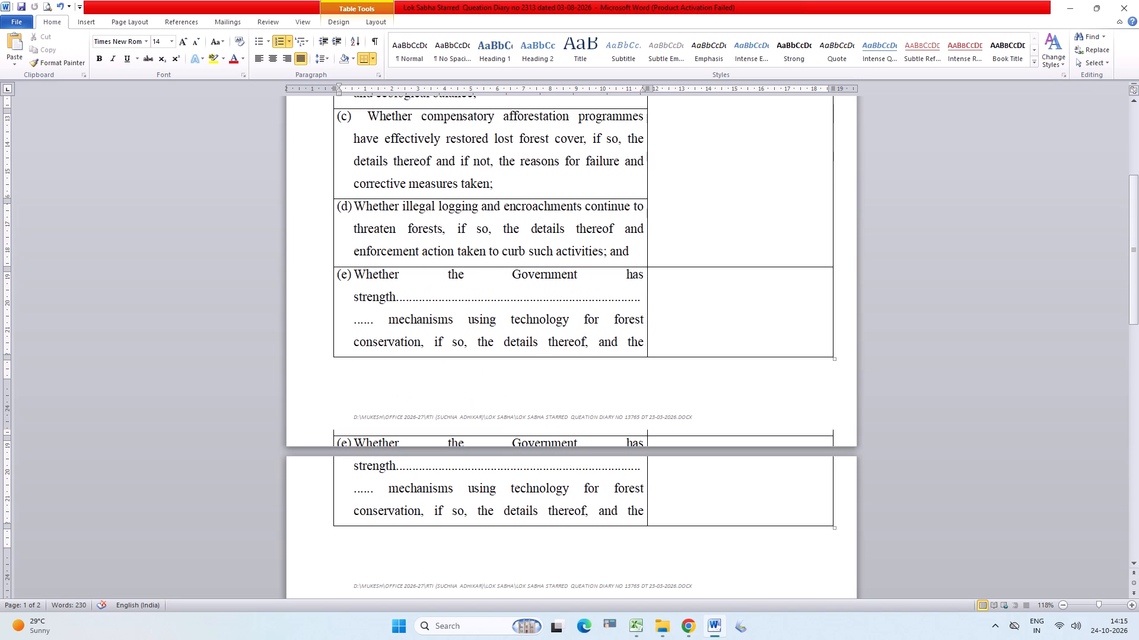
drag(645, 289, 623, 290)
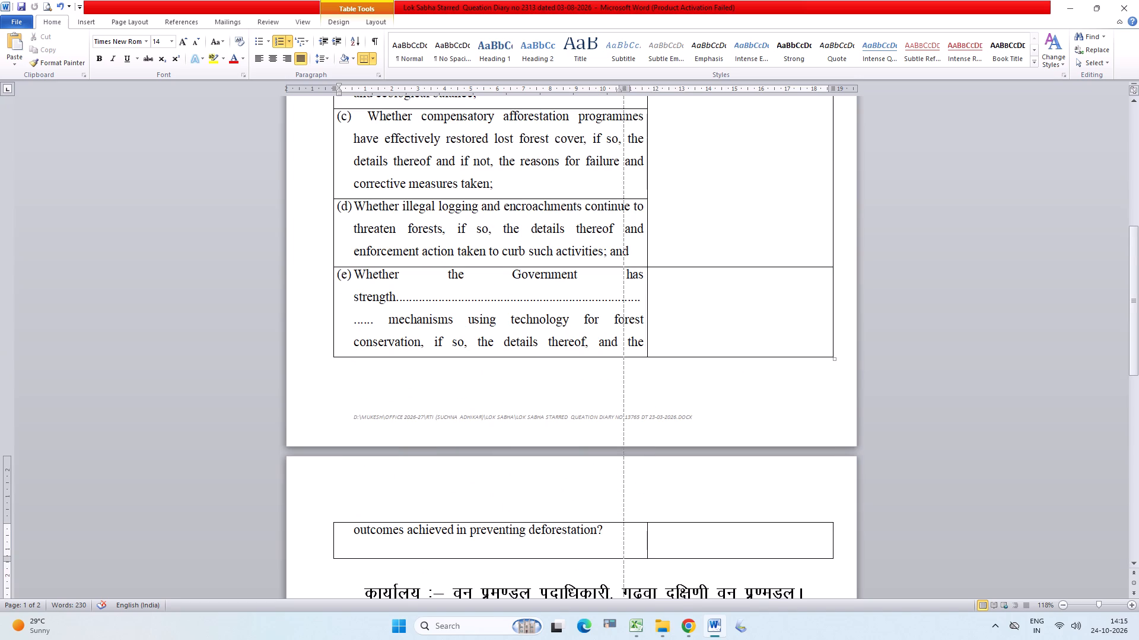
drag(623, 290, 580, 293)
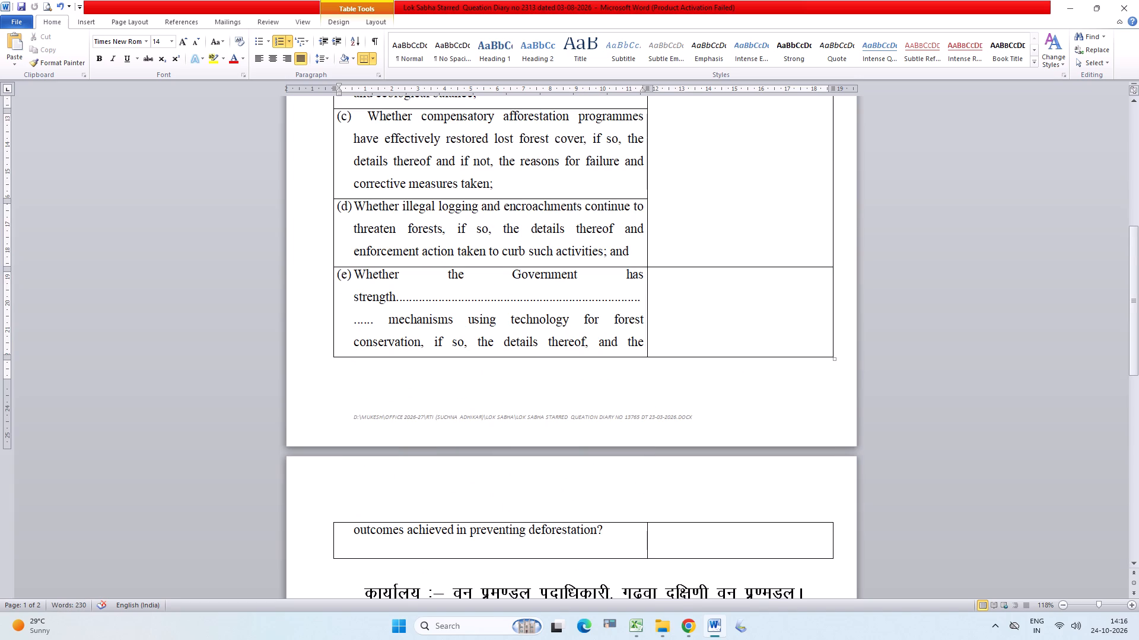
Shorten the dotted placeholder before "mechanisms" in question (e) and save the document.
click(383, 313)
key(BackSpace)
key(BackSpace)
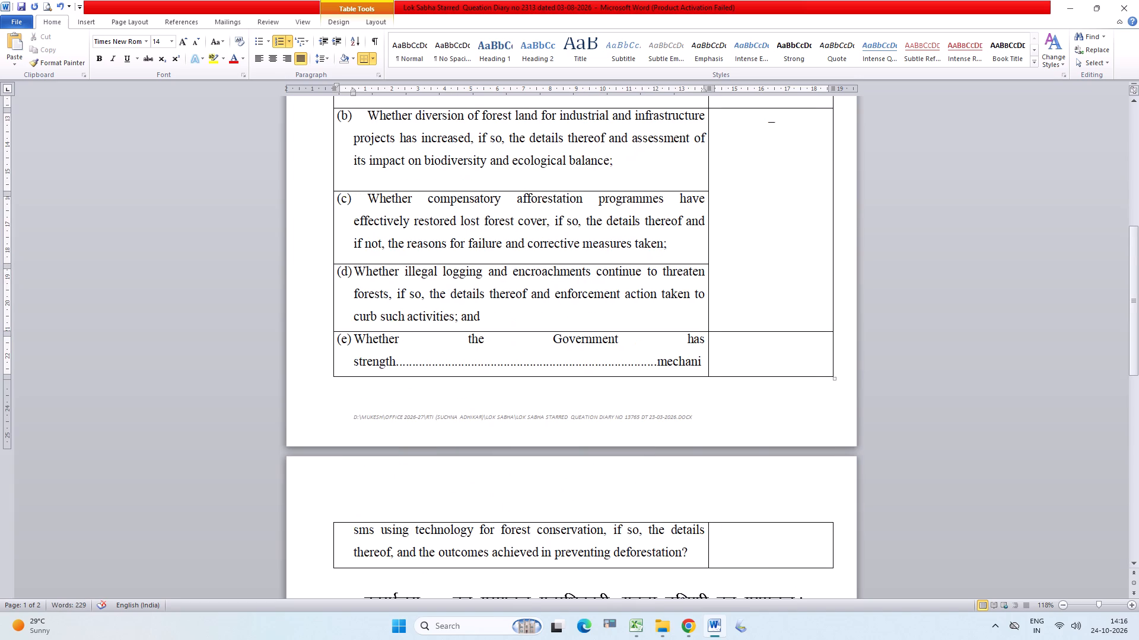
key(BackSpace)
key(BackSpace)
key(BackSpace)
key(BackSpace)
key(BackSpace)
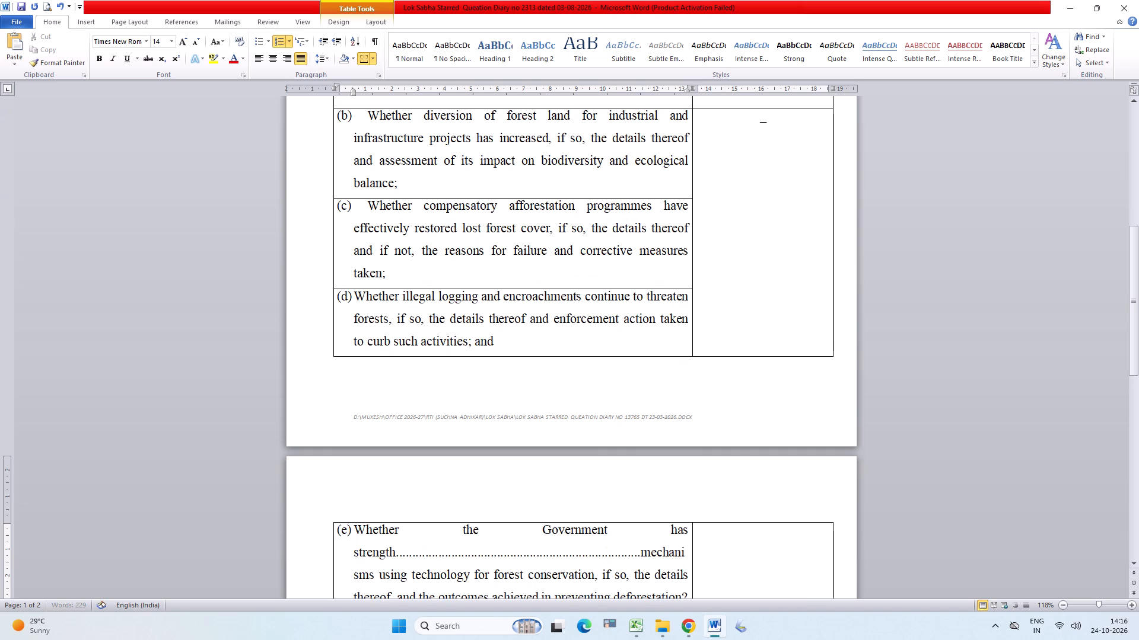
key(BackSpace)
key(BackSpace)
key(BackSpace)
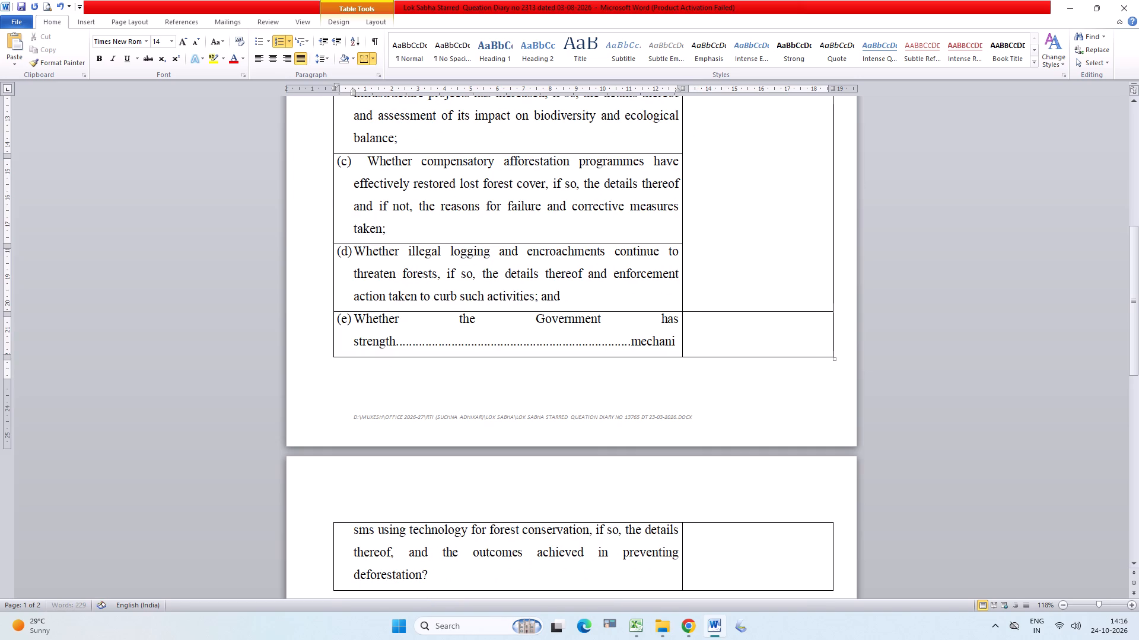
key(BackSpace)
key(BackSpace)
key(BackSpace)
key(BackSpace)
key(BackSpace)
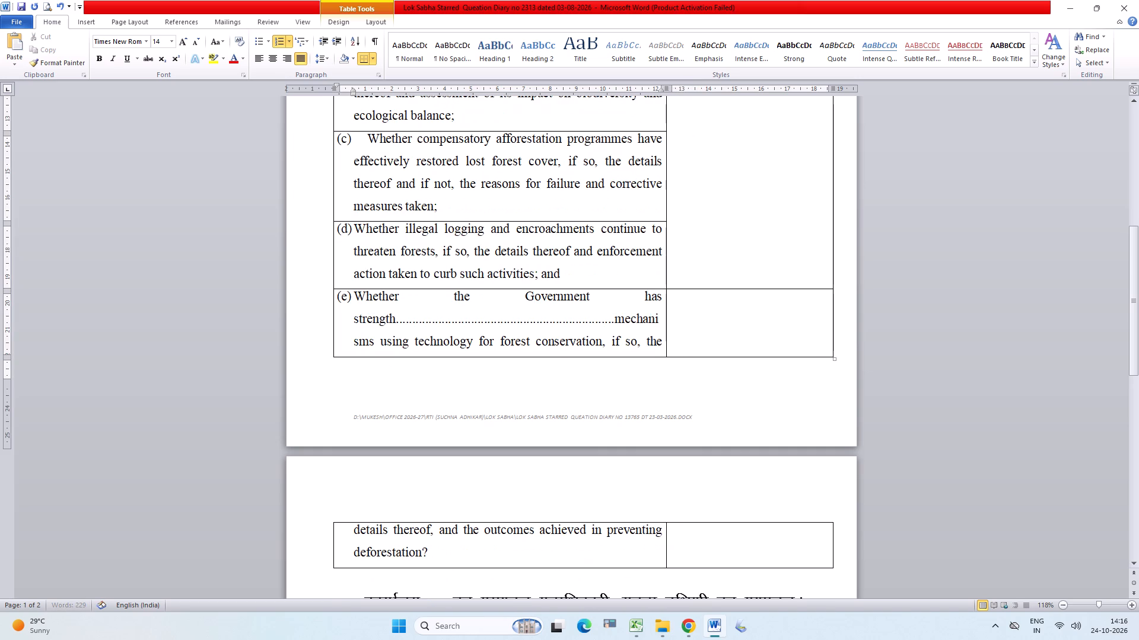
key(BackSpace)
key(BackSpace)
key(ctrl+s)
key(ctrl+s)
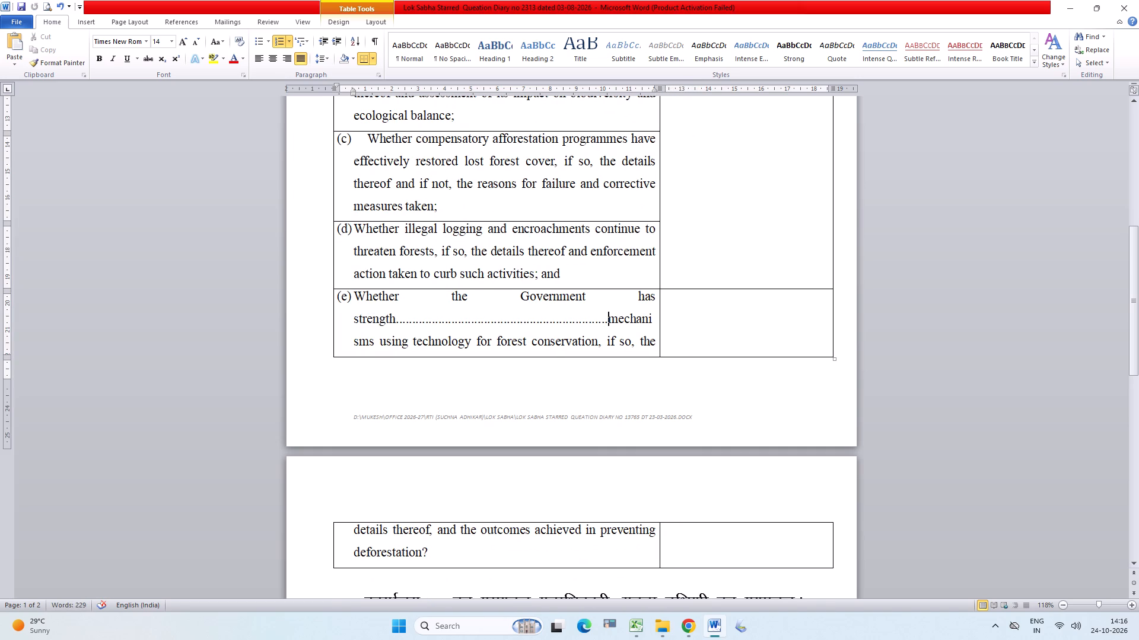
Insert a space between the dots and "mechanisms" in question (e) and save the document.
key(space)
key(ctrl+s)
key(ctrl+s)
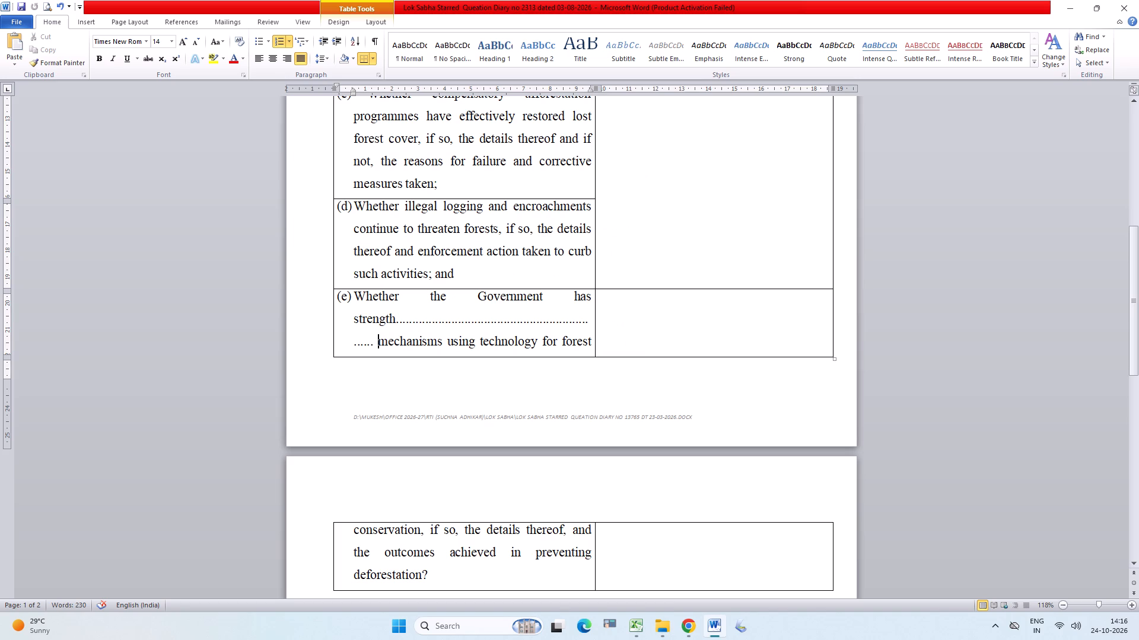
Review questions (a) to (e) and the closing section across both pages, saving the document.
click(533, 546)
scroll(538, 533, down, 2)
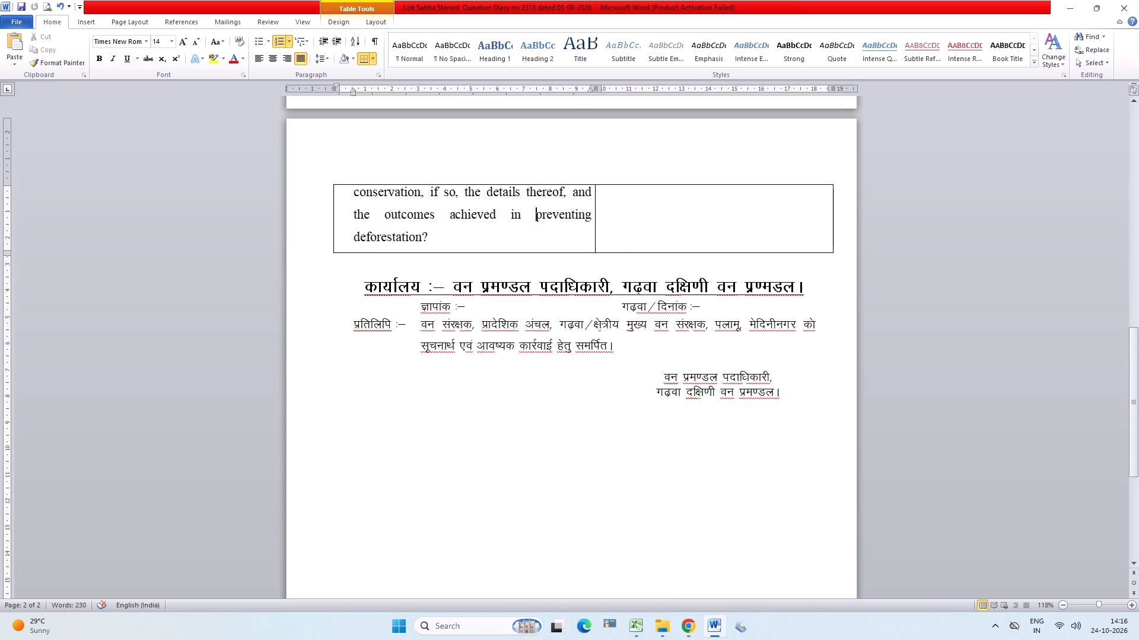
scroll(530, 315, up, 1)
key(ctrl+s)
key(ctrl+s)
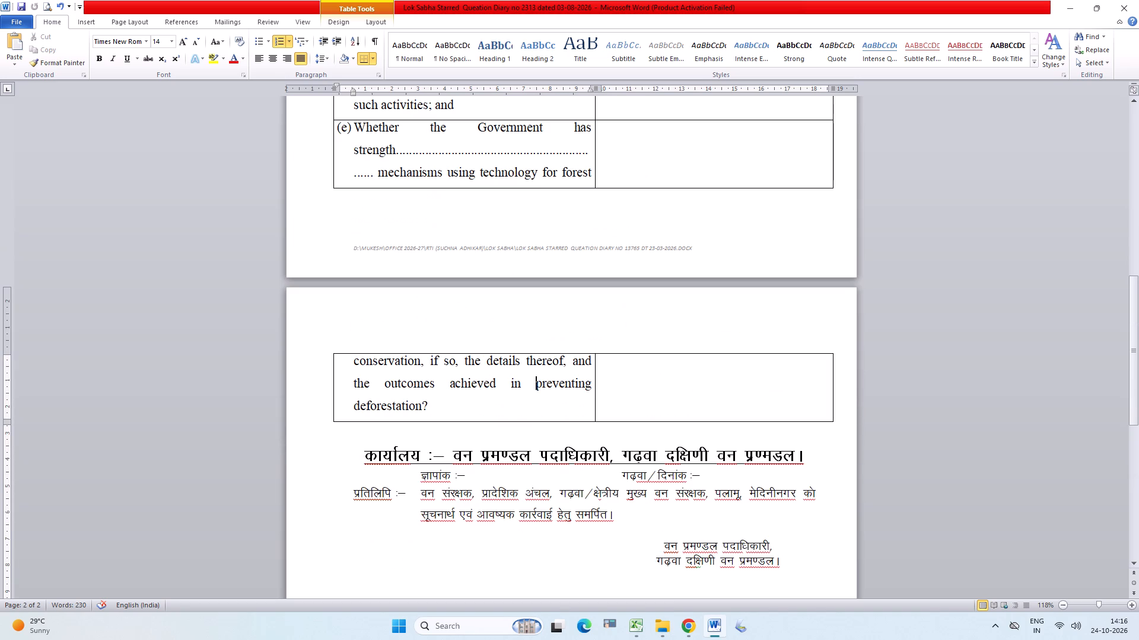
click(493, 406)
scroll(481, 388, up, 1)
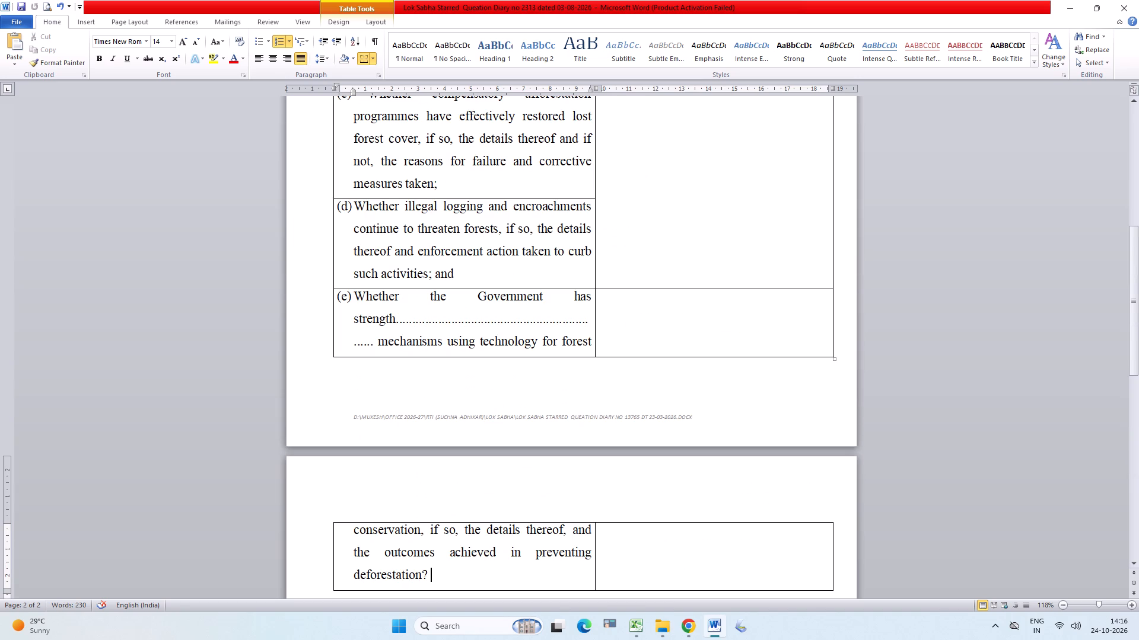
click(536, 260)
scroll(483, 333, up, 2)
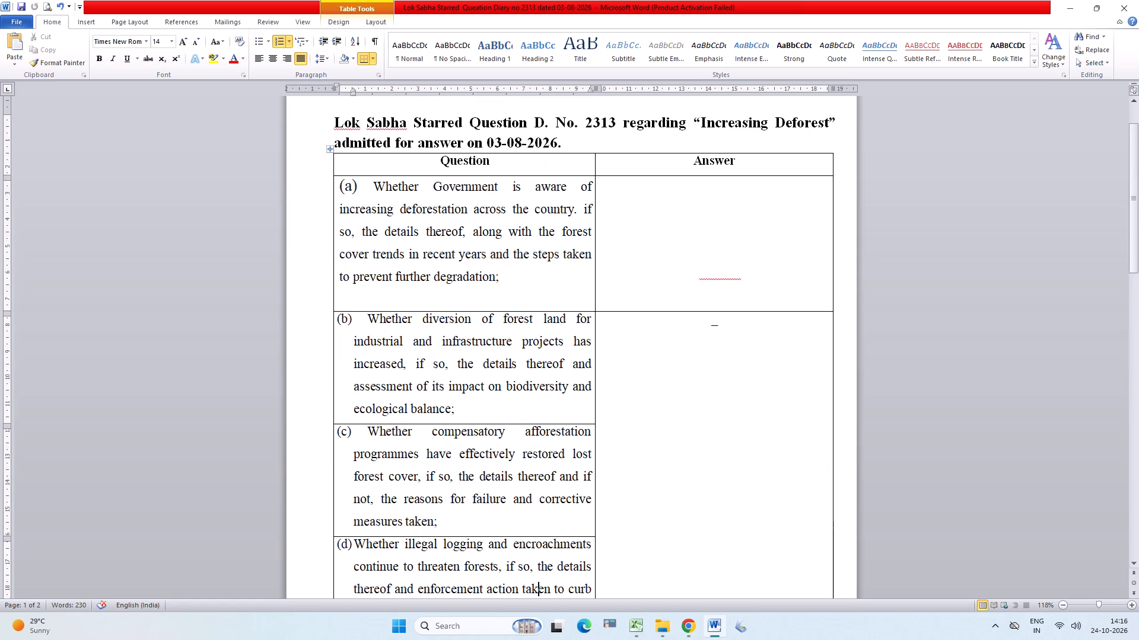
scroll(495, 282, down, 1)
click(450, 502)
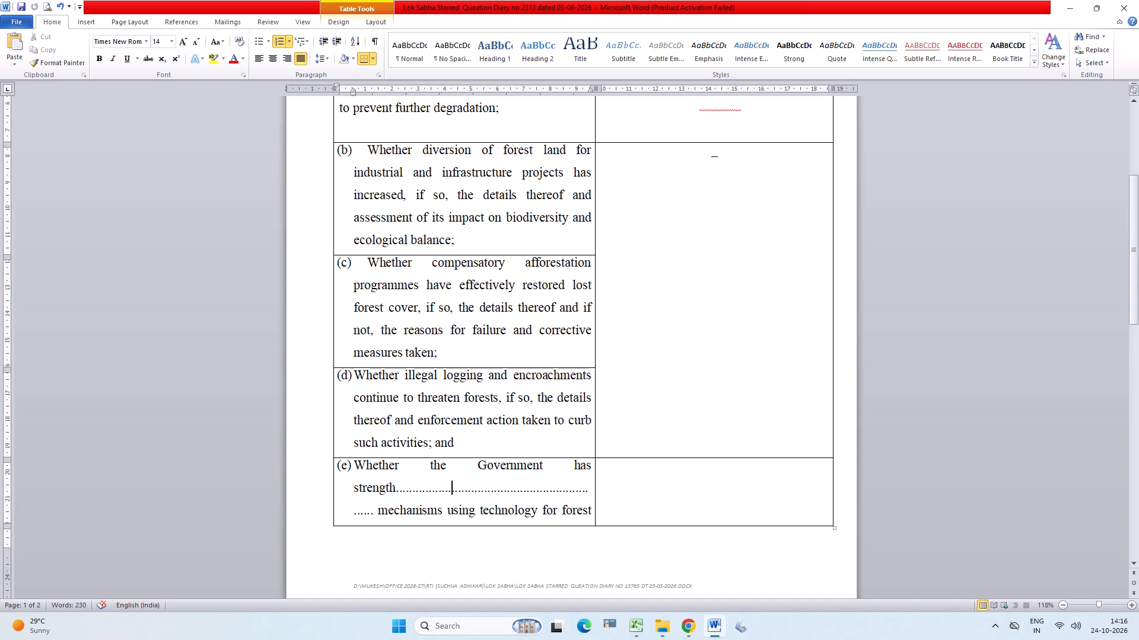
key(ctrl+s)
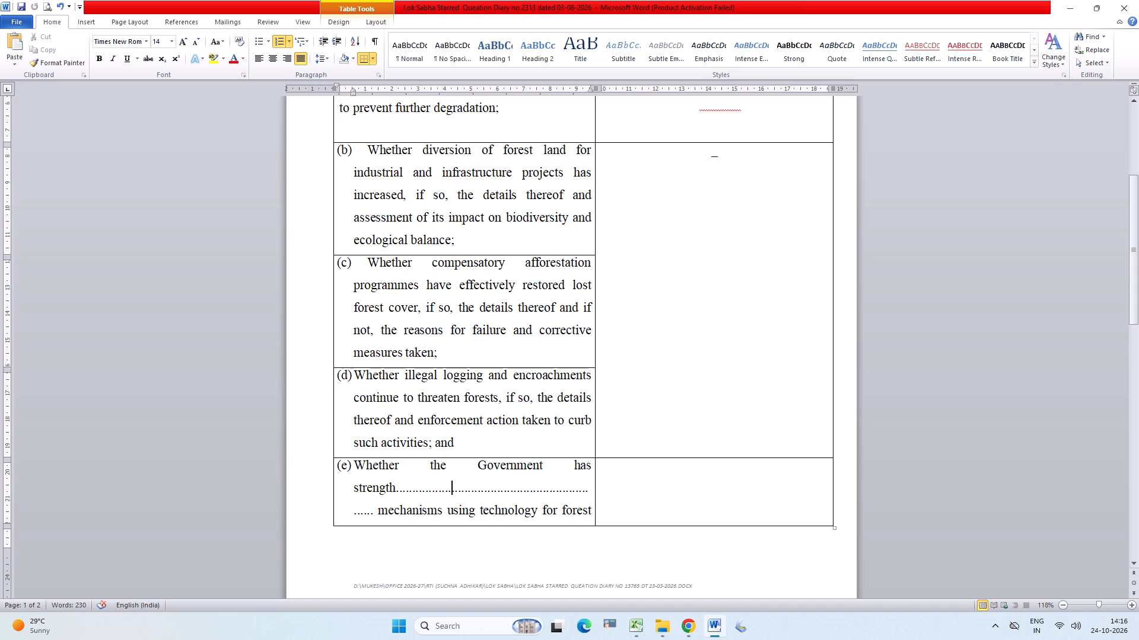
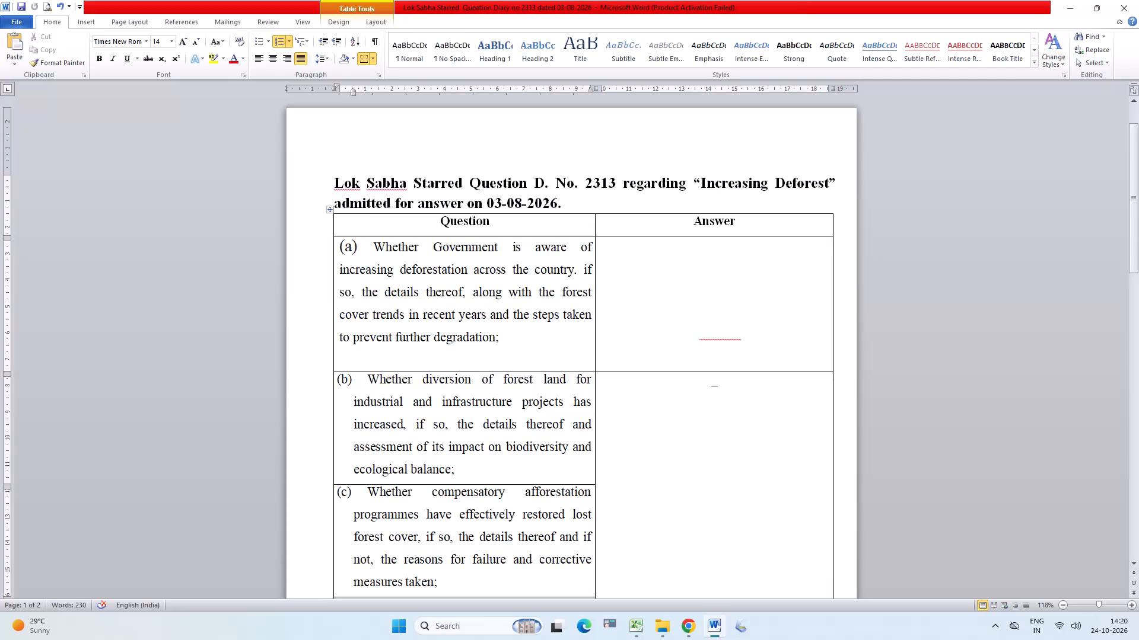
Insert five empty rows into the table between the Question/Answer header and question (a).
click(835, 219)
key(Return)
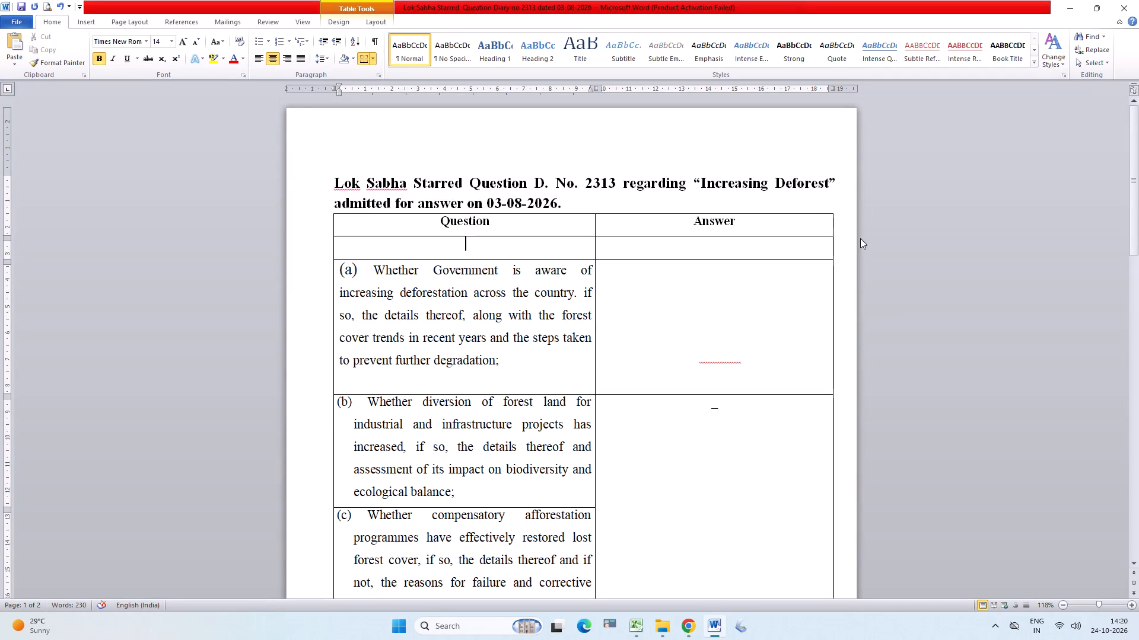
click(843, 216)
key(Return)
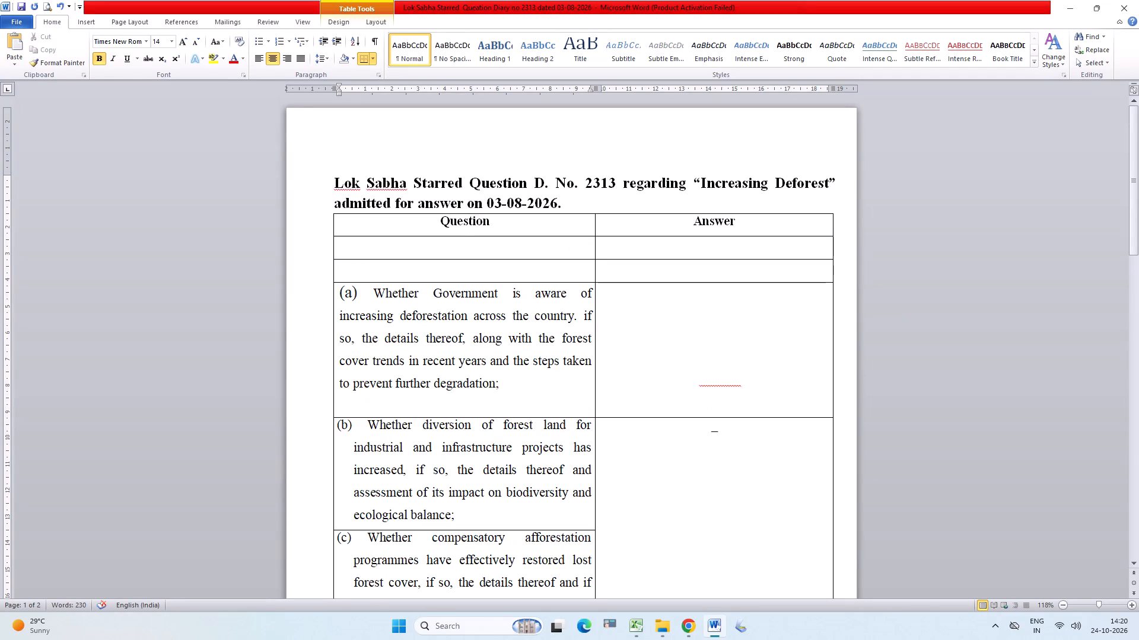
drag(836, 248, 836, 268)
key(Return)
key(Up)
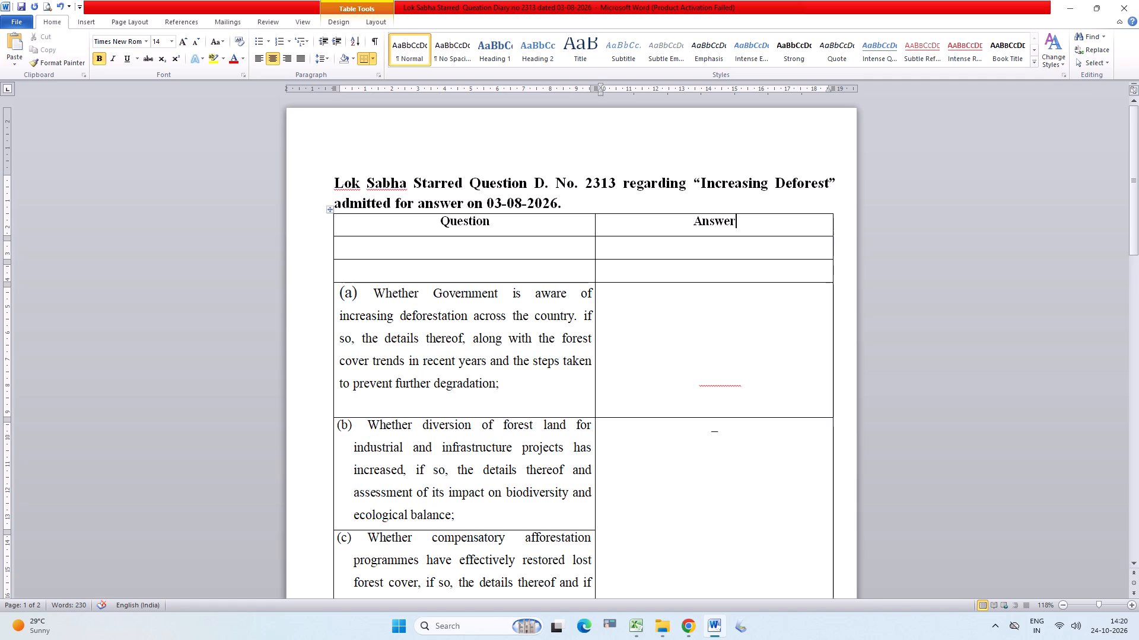
key(Down)
key(Right)
key(Return)
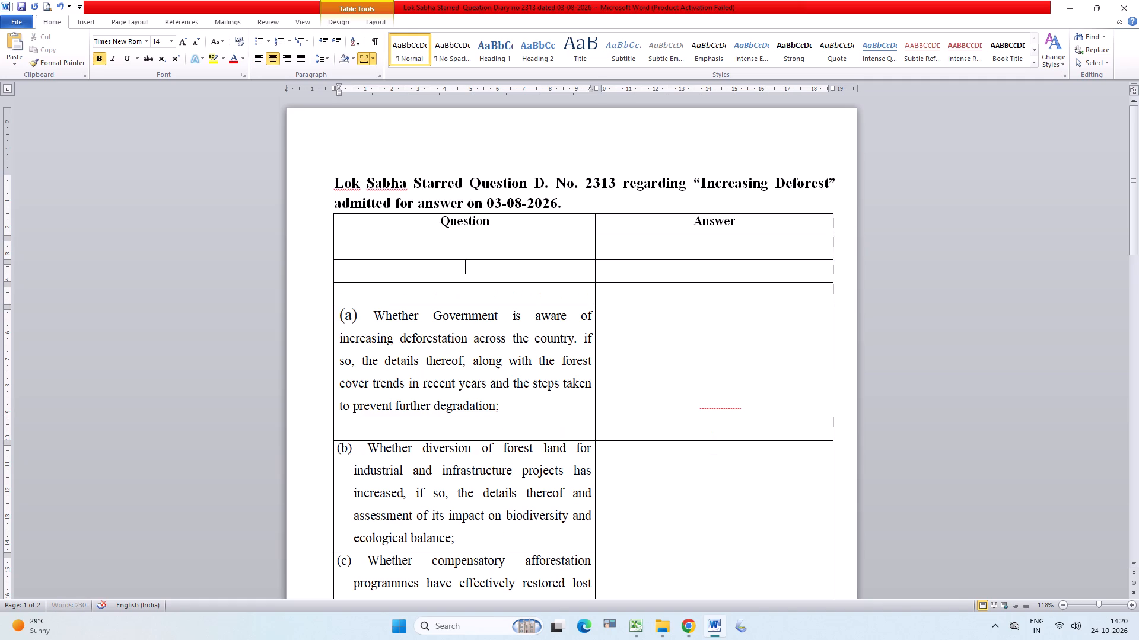
key(Right)
key(Right)
key(Return)
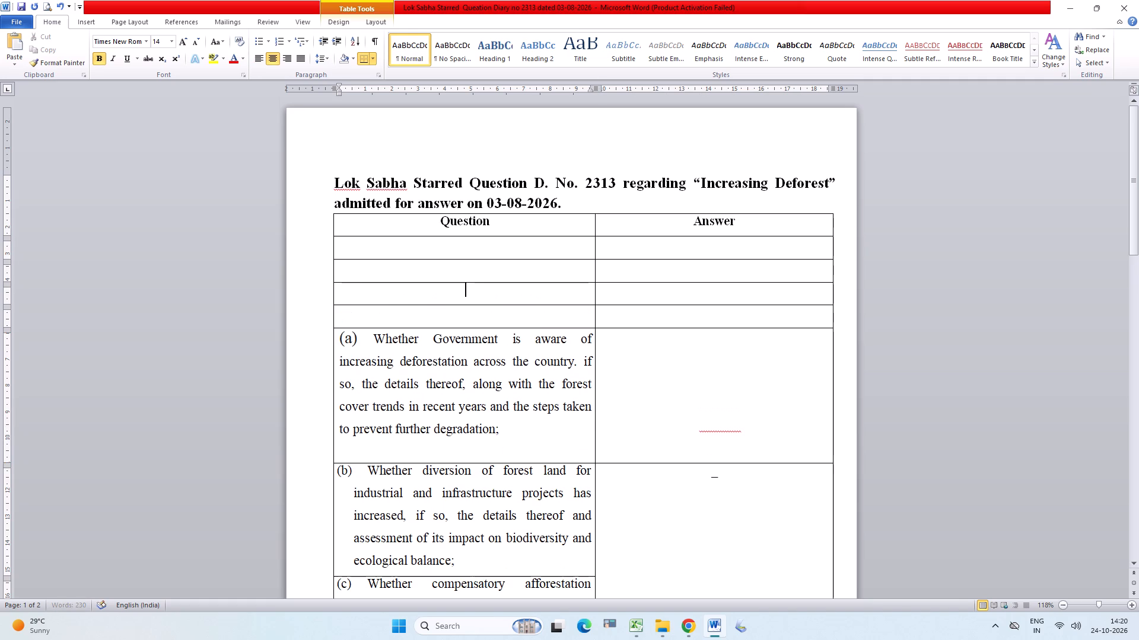
key(Left)
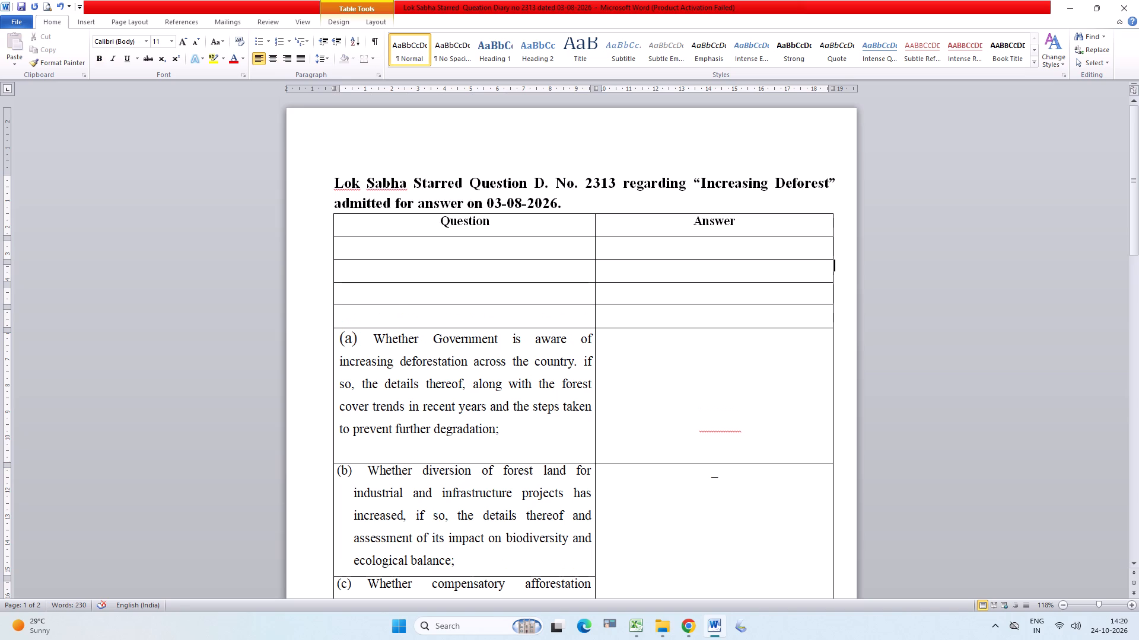
key(Right)
key(Left)
key(Left)
key(Right)
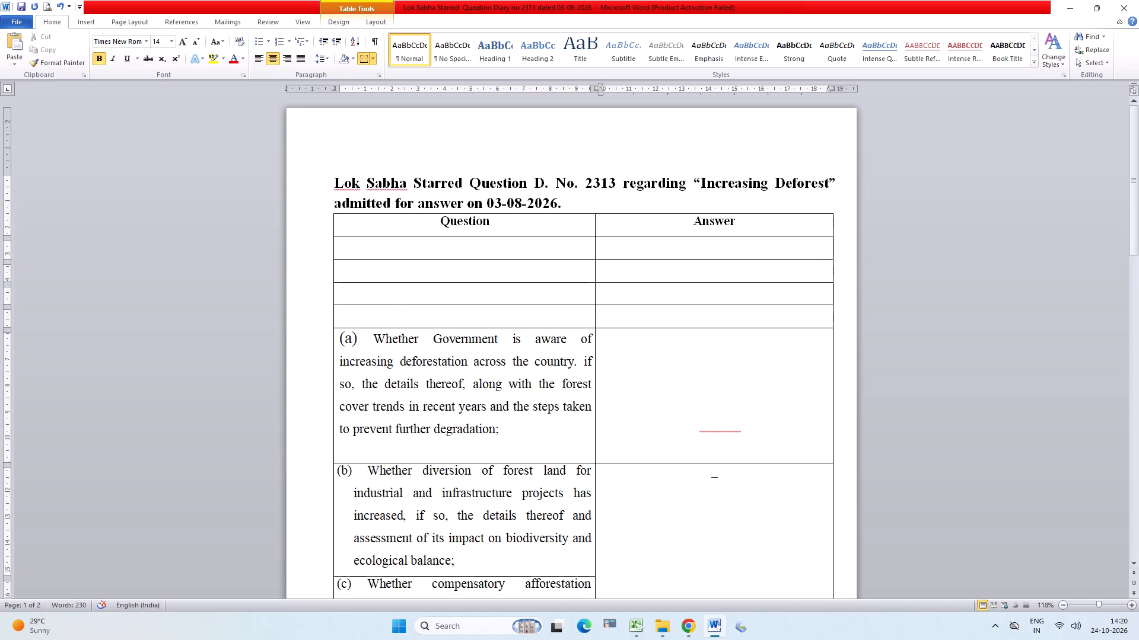
key(Return)
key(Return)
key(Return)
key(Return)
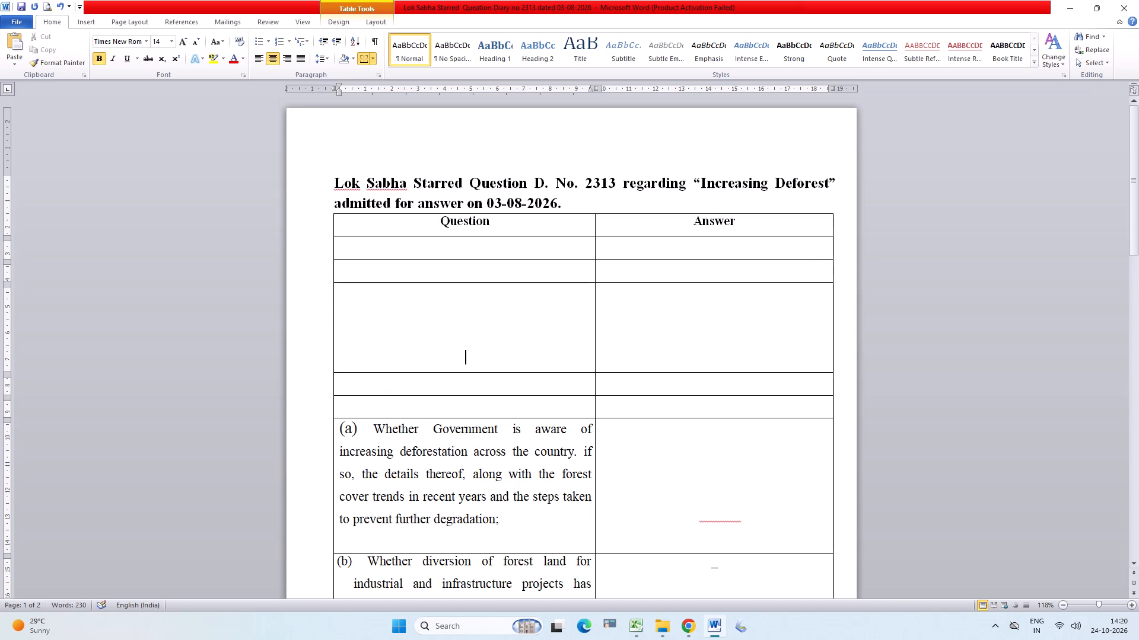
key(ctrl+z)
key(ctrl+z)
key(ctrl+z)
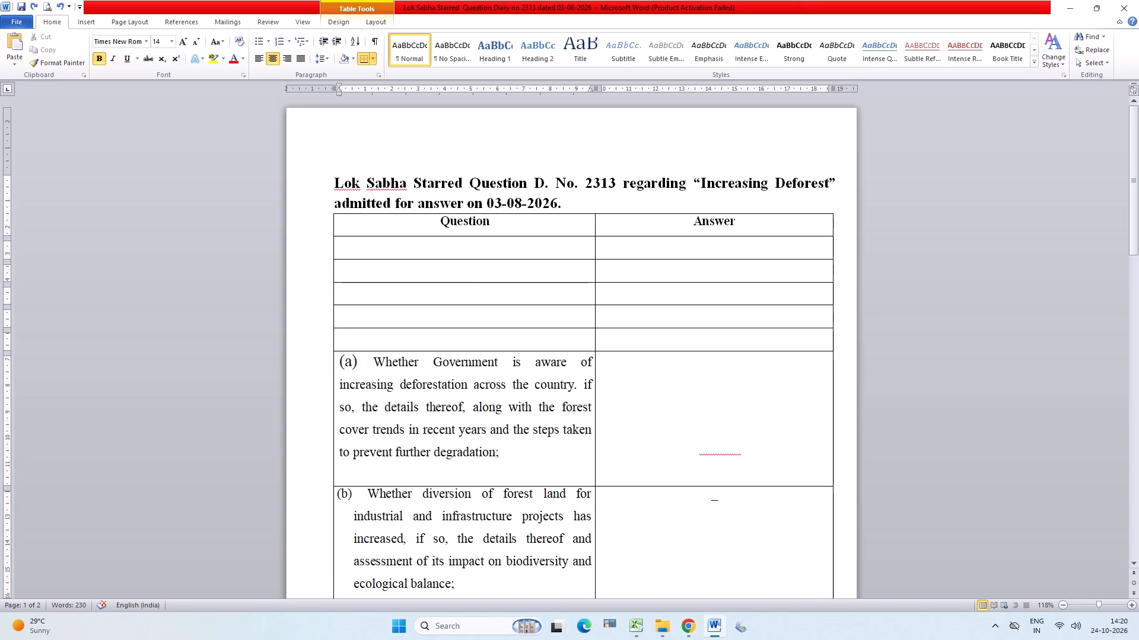
Insert "Corporate Affairs, " before "Increasing Deforest" in the quoted subject of the document heading.
click(699, 184)
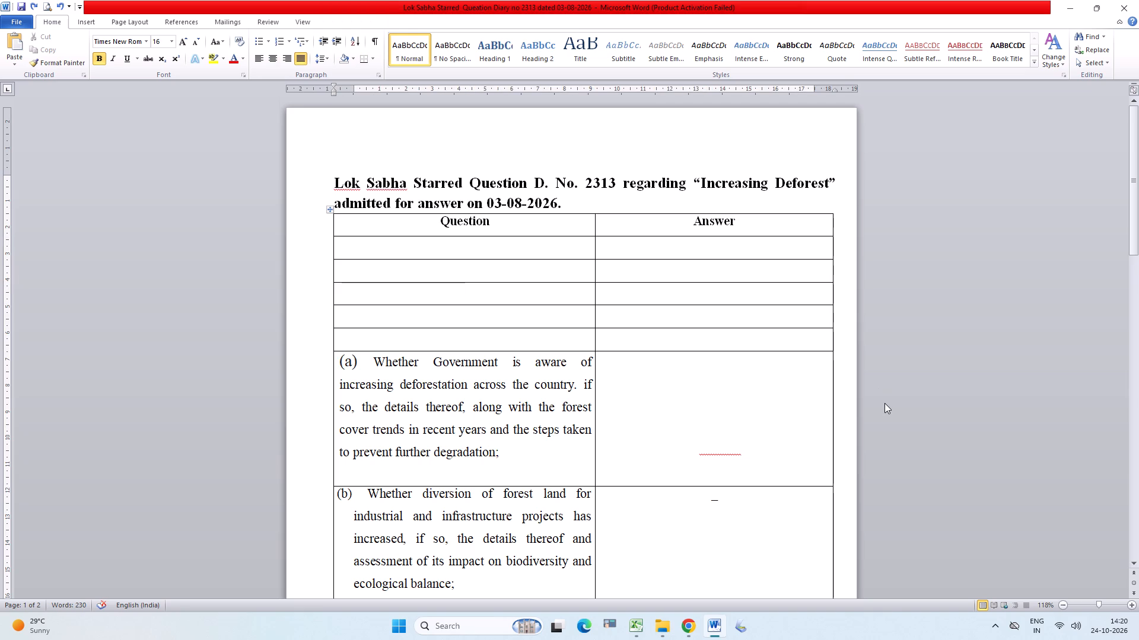
key(shift+c)
key(o)
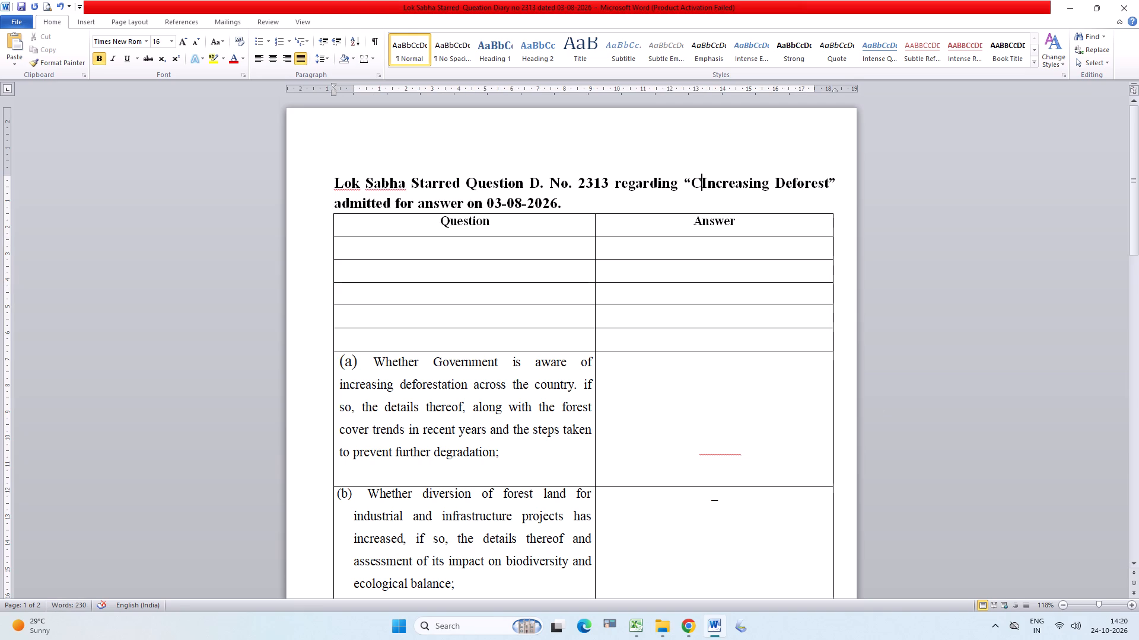
text(rporate aff)
key(BackSpace)
key(BackSpace)
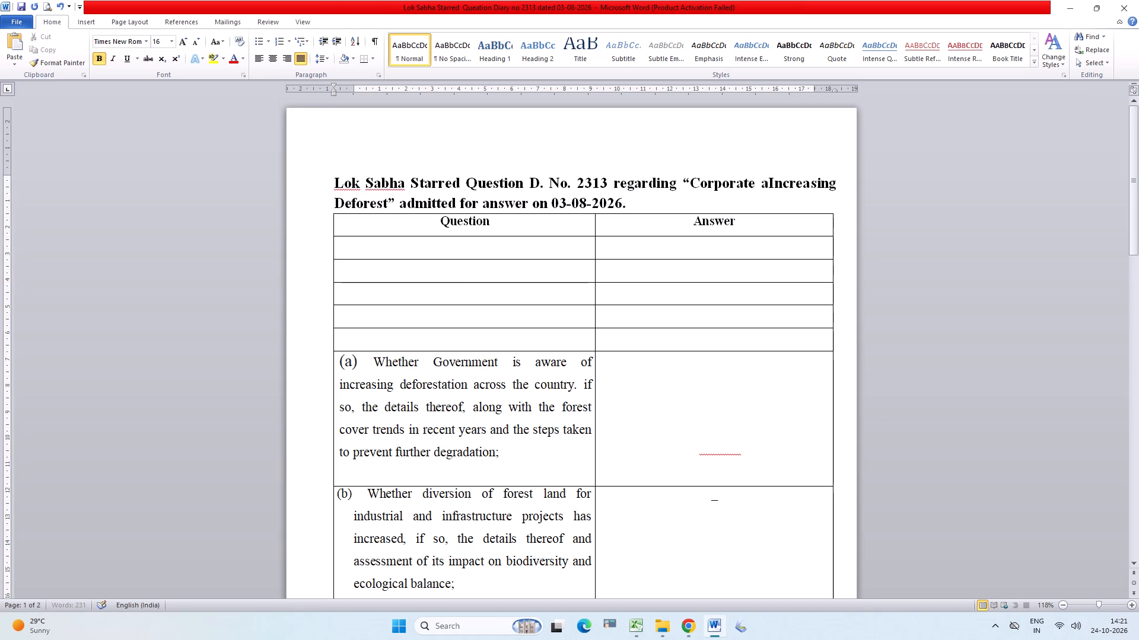
key(BackSpace)
text(Aff)
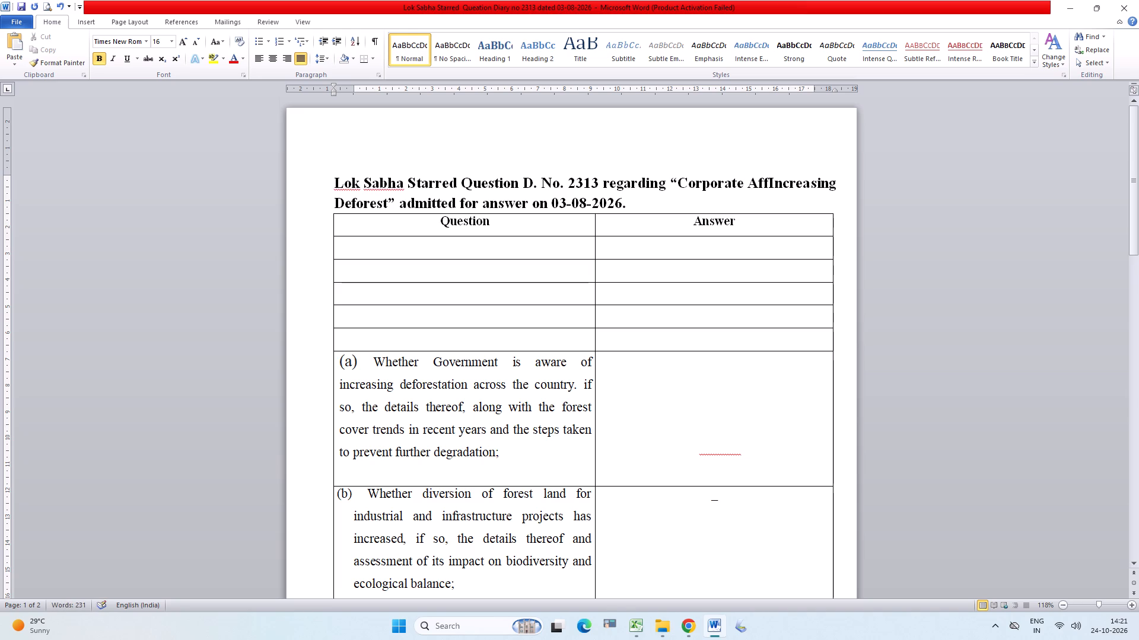
text(airs,)
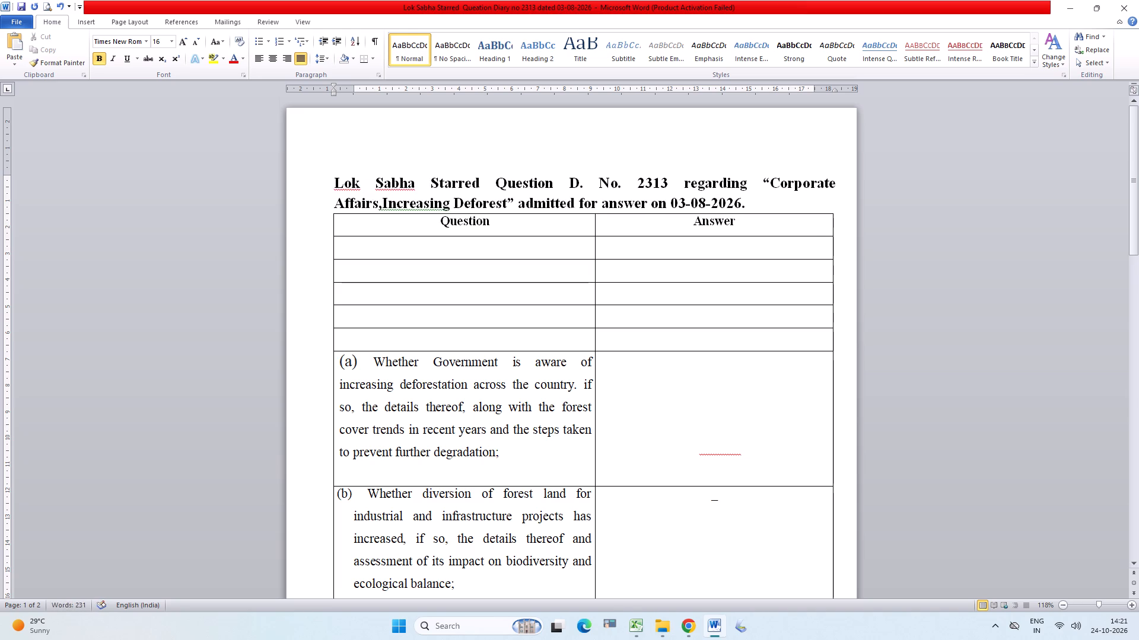
key(space)
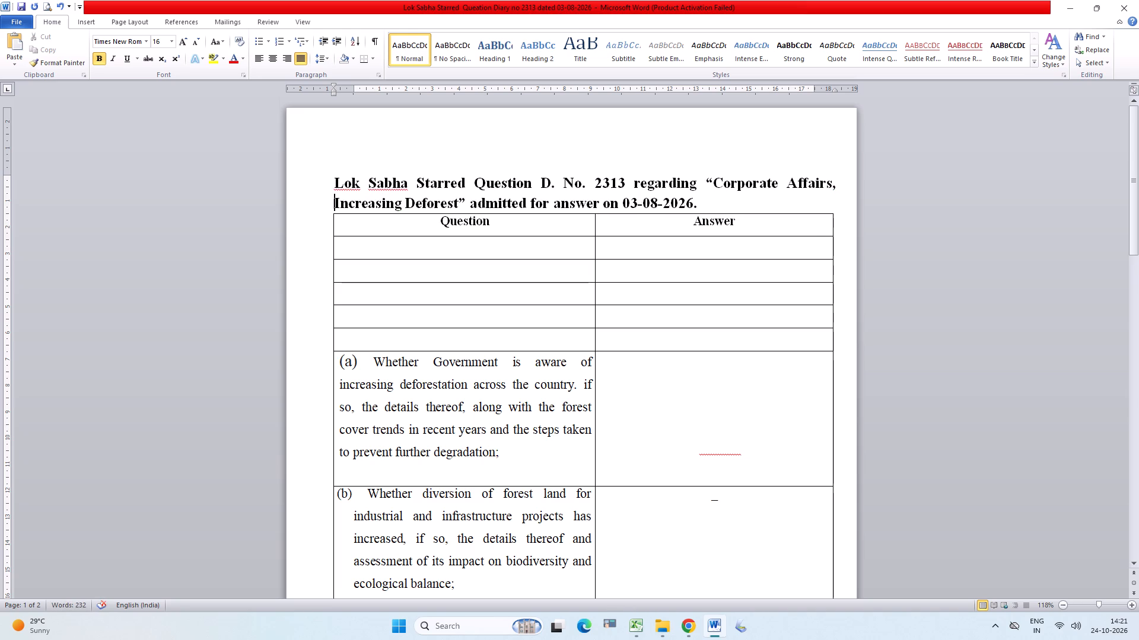
Add " & Employability of Graduates from UP" after "Increasing Deforest" in the heading and save the document.
key(Right)
key(Right)
key(Right)
key(Right)
key(Right)
key(Right)
key(Right)
key(Right)
key(Right)
key(Right)
key(Right)
key(Right)
key(Right)
key(Right)
key(Right)
key(Right)
key(Right)
key(Right)
key(Right)
key(space)
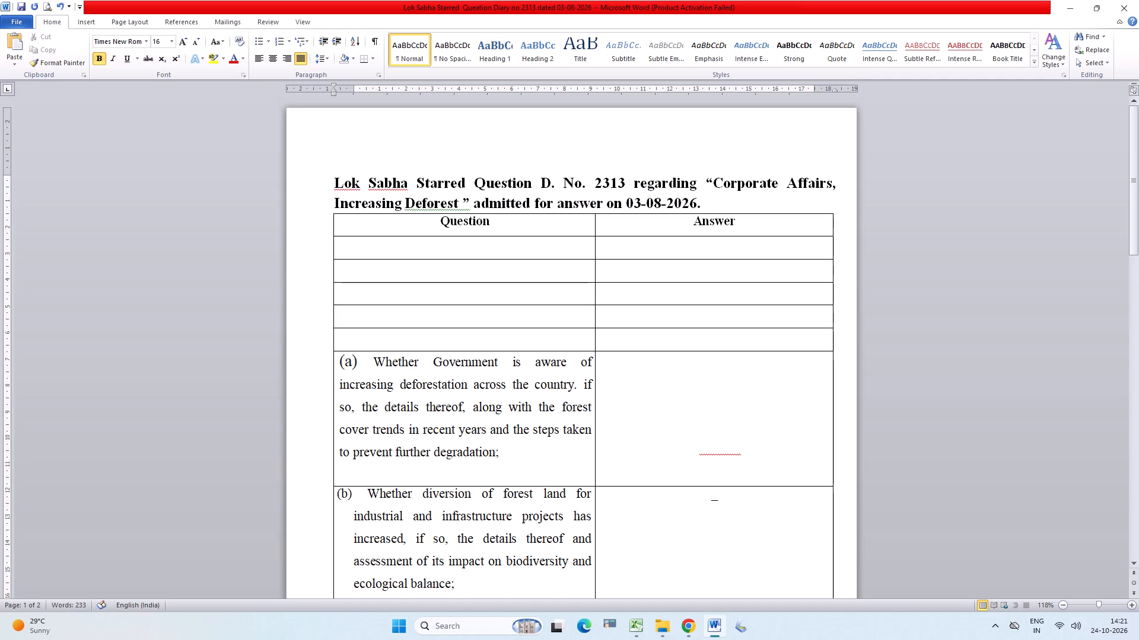
text(&)
key(space)
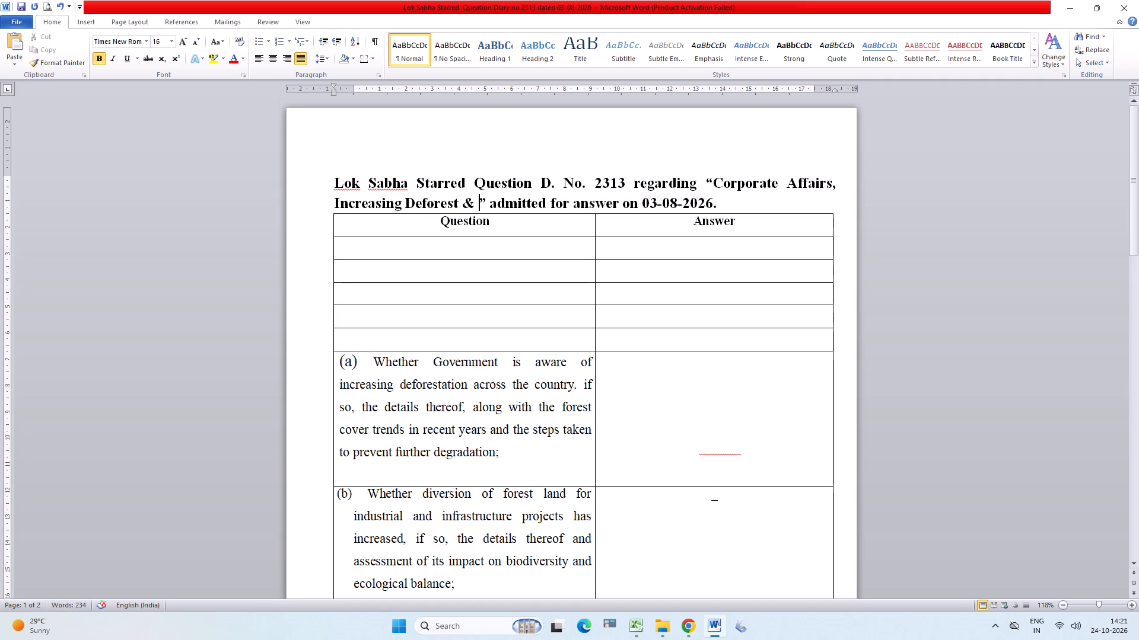
text(Emo)
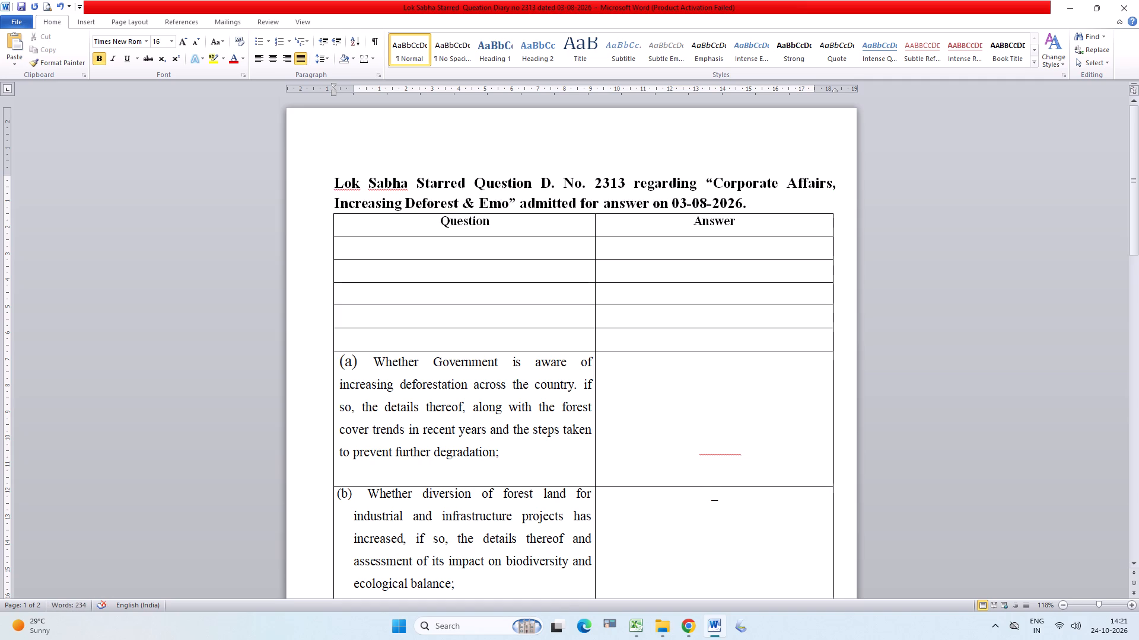
key(BackSpace)
key(BackSpace)
text(mp)
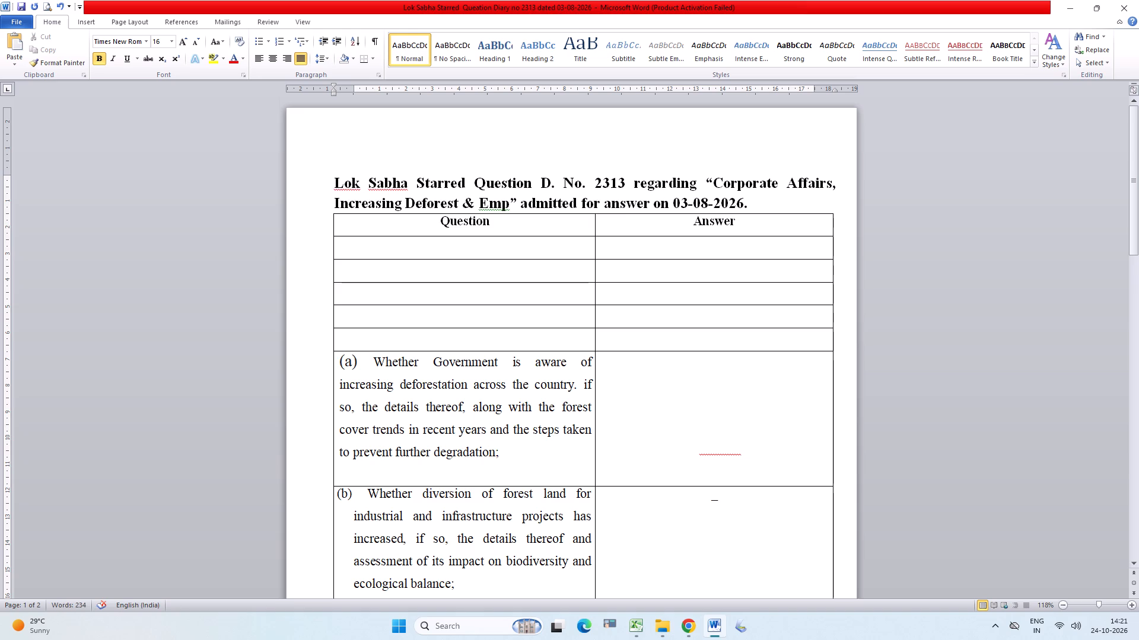
text(loyabit)
key(BackSpace)
text(lity)
key(space)
text(of Gra)
text(duates)
key(space)
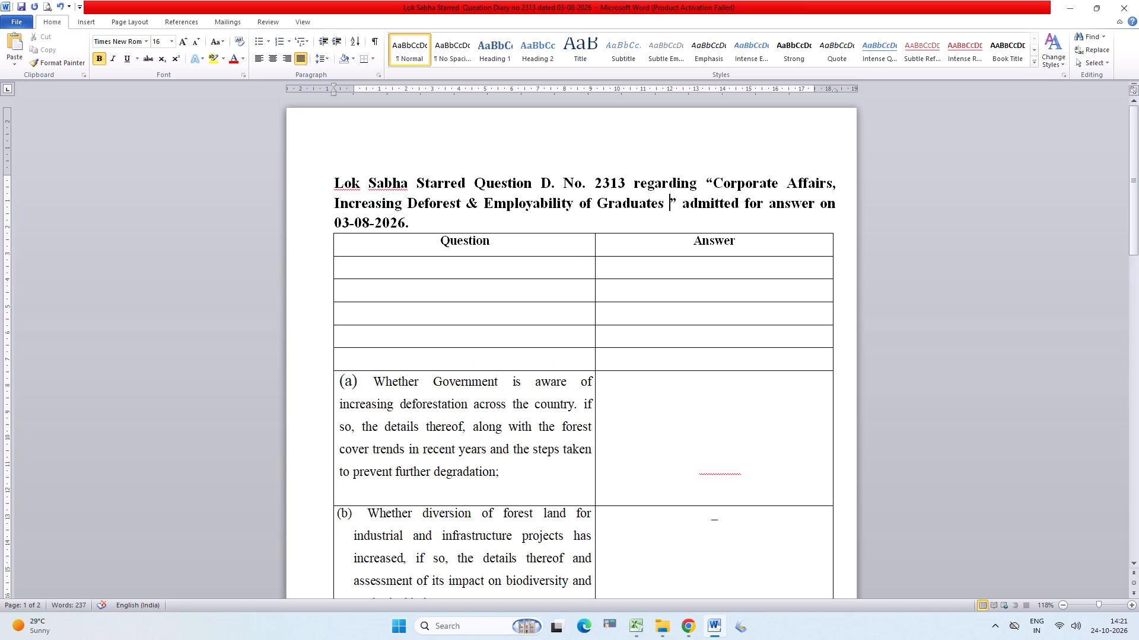
text(from UP)
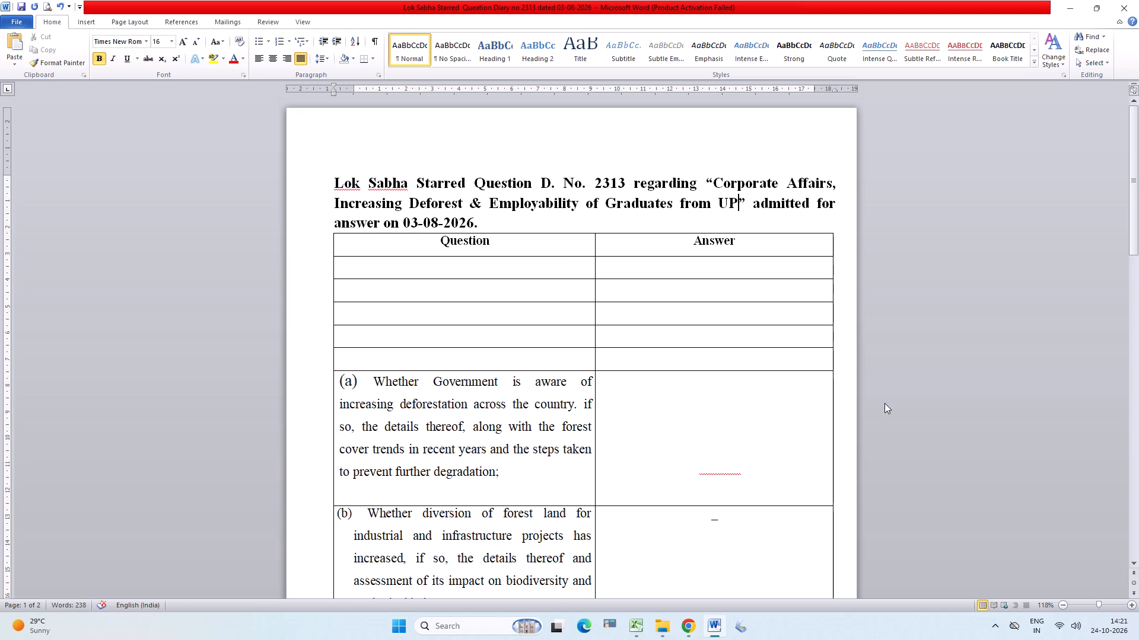
key(ctrl+s)
key(ctrl+s)
Copy the text of question (a), without its label, into the Question cell of the first empty row.
click(515, 270)
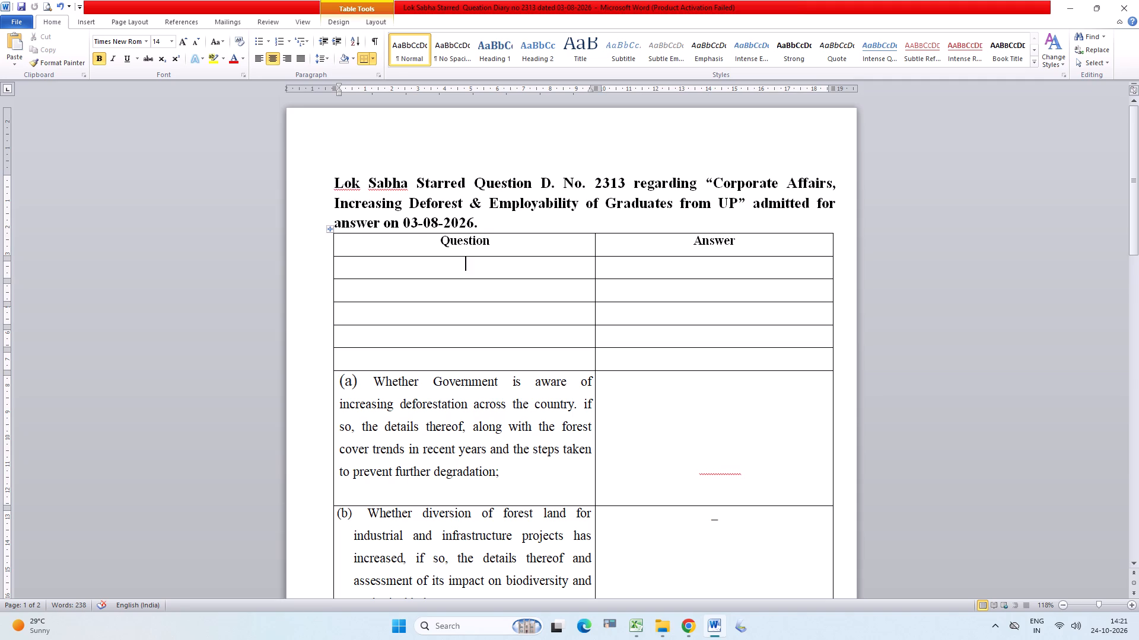
drag(365, 380, 367, 380)
drag(367, 380, 501, 468)
key(ctrl+c)
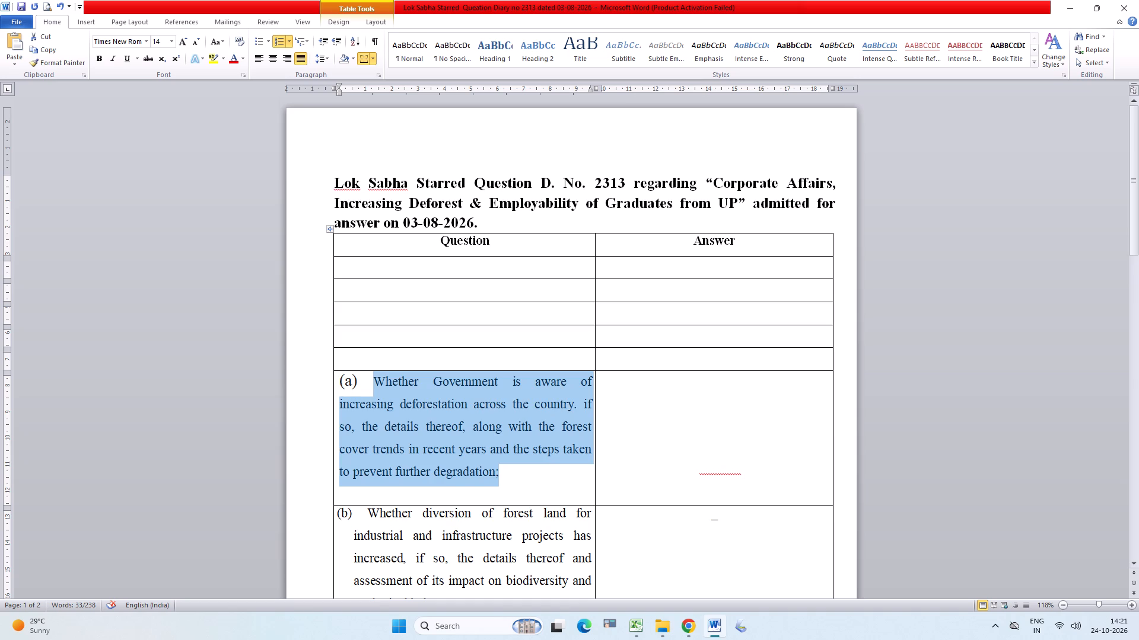
click(354, 267)
key(ctrl+v)
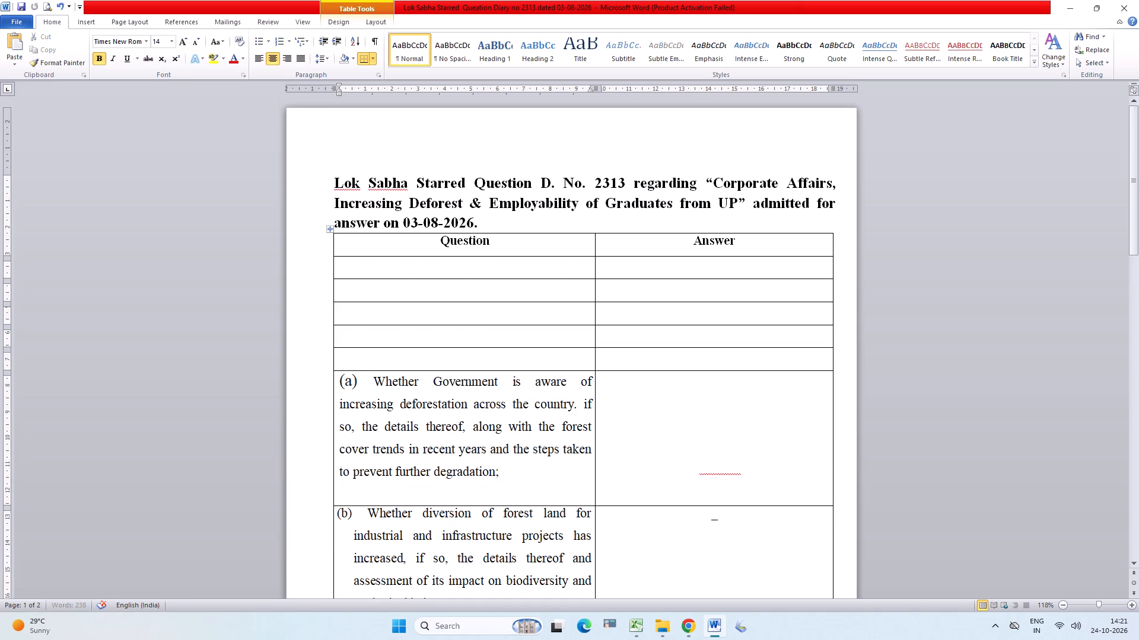
key(Left)
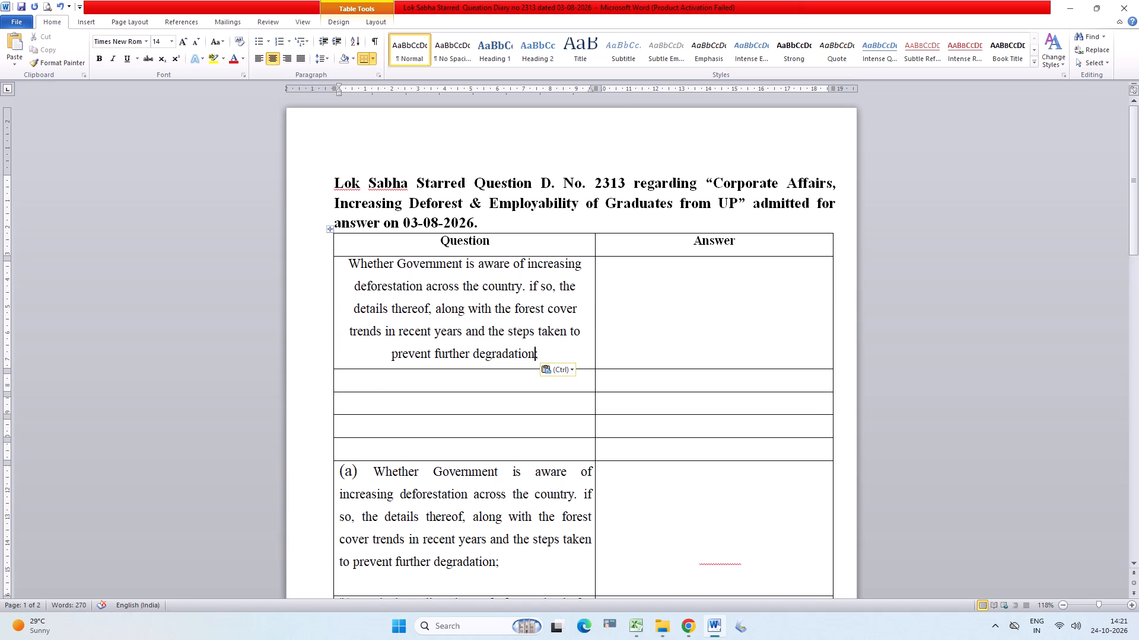
Add the label "(a)" followed by a space before the copied question text in the first row.
click(349, 263)
text((a_)
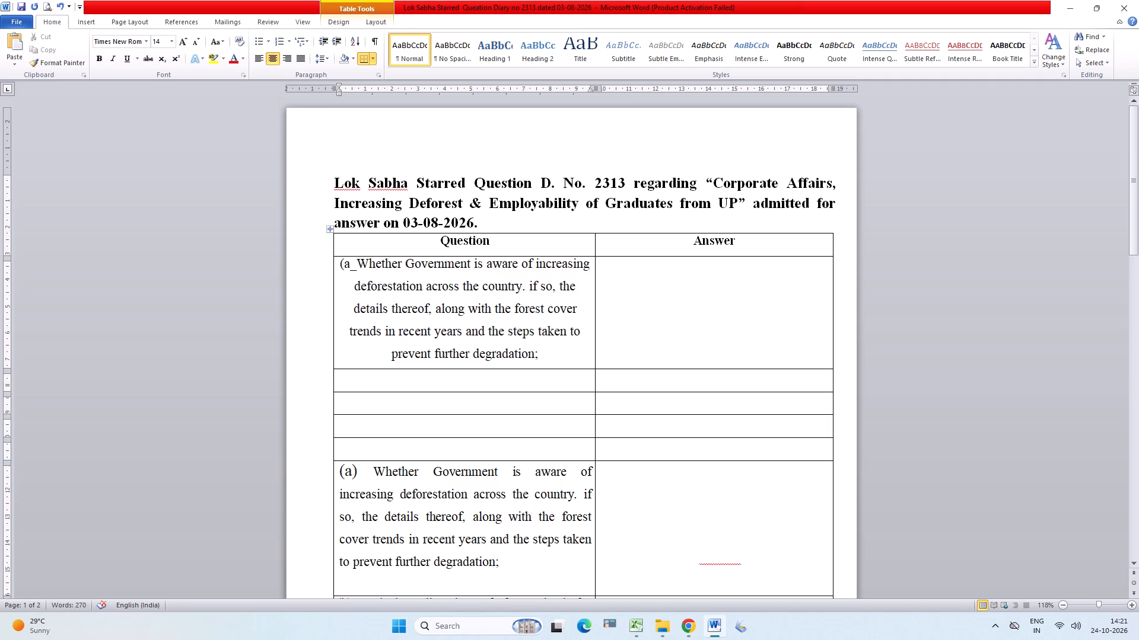
key(shift+BackSpace)
text())
key(space)
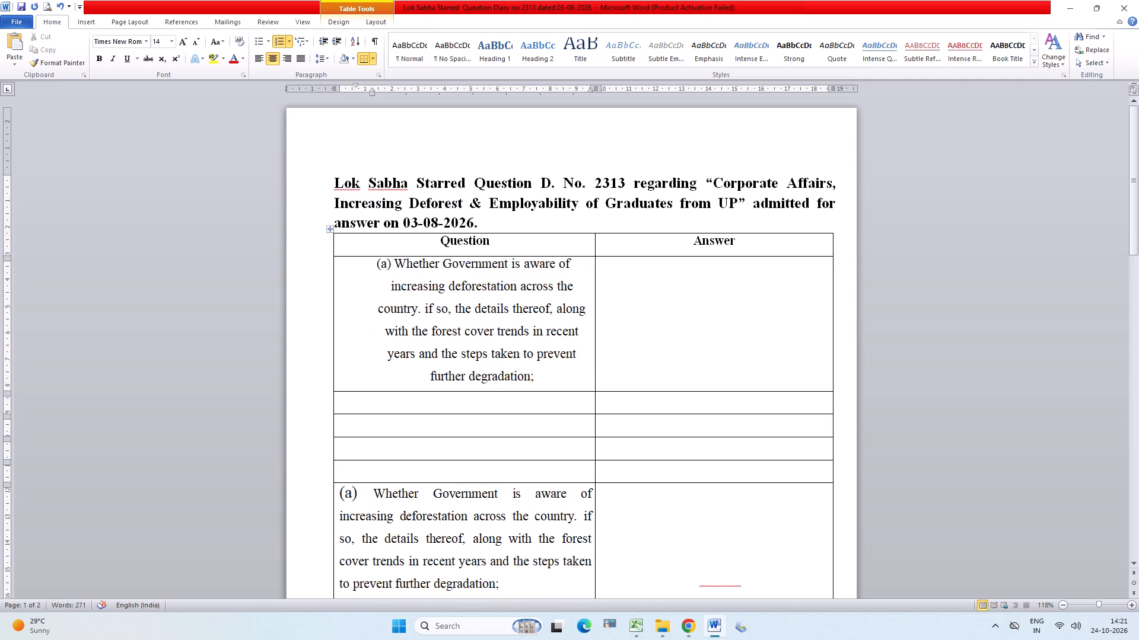
Justify the new question (a) paragraph in the first row and reduce its left indent.
click(260, 61)
click(300, 57)
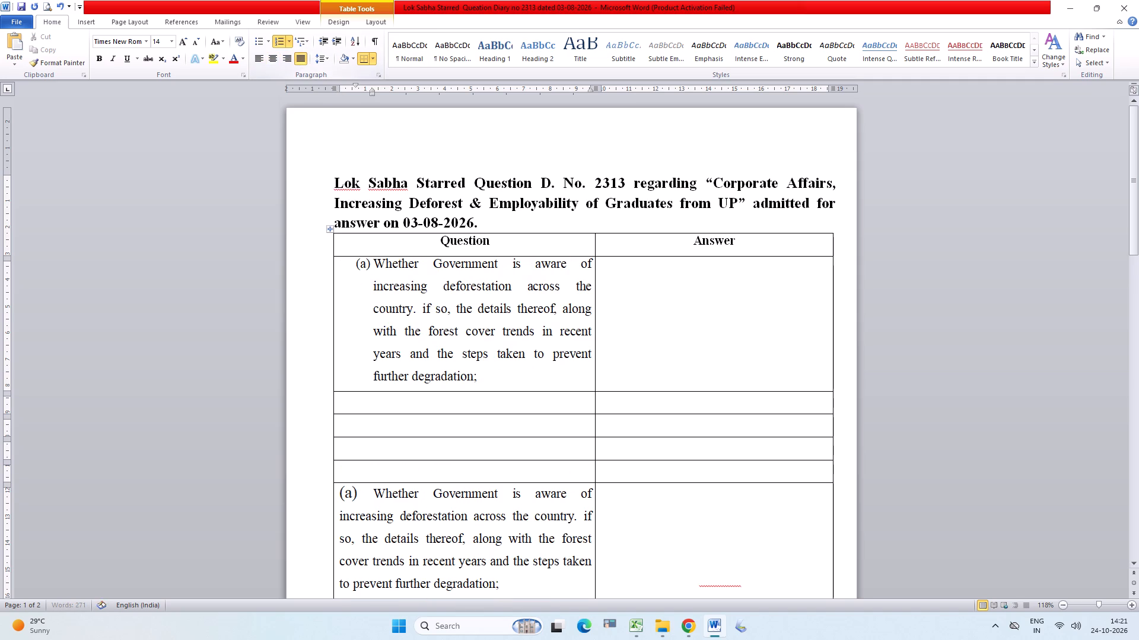
drag(373, 93, 351, 99)
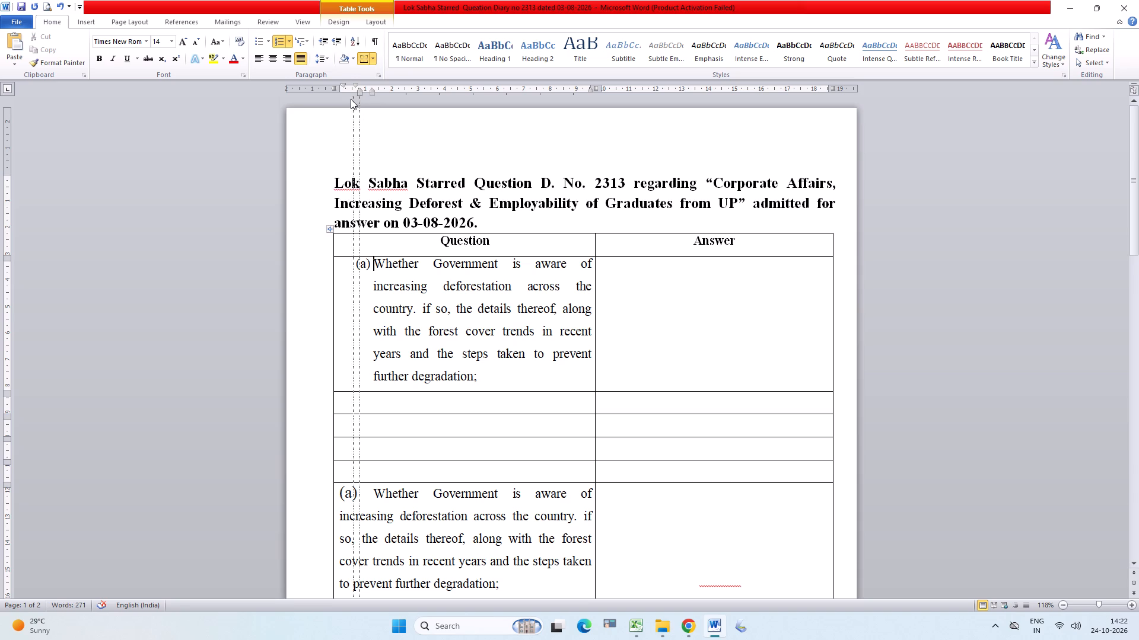
drag(351, 99, 357, 102)
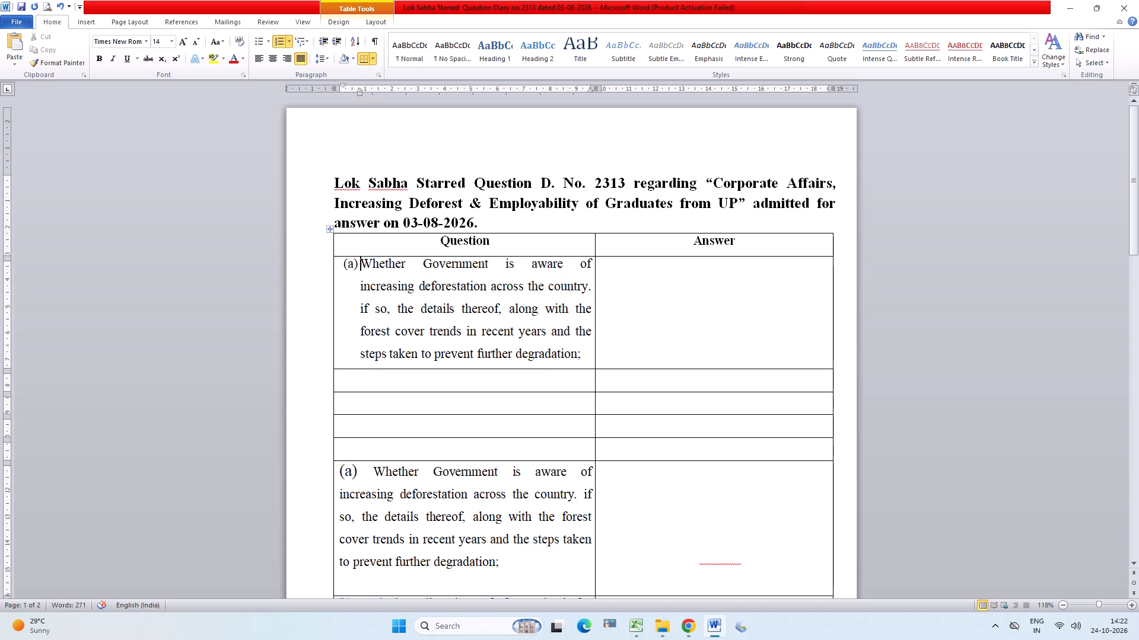
click(359, 92)
Adjust the question (a) paragraph's indents so the label sits near the cell edge with the text hanging clear of it.
drag(350, 85, 336, 81)
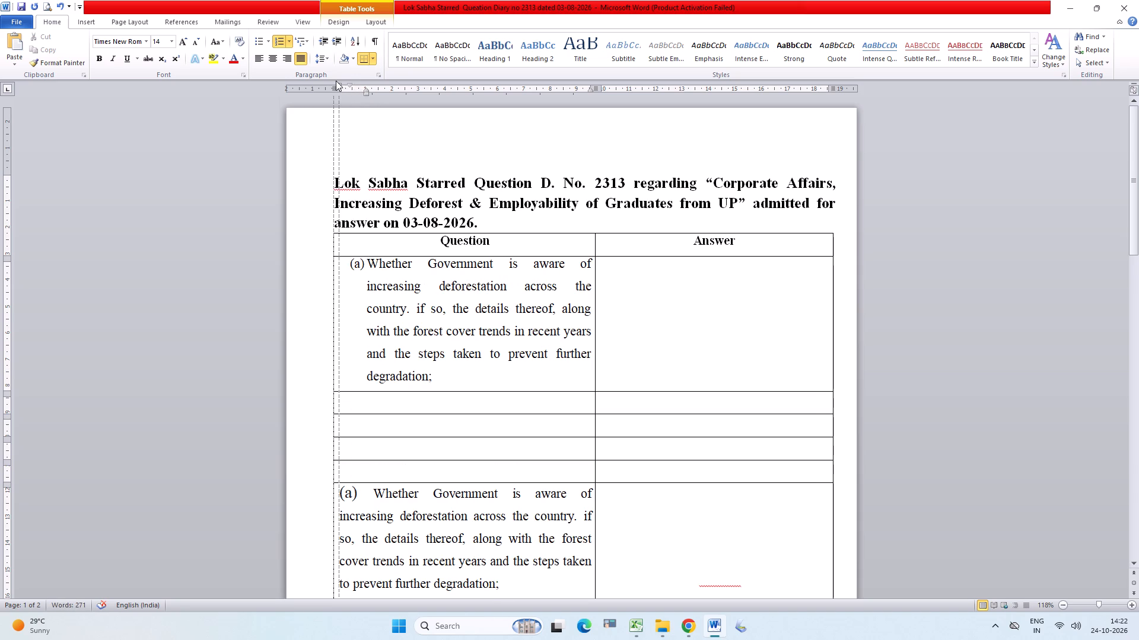
drag(336, 81, 340, 83)
click(444, 369)
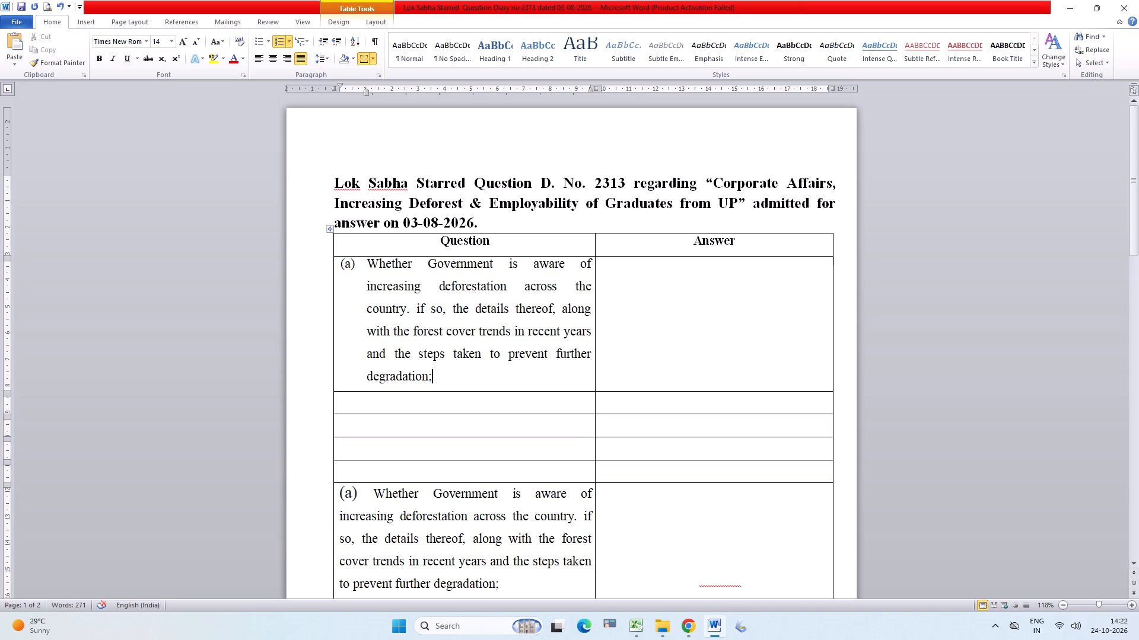
Replace the wording of question (a) in the first row, keeping its label and closing semicolon, with "the total expenditure incurred on ".
drag(368, 265, 419, 361)
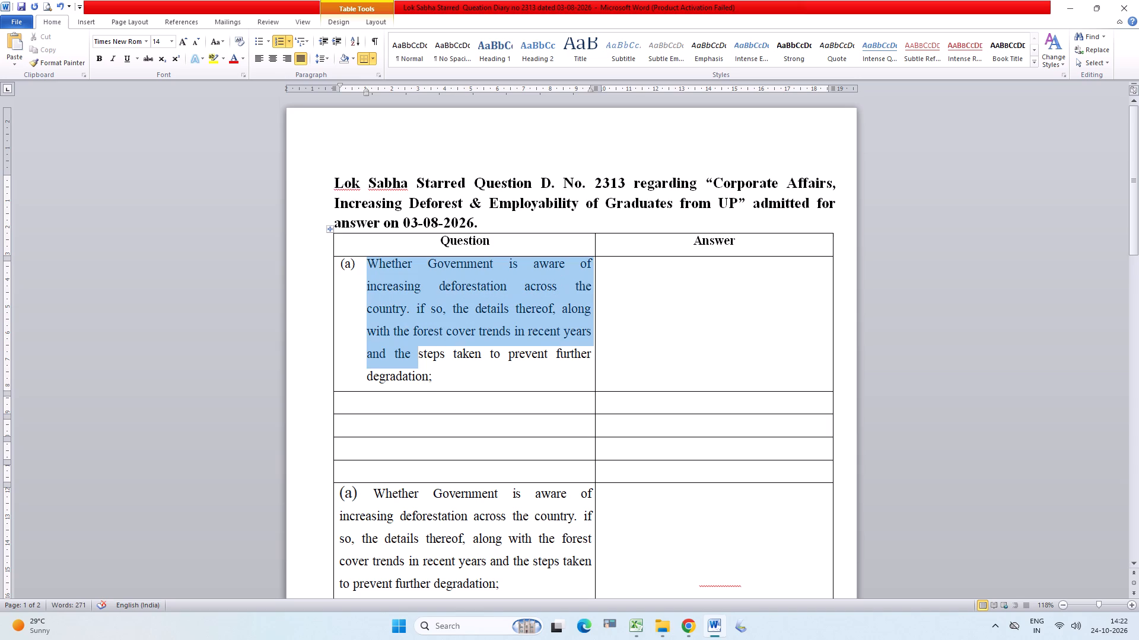
drag(419, 361, 423, 374)
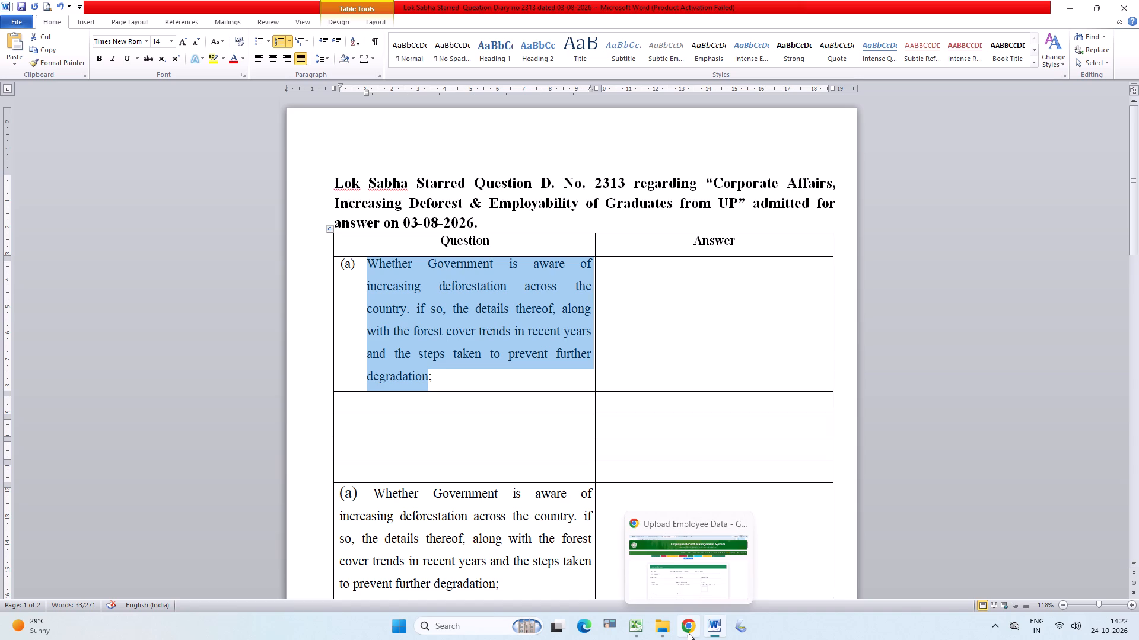
text(the)
key(space)
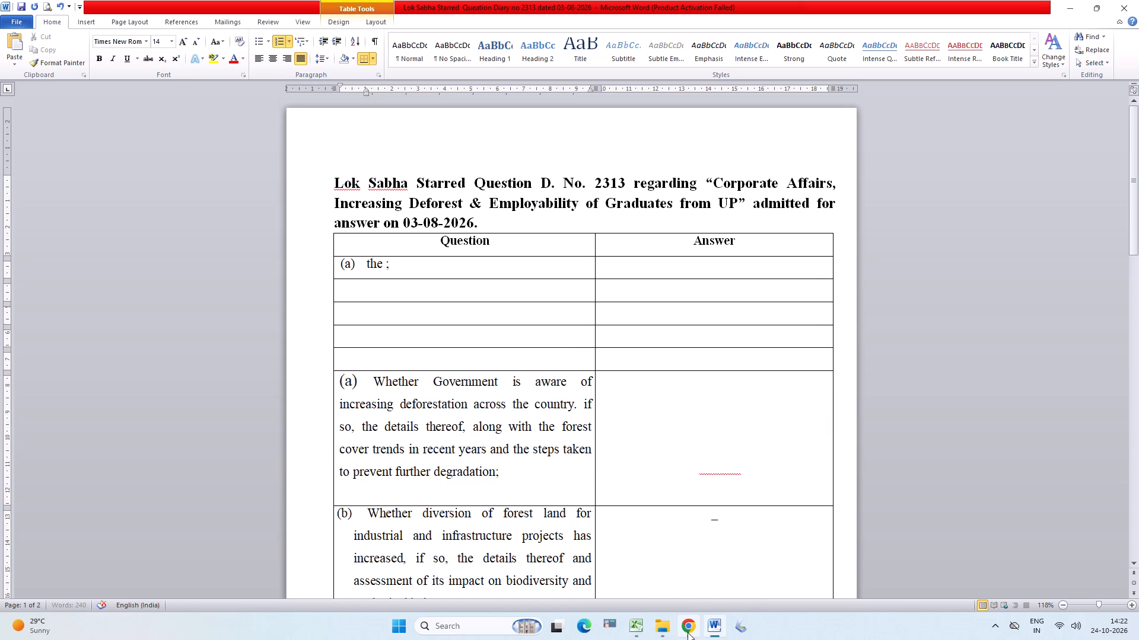
text(total expenditure in)
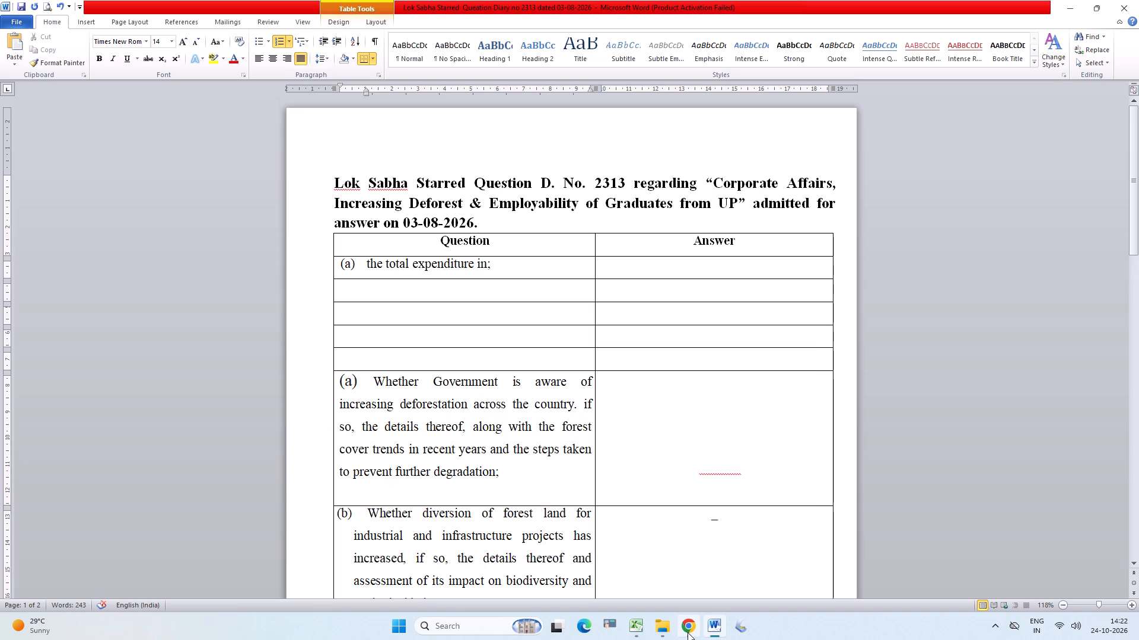
text(cu)
text(rred on)
key(space)
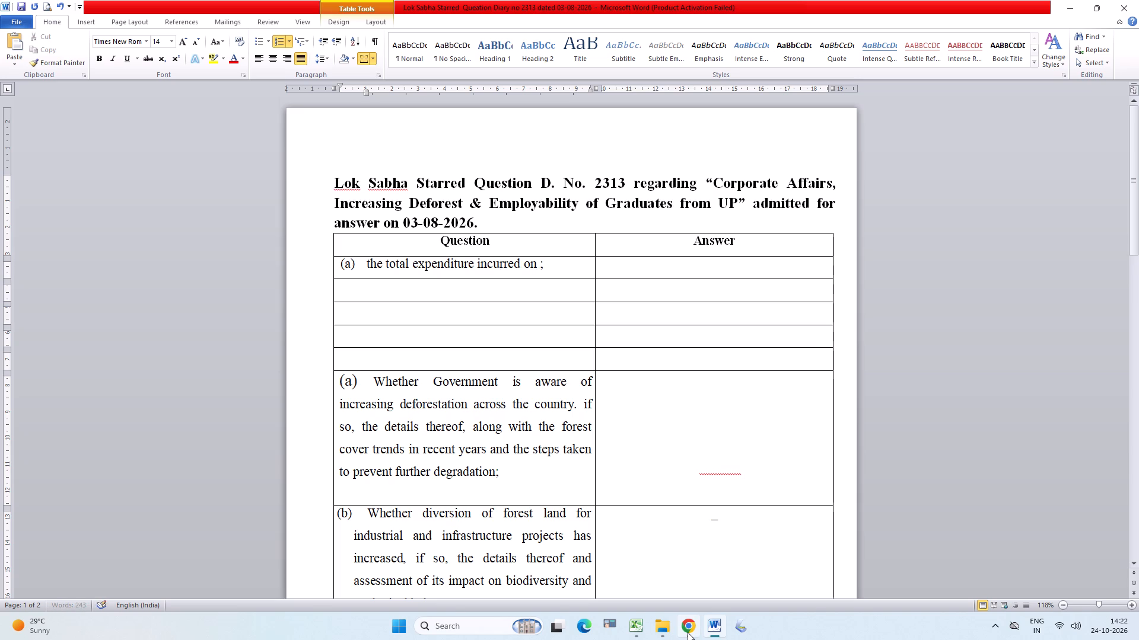
Continue question (a) before the semicolon with "Corporate Social Responsibility (CSR".
text(Cior)
key(BackSpace)
key(BackSpace)
key(BackSpace)
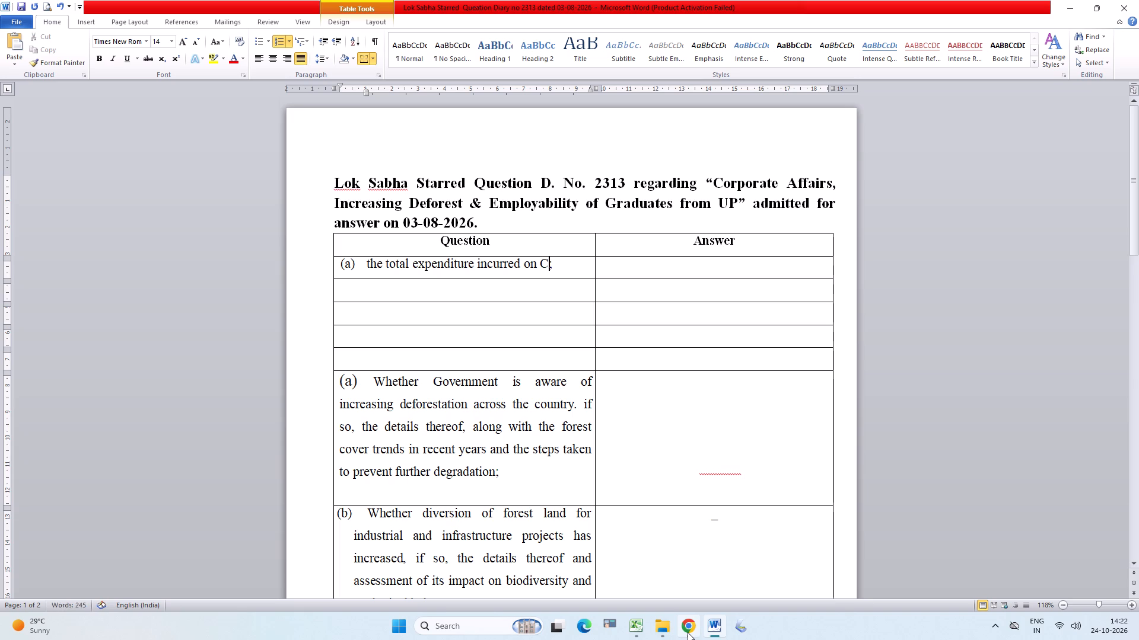
text(orporate Social Re)
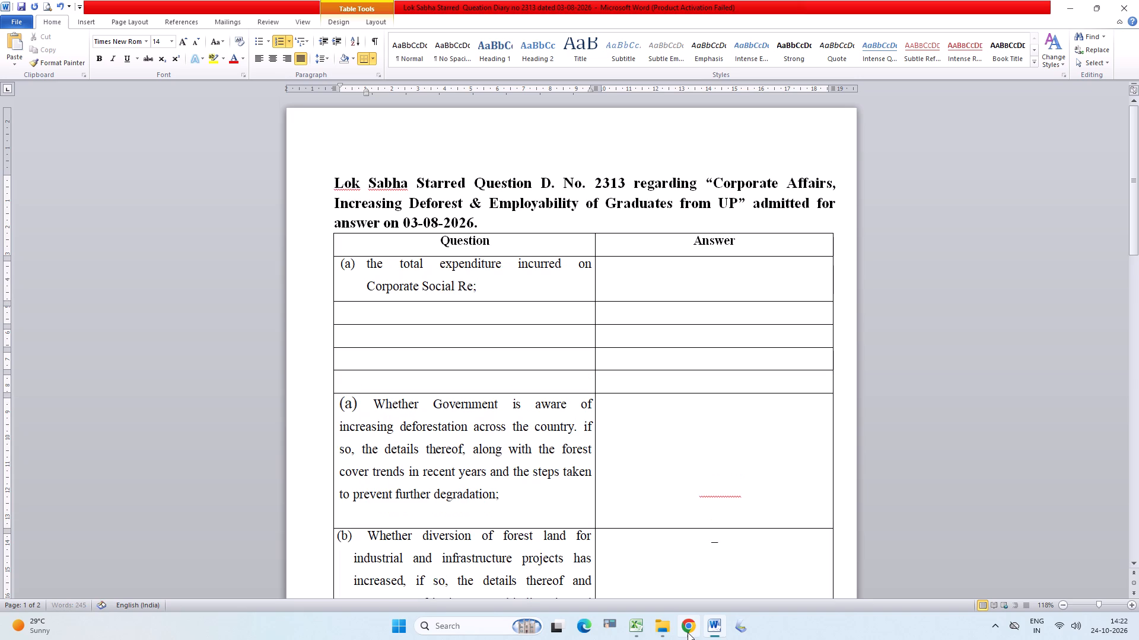
text(spon)
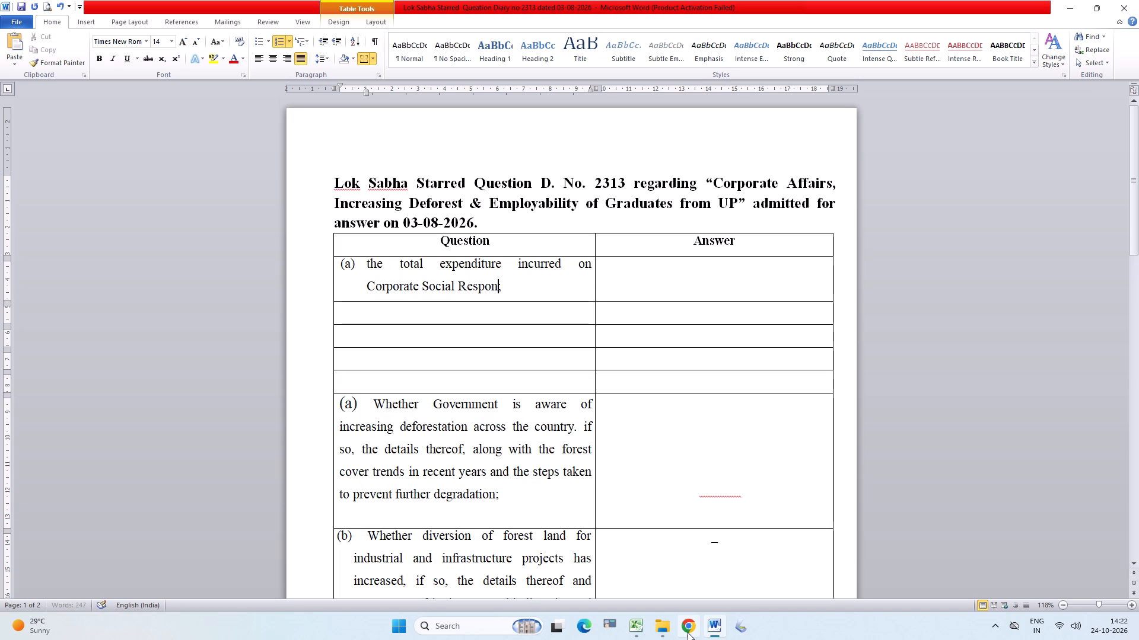
text(sibiliy)
key(BackSpace)
text(tu)
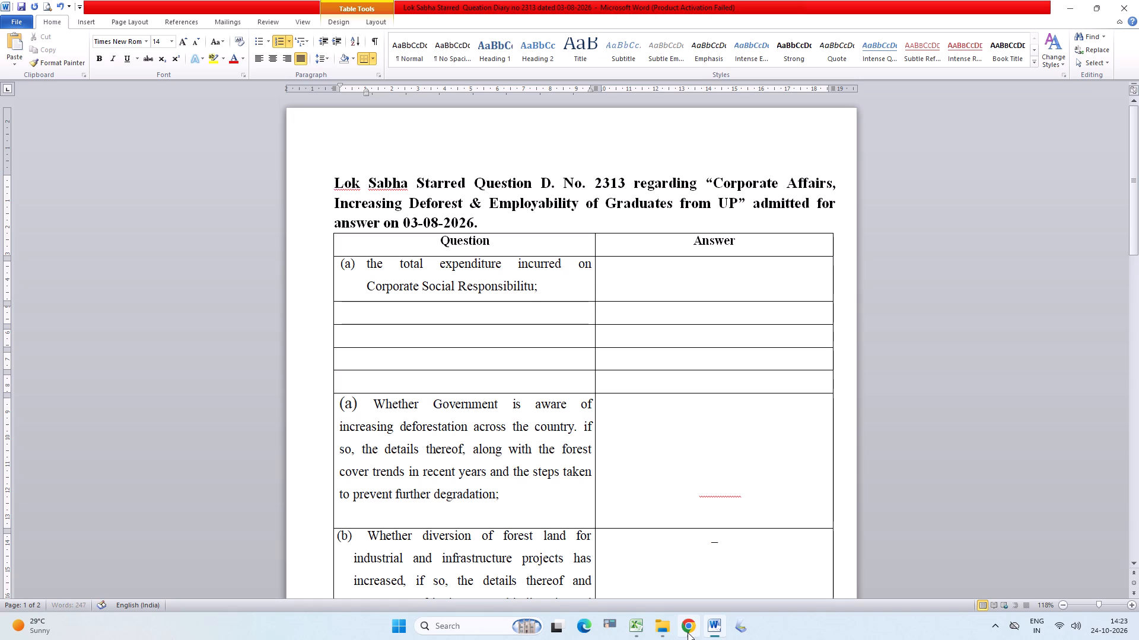
key(BackSpace)
key(y)
key(space)
text((CSR)
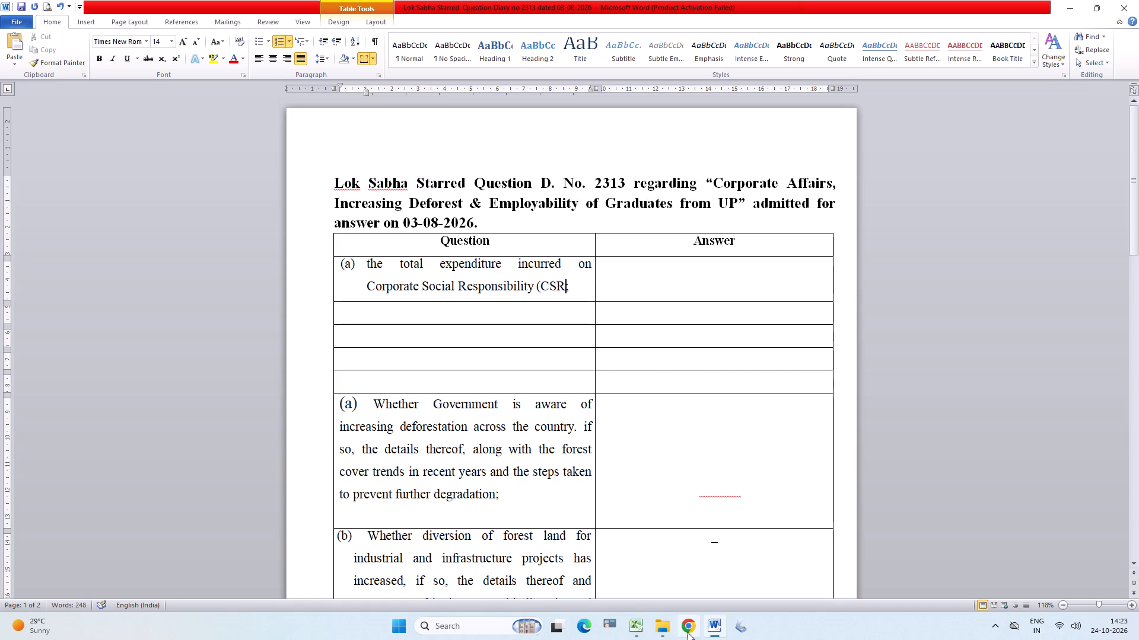
Close the CSR bracket and continue question (a) with "by Public Sector Undertakings and private Sector ".
text() by Public)
key(space)
text(Secto)
key(r)
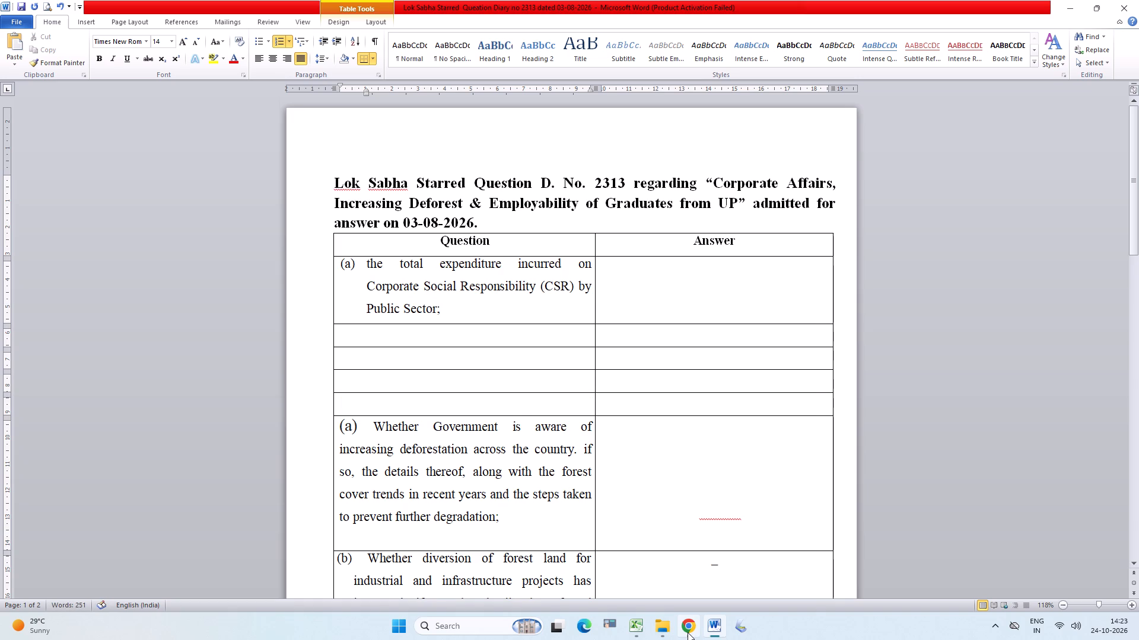
key(space)
text(Und)
text(erta)
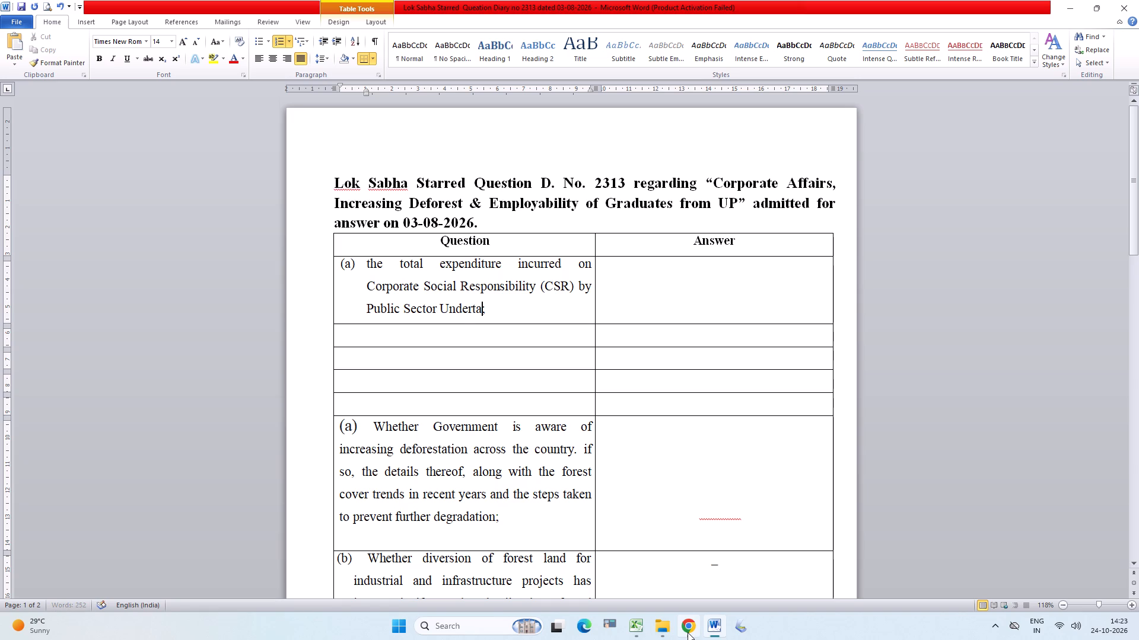
text(ki)
text(ngs and pro)
key(BackSpace)
key(i)
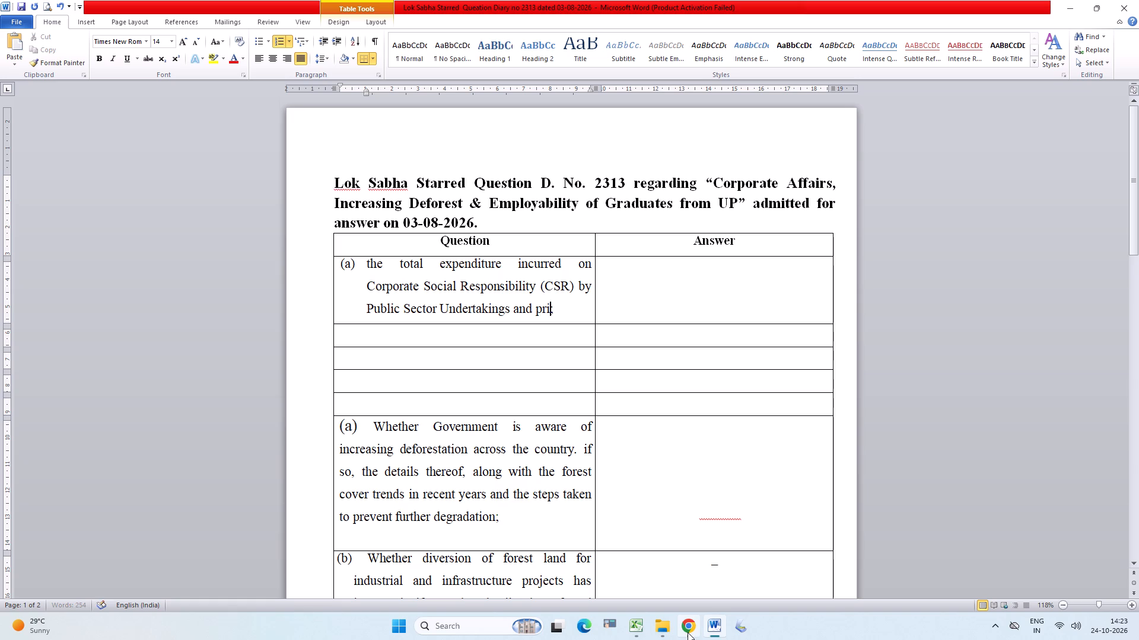
text(vate)
key(space)
text(Sectore)
key(BackSpace)
key(space)
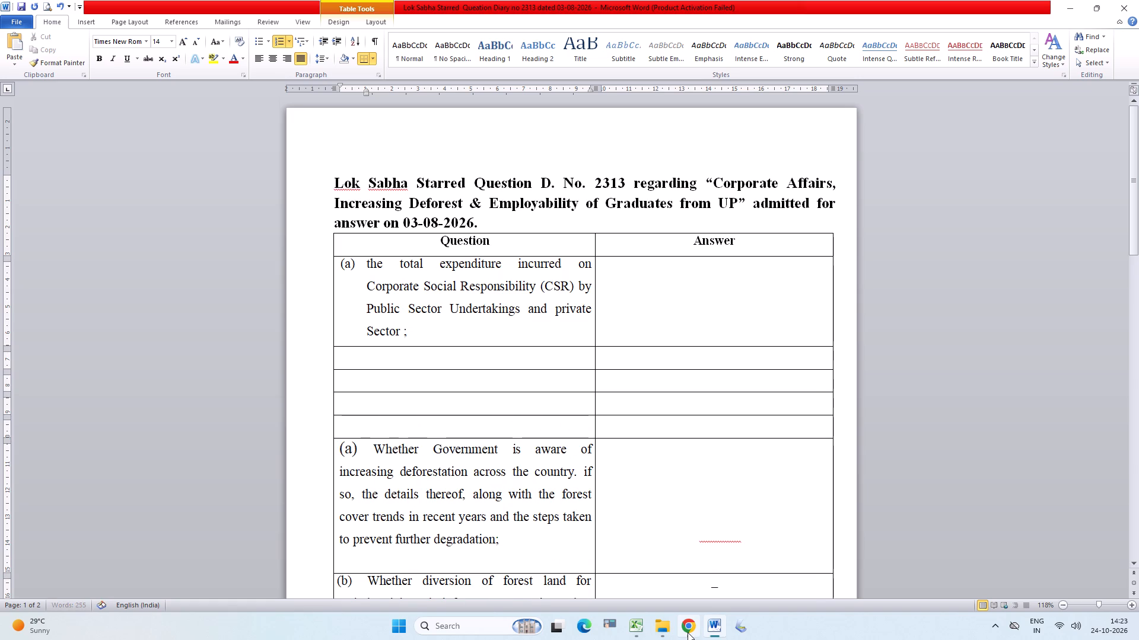
Continue question (a) with "entities during the last five years particularly in Bharathpur in ".
text(entities during the last five)
key(space)
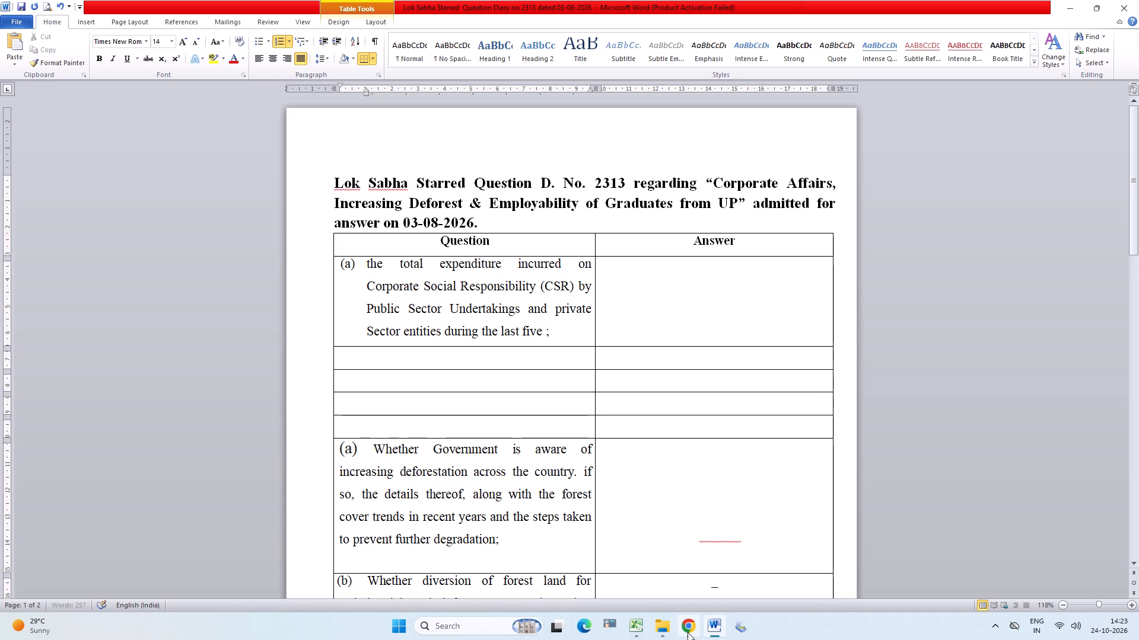
text(years particularly)
key(space)
text(in Bharathpur in)
key(space)
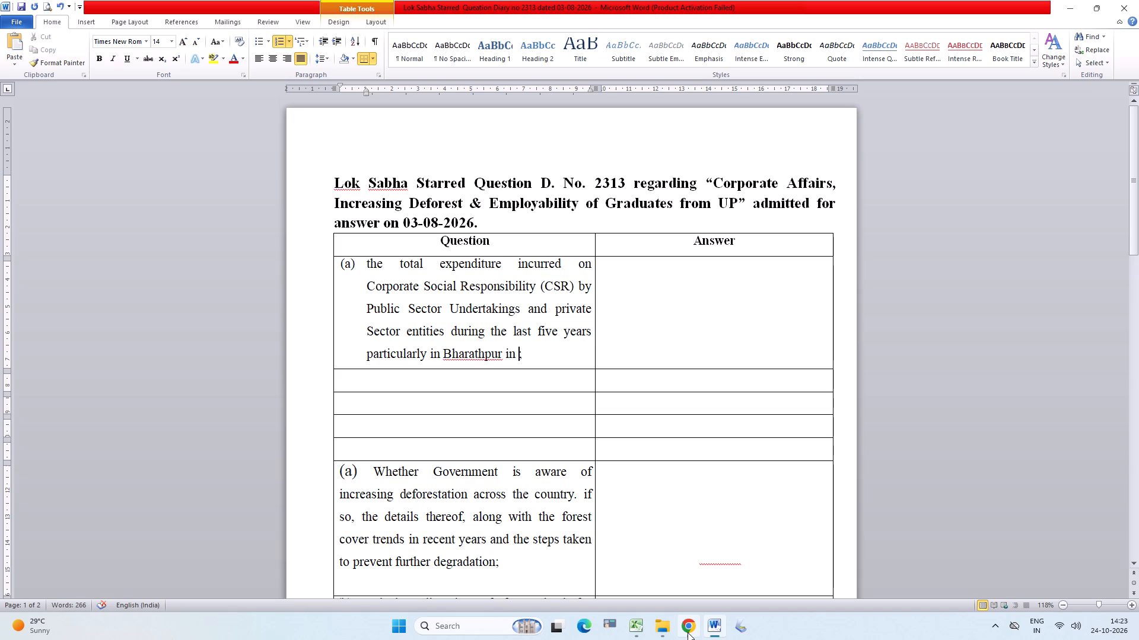
Finish question (a) with "Rajasthan and Durg in Chhattisgarh" before the semicolon.
text(Raj)
text(astan)
key(space)
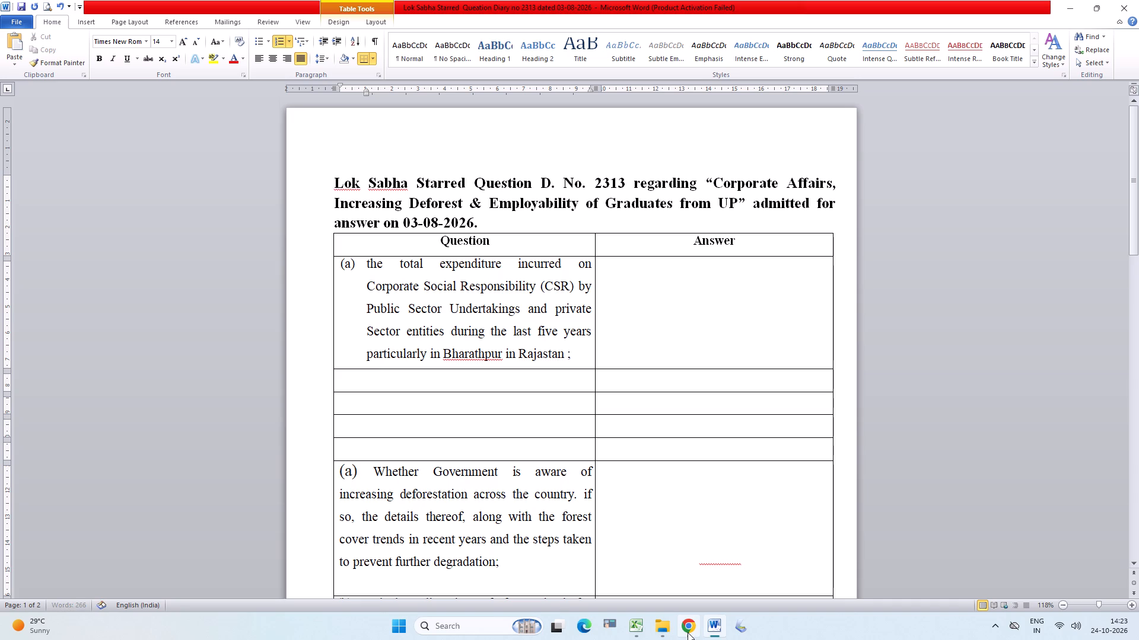
key(BackSpace)
key(BackSpace)
key(BackSpace)
text(han)
key(space)
text(and Dur)
text(g in Chhat)
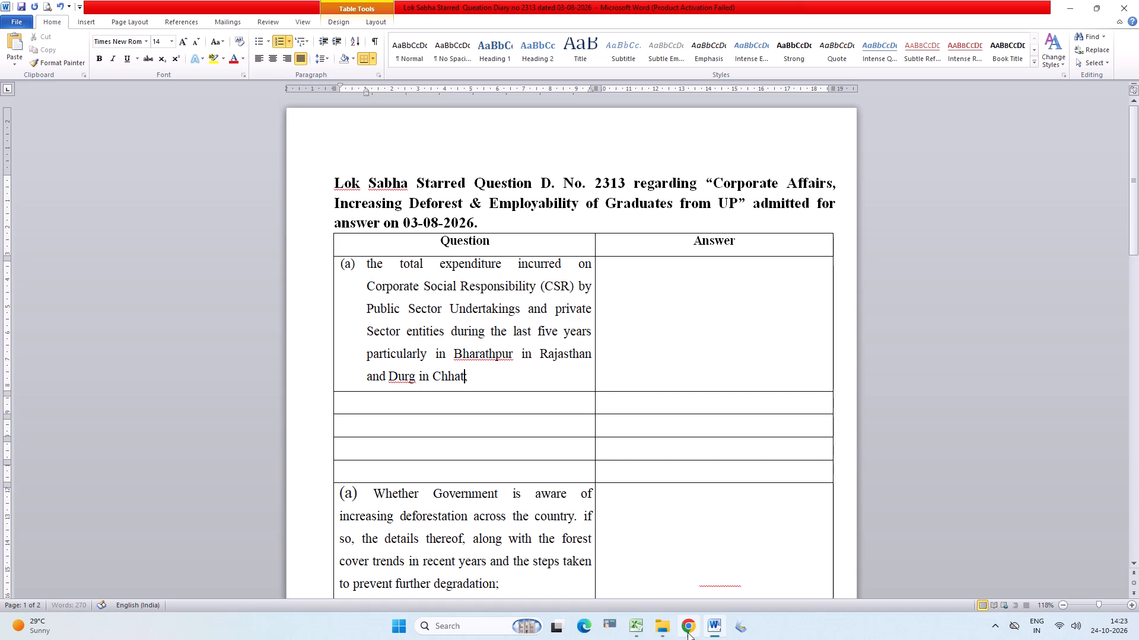
text(tis)
text(garh)
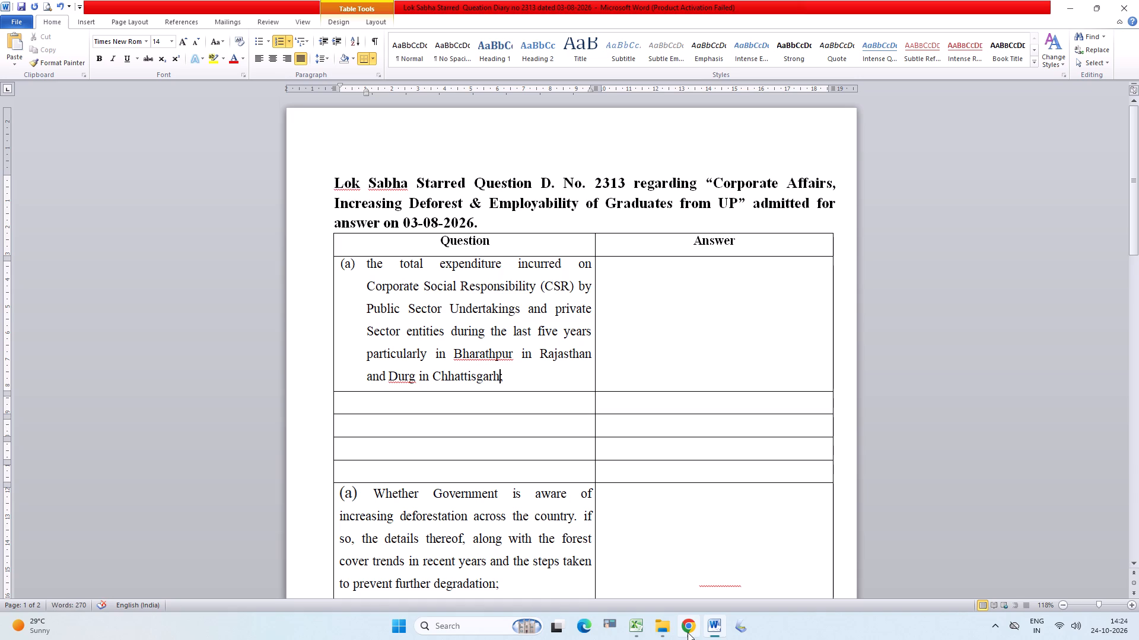
Delete the four empty table rows between the new question (a) and the old question (a).
key(Tab)
key(Tab)
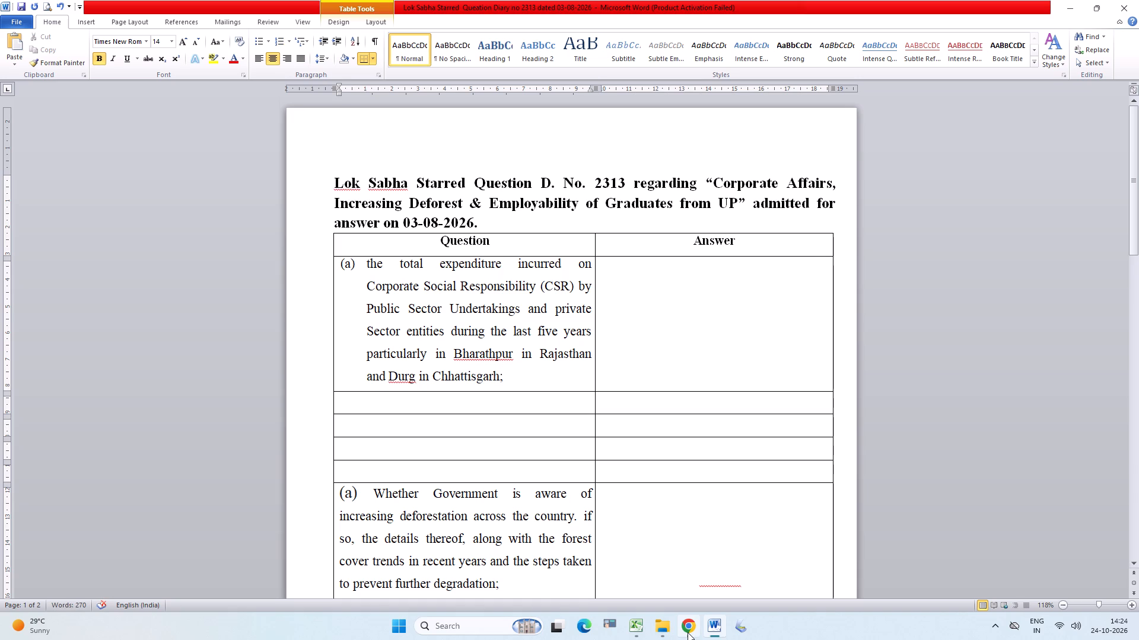
key(shift+Down)
key(shift+Down)
key(shift+Down)
key(shift+Right)
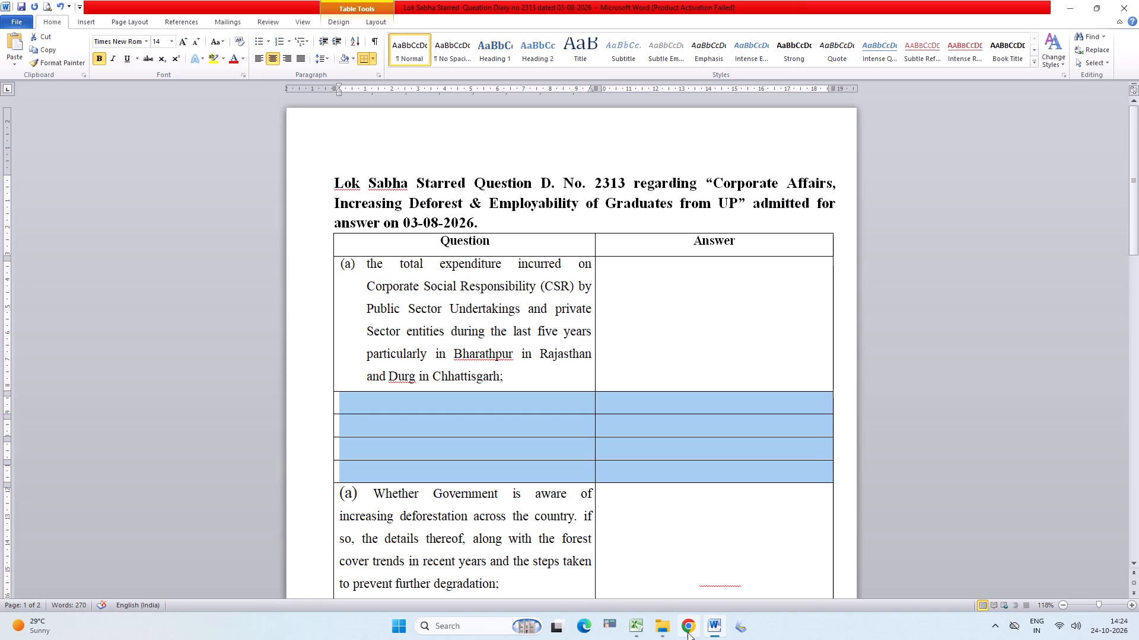
key(BackSpace)
key(Return)
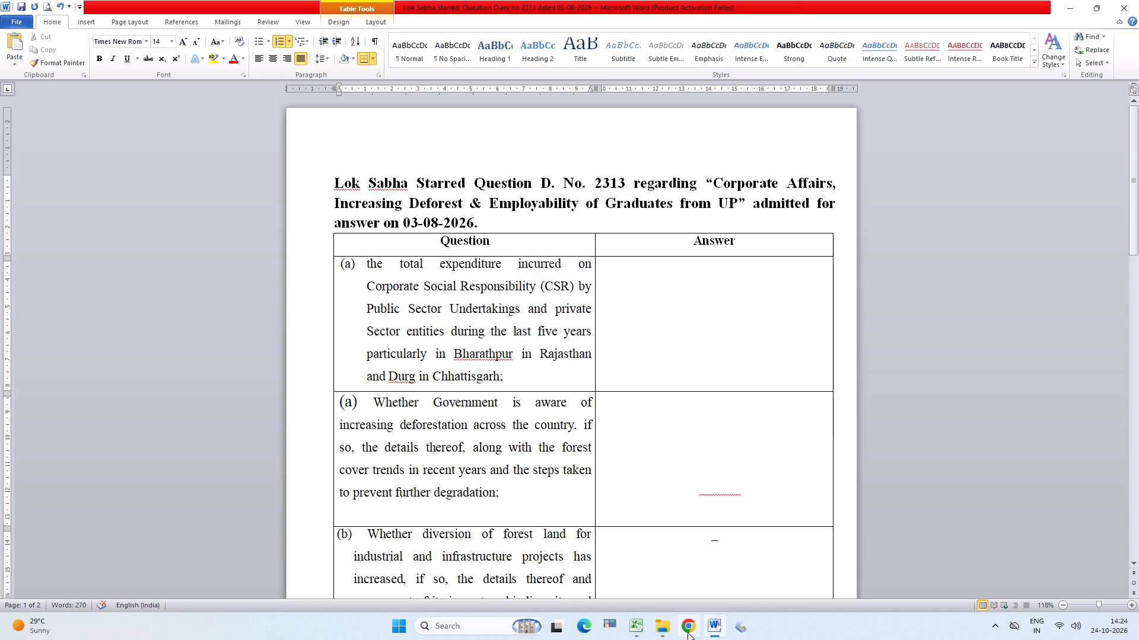
Insert a new table row directly below the new question (a) row, continuing its lettered numbering.
click(360, 278)
key(Tab)
key(Tab)
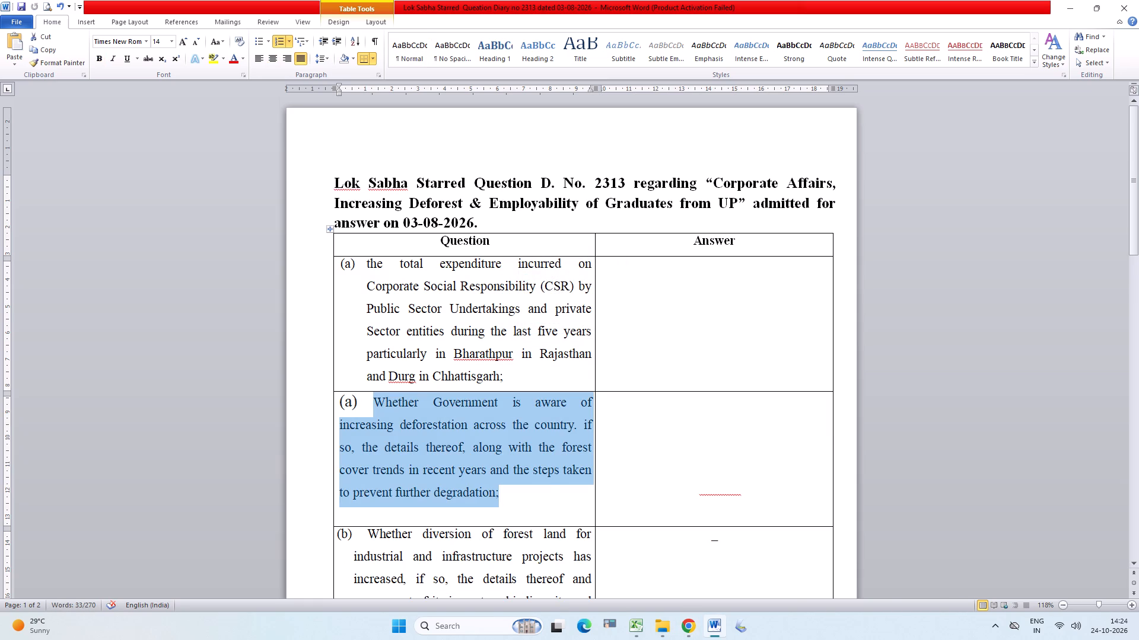
click(836, 295)
key(Return)
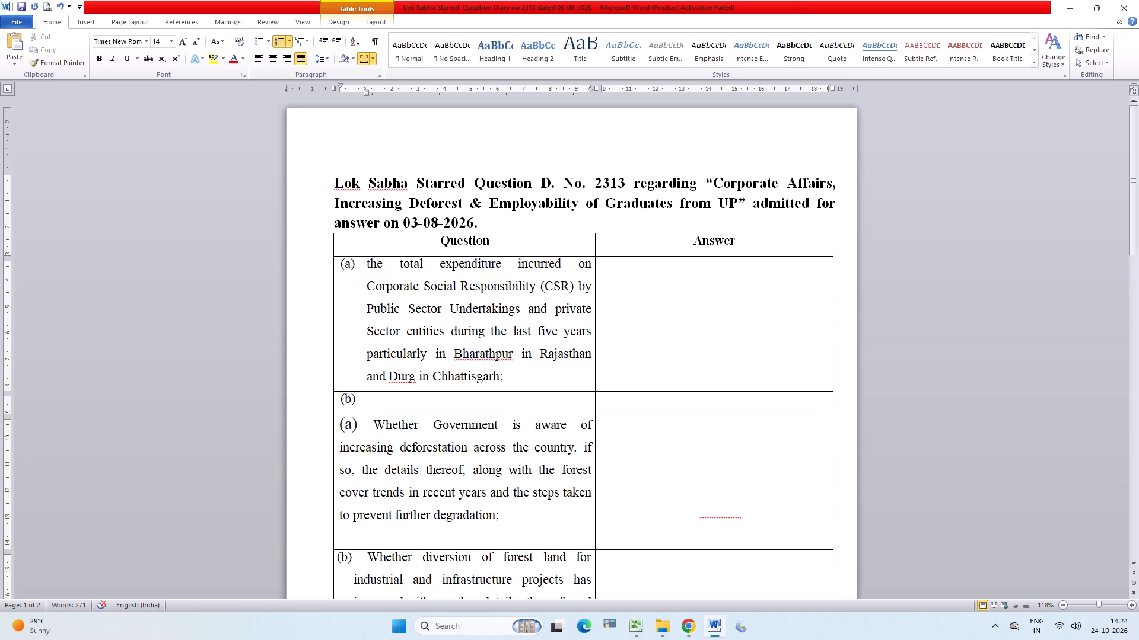
Enter question (b) as "the major Sectors in which CSR expenditure has been incurred during the last five years;".
text(the major Sector)
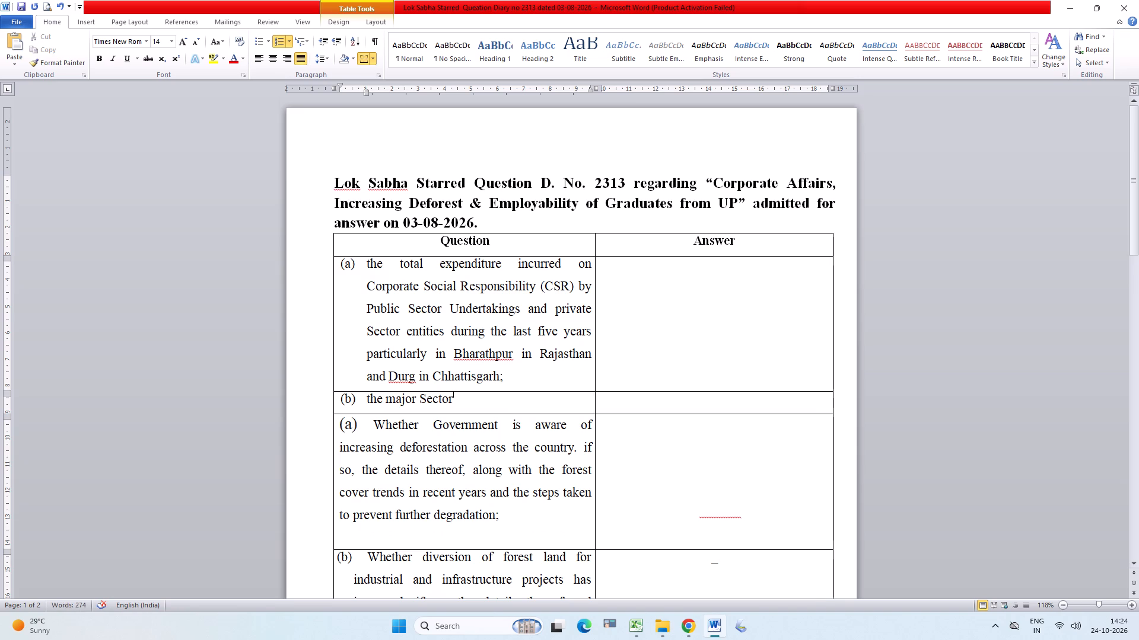
key(s)
key(space)
text(in which CSE)
key(shift+BackSpace)
text(R)
key(space)
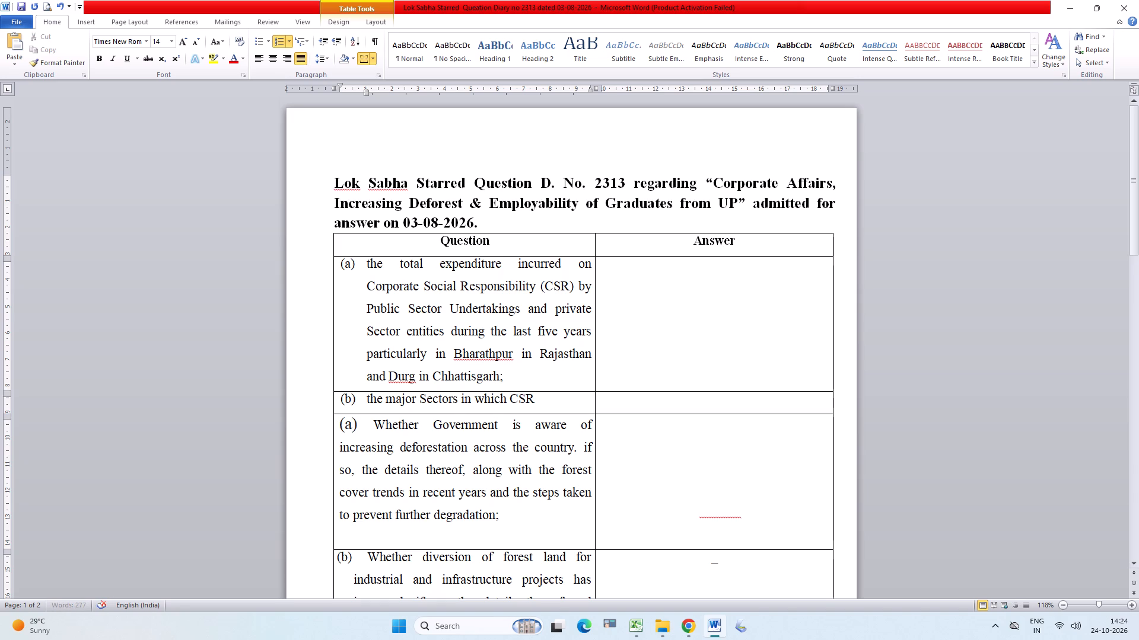
text(ex)
text(penditure has been incu)
text(rr)
text(ed during the last five)
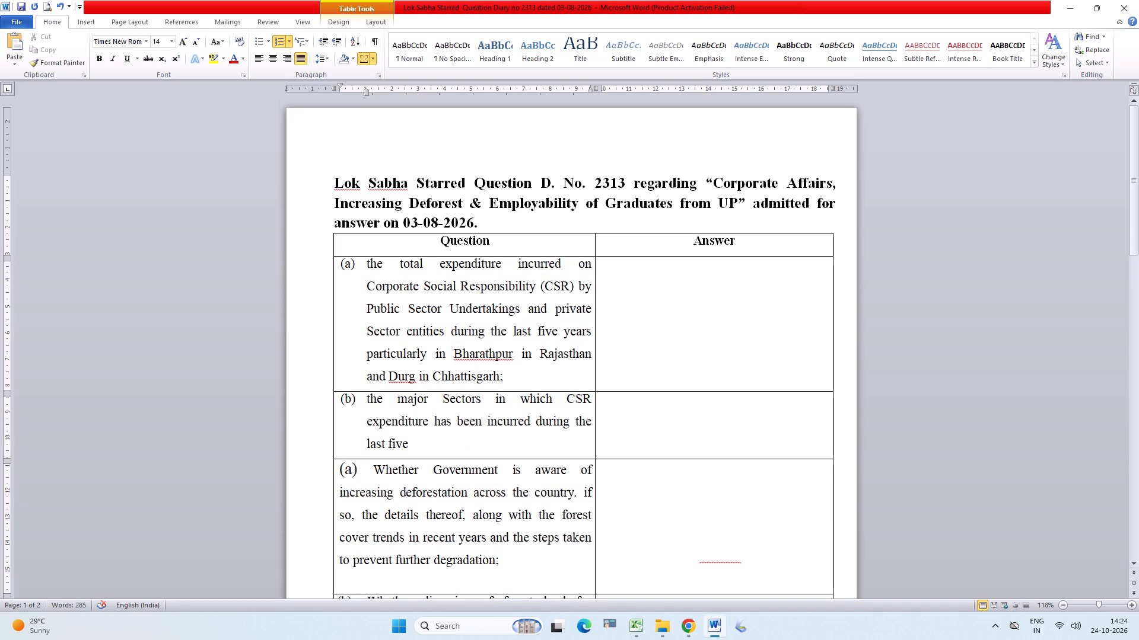
key(space)
text(years)
key(semicolon)
key(space)
key(BackSpace)
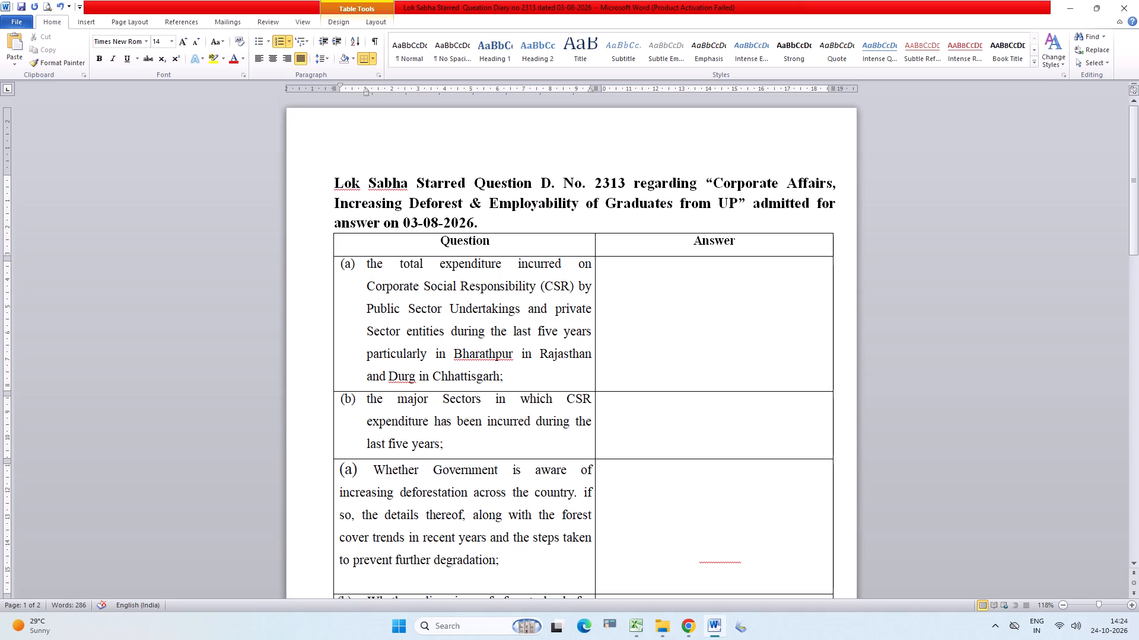
Insert a new table row directly below the new question (b) row, continuing its lettered numbering.
key(Tab)
key(Tab)
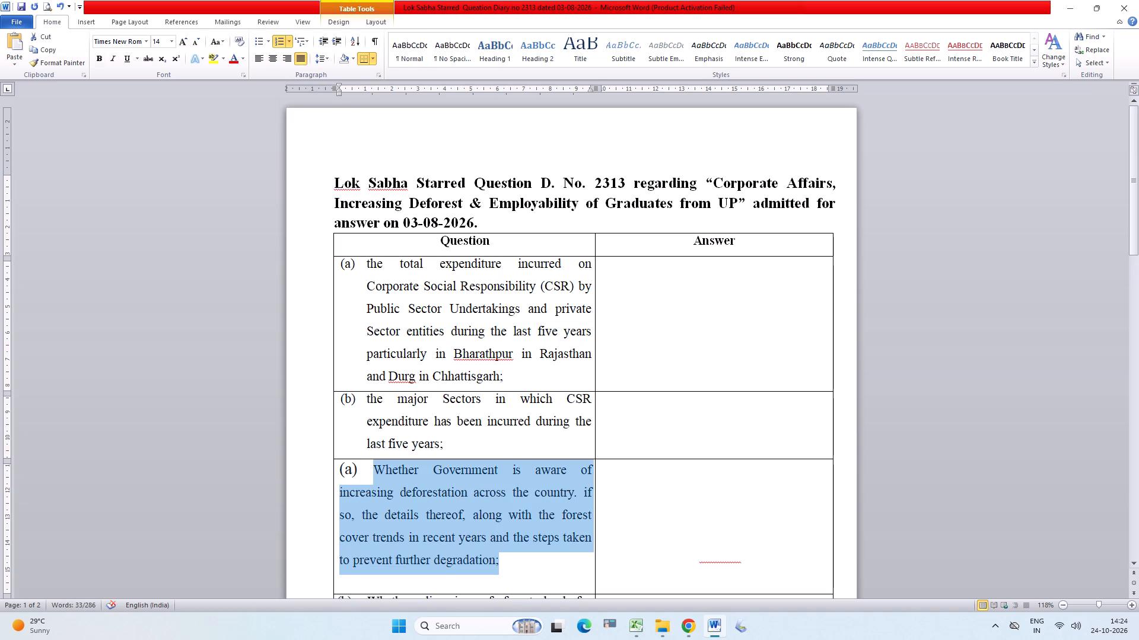
click(838, 408)
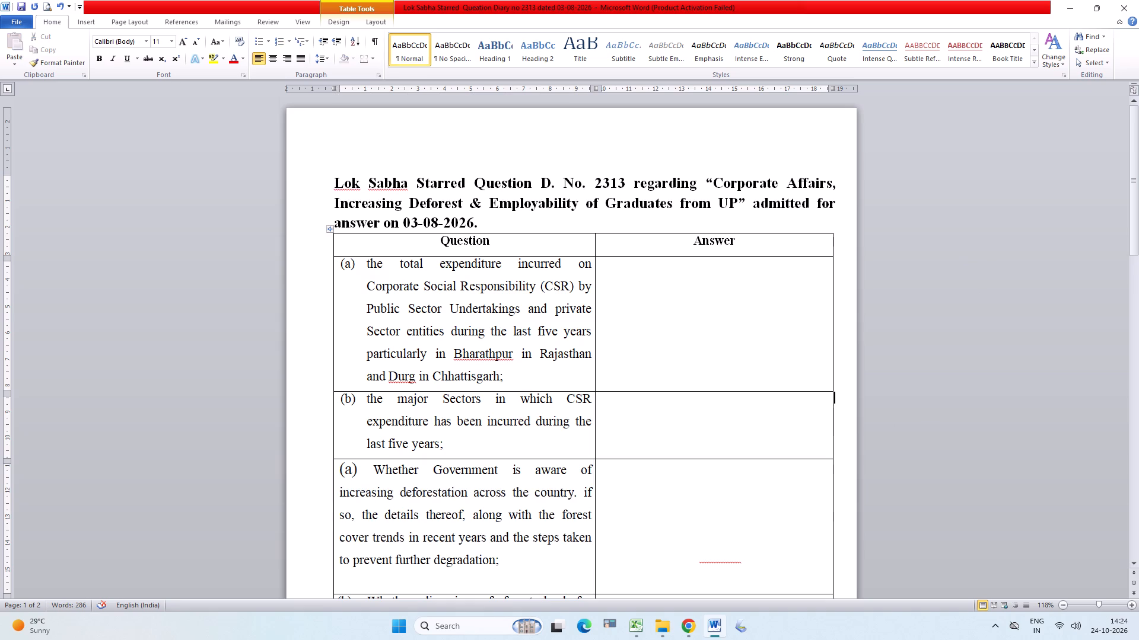
key(Return)
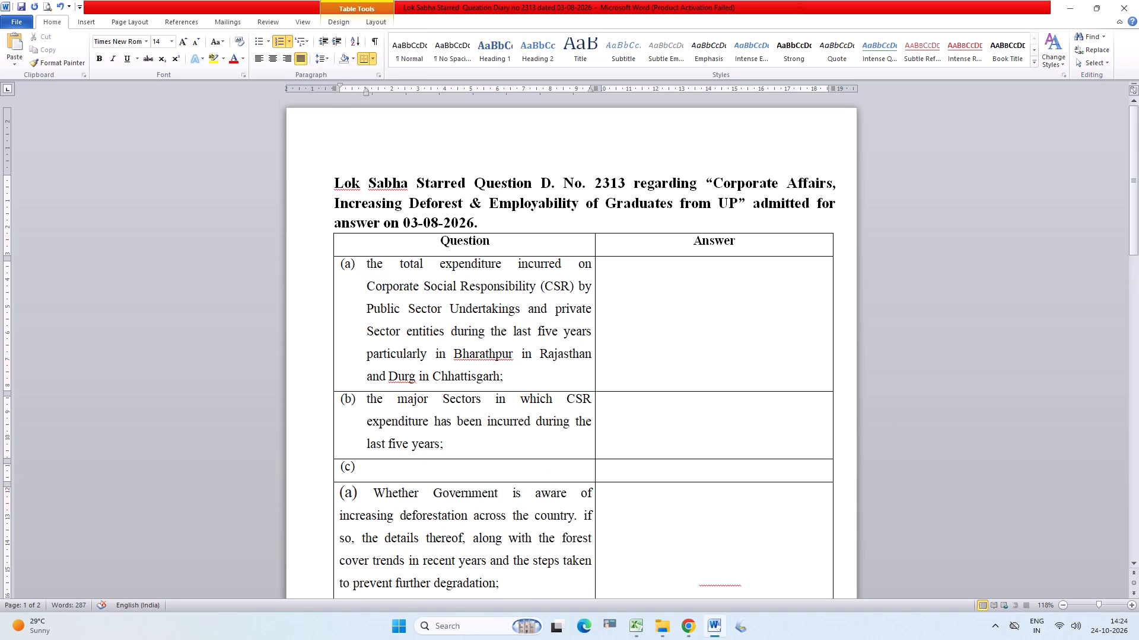
Begin question (c) with "whether the CSR expenditure of sugar mills of West Champaran district of Bihar".
text(wh)
text(ether)
key(space)
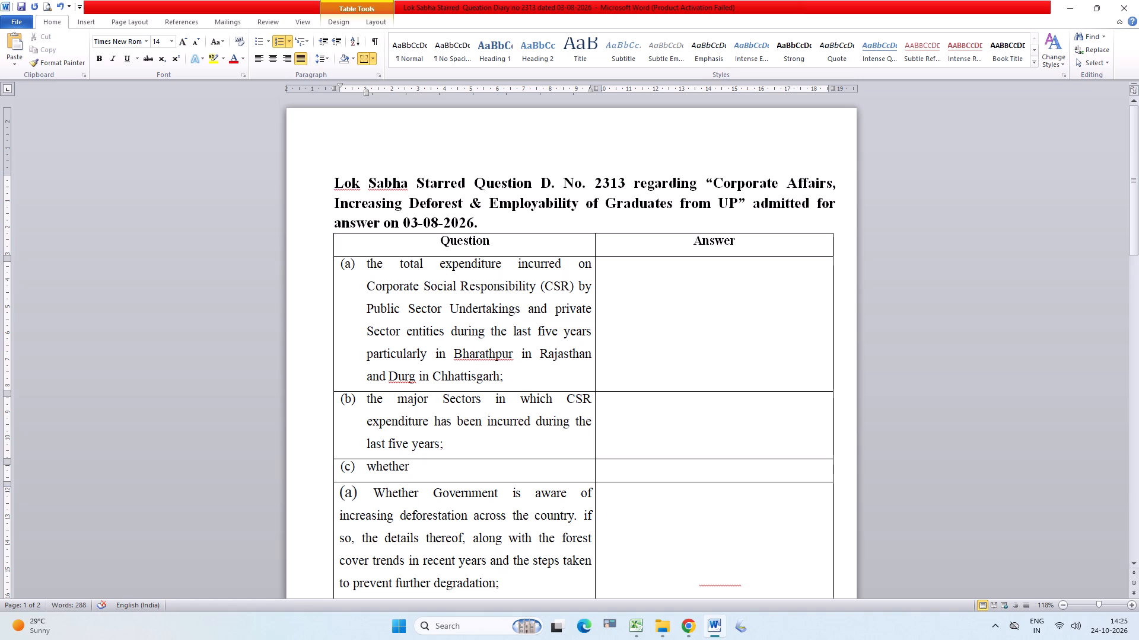
text(the CSR)
key(space)
text(expenditure of sugar mills o)
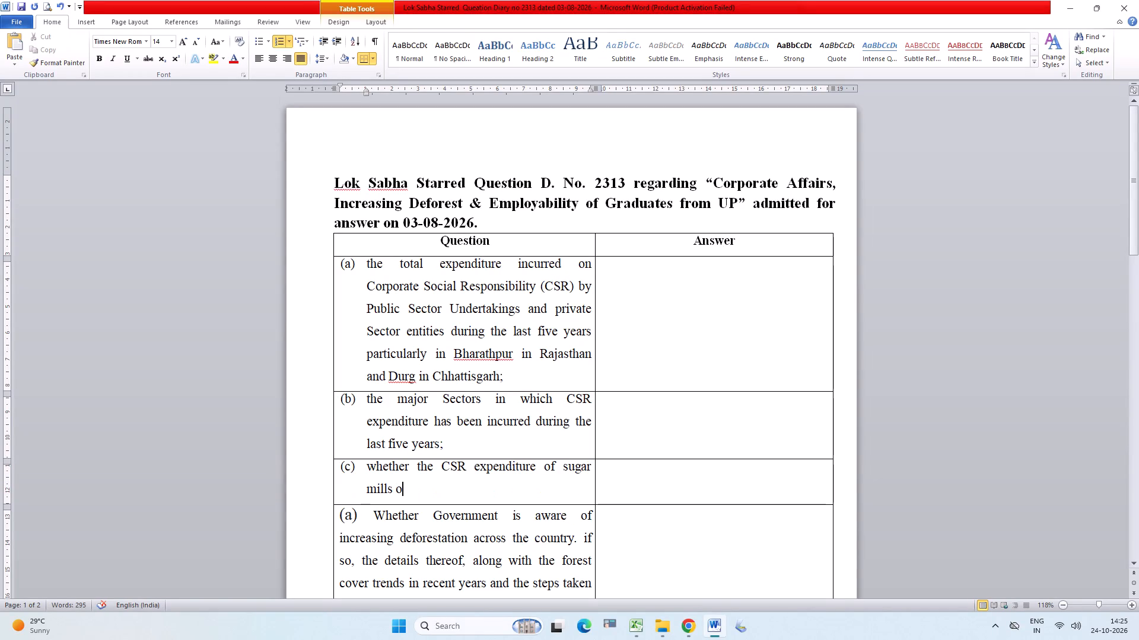
key(d)
key(BackSpace)
key(f)
key(space)
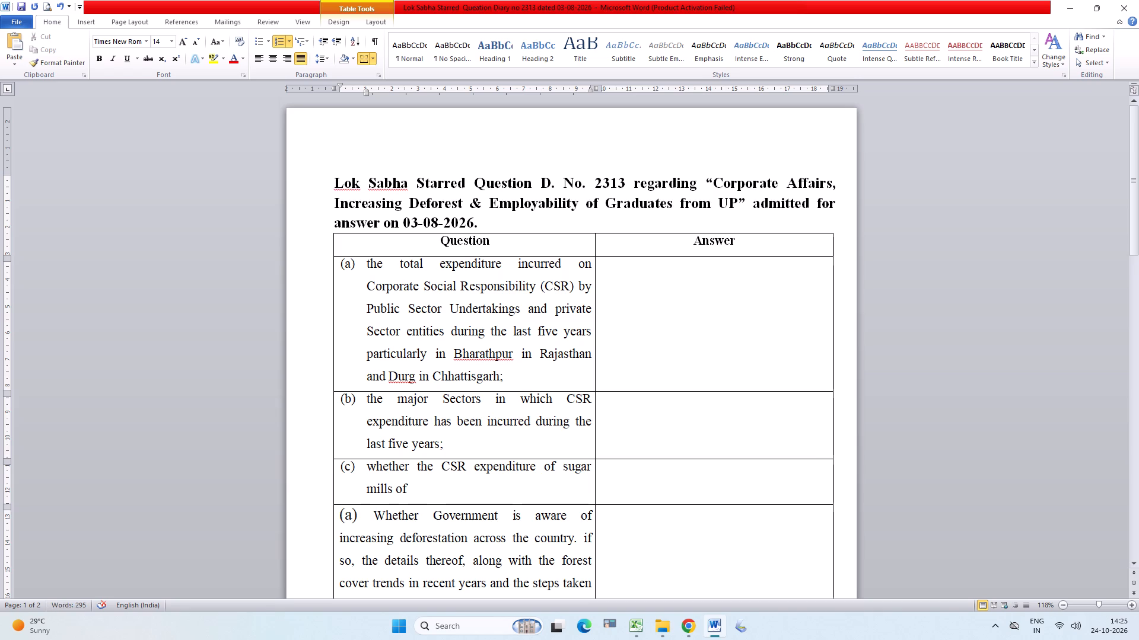
text(Ws)
key(BackSpace)
text(est Champaran district of)
key(space)
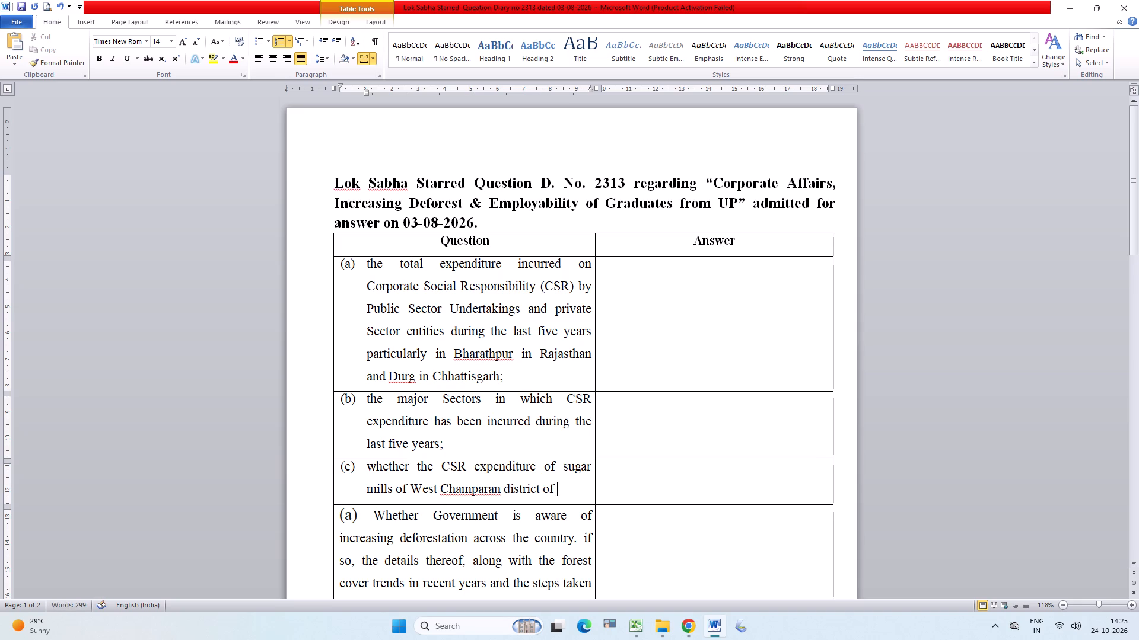
text(Bihar)
Continue question (c) with "has been recorded at the CSR portal", correcting the spelling of "recorded".
key(space)
text(has been recorede at the C)
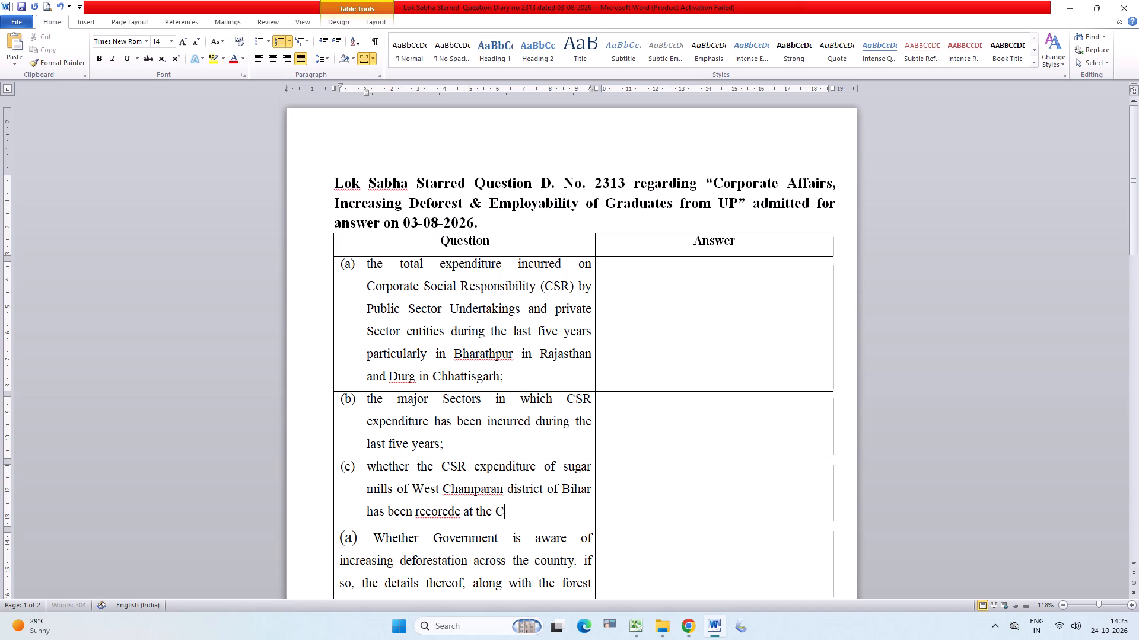
click(447, 516)
key(BackSpace)
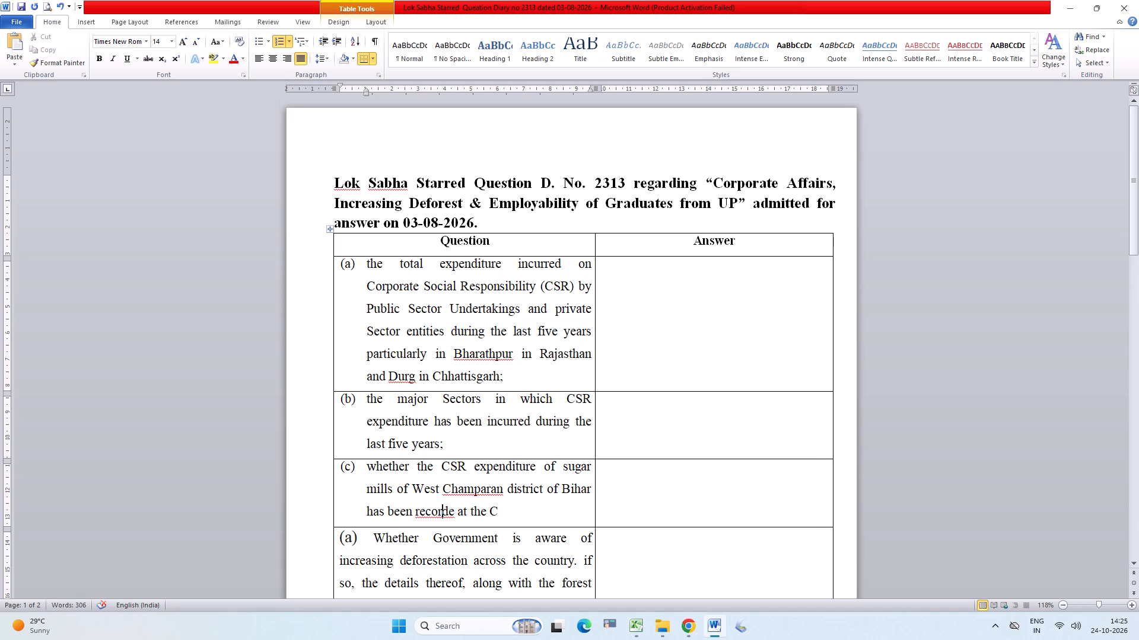
key(Right)
key(Right)
key(d)
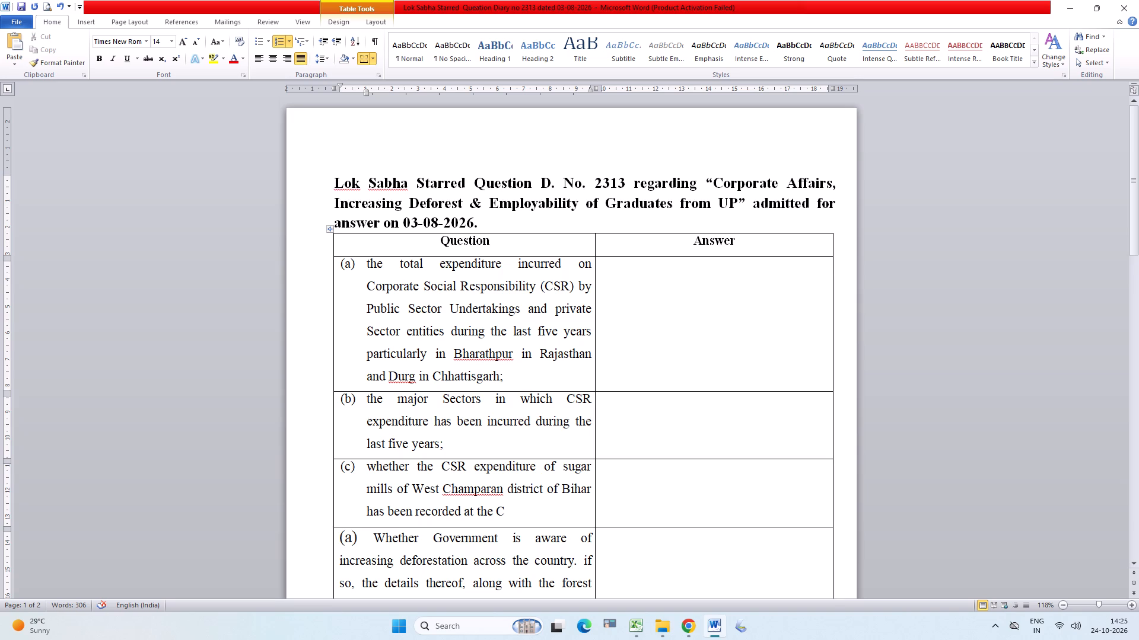
click(501, 512)
text(SR)
key(space)
text(portal,)
key(BackSpace)
Finish question (c) with ", if so, the details thereof;" after "CSR portal".
text(, i)
key(f)
key(space)
text(so, the)
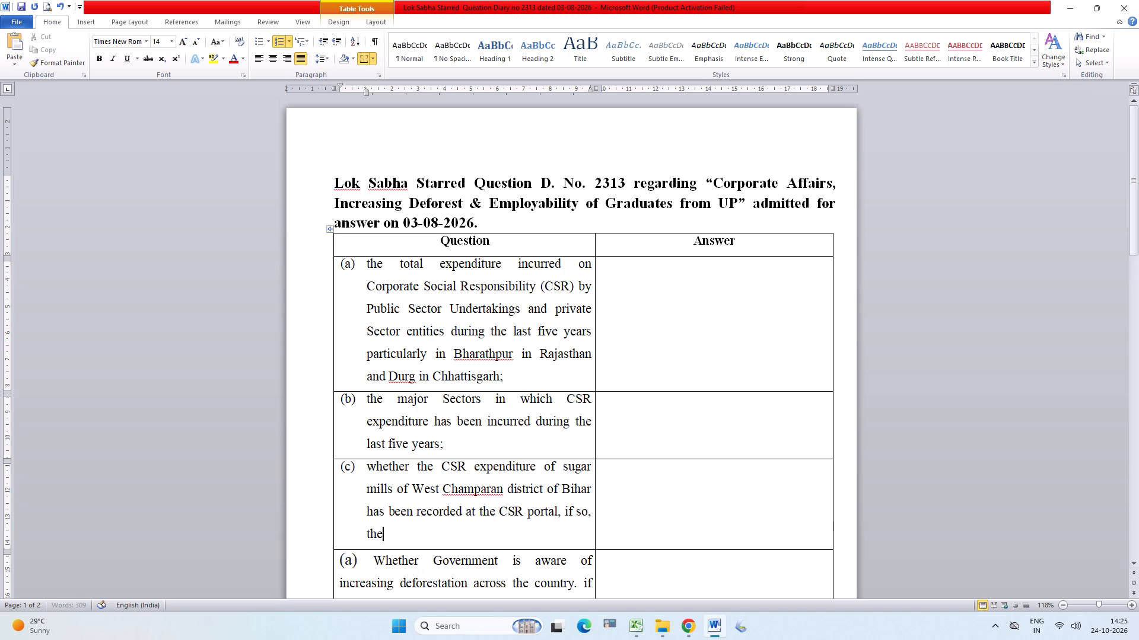
key(space)
text(detat)
key(BackSpace)
text(ils)
key(space)
text(ther)
text(eof)
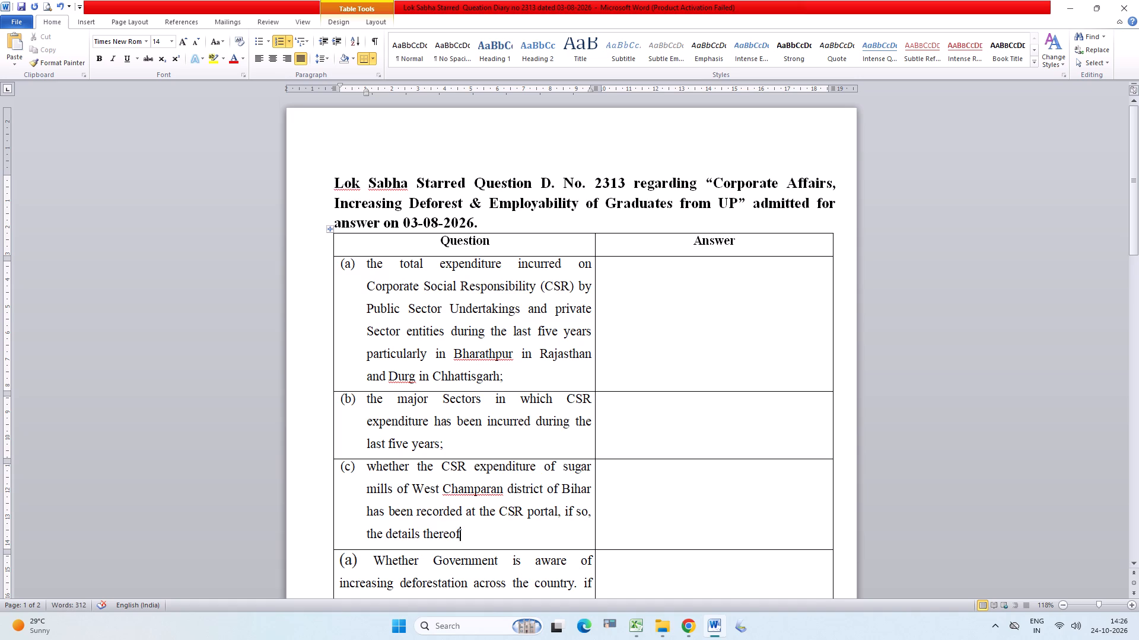
key(semicolon)
Insert a new table row directly below the new question (c) row, continuing its lettered numbering.
key(Tab)
key(Tab)
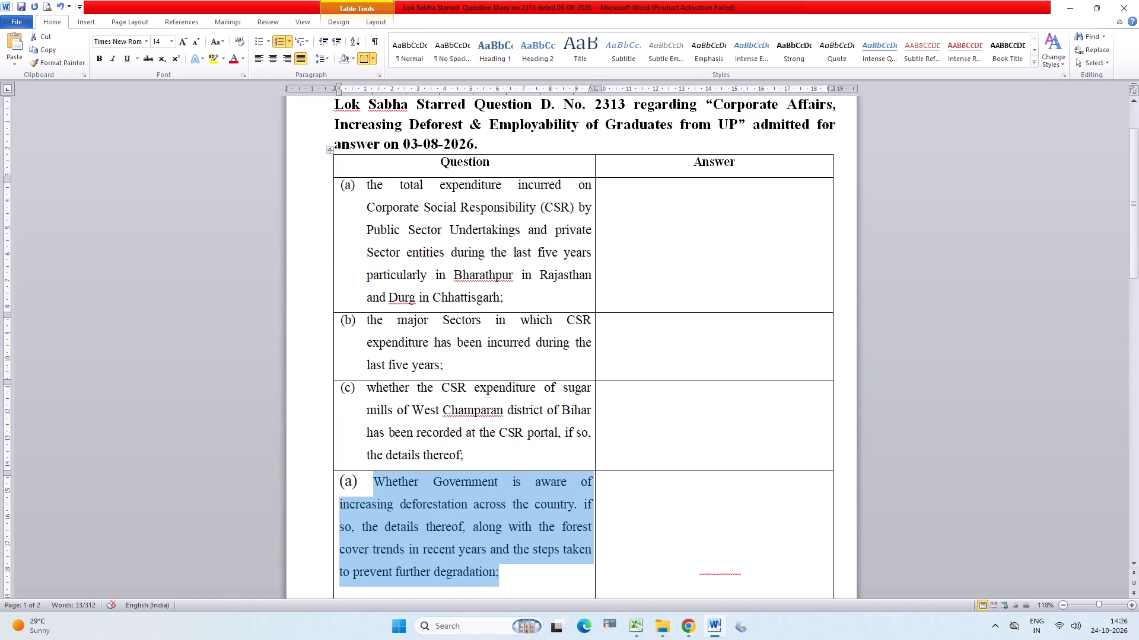
click(836, 395)
key(Return)
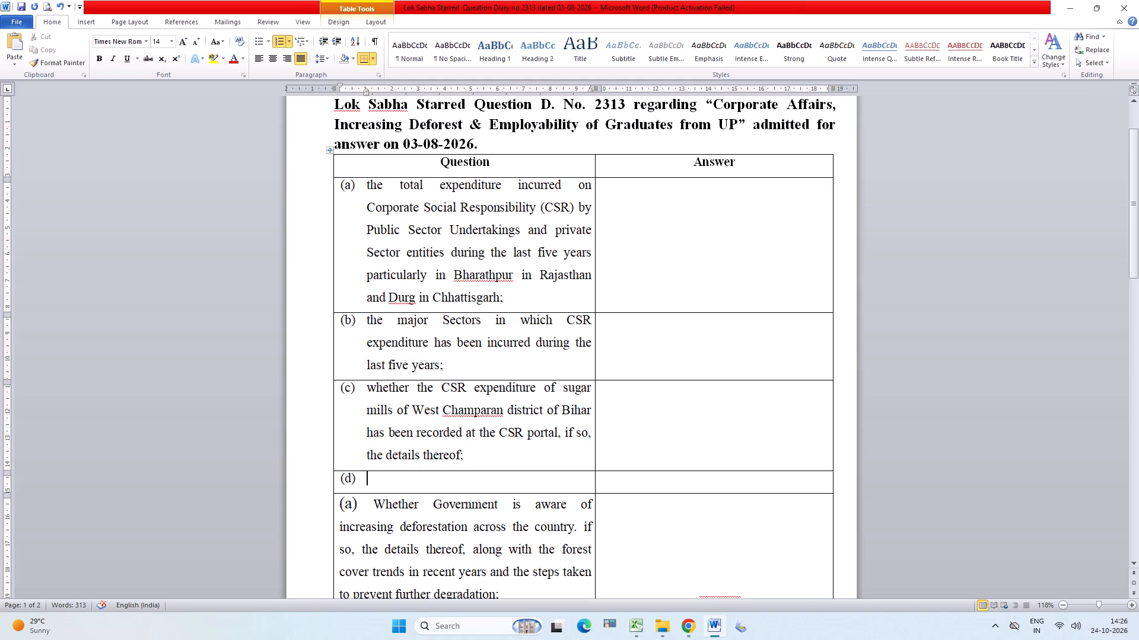
Begin question (d) with "whether the Sidhi Parliamentary Constituency in Madhya Pradesh".
key(shift+w)
key(BackSpace)
text(whether)
key(space)
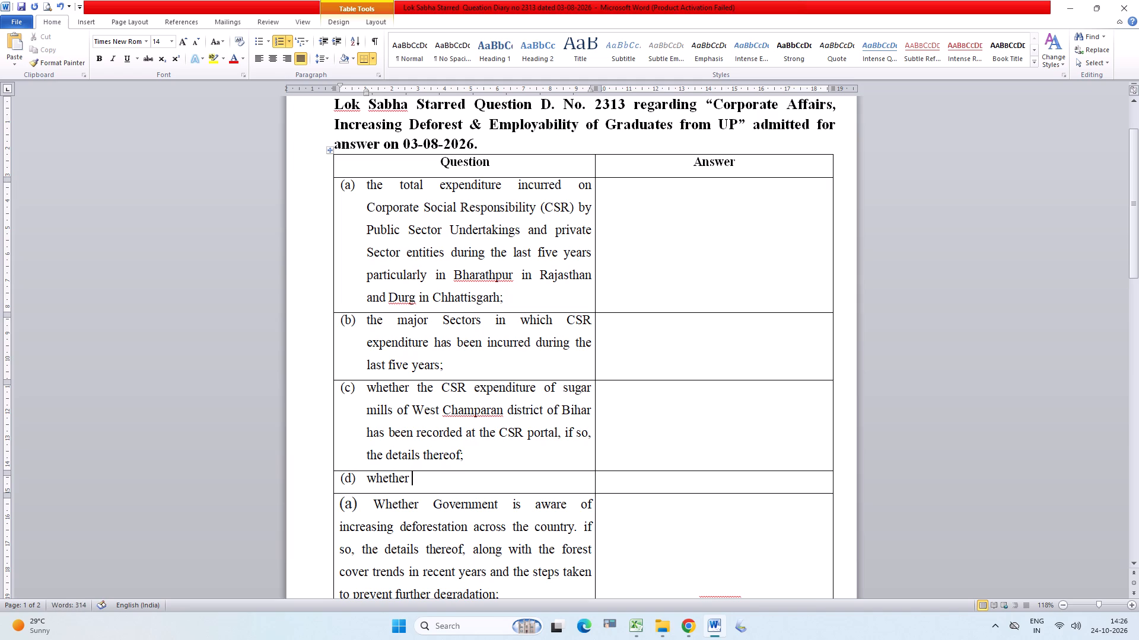
text(the Sidhi)
key(space)
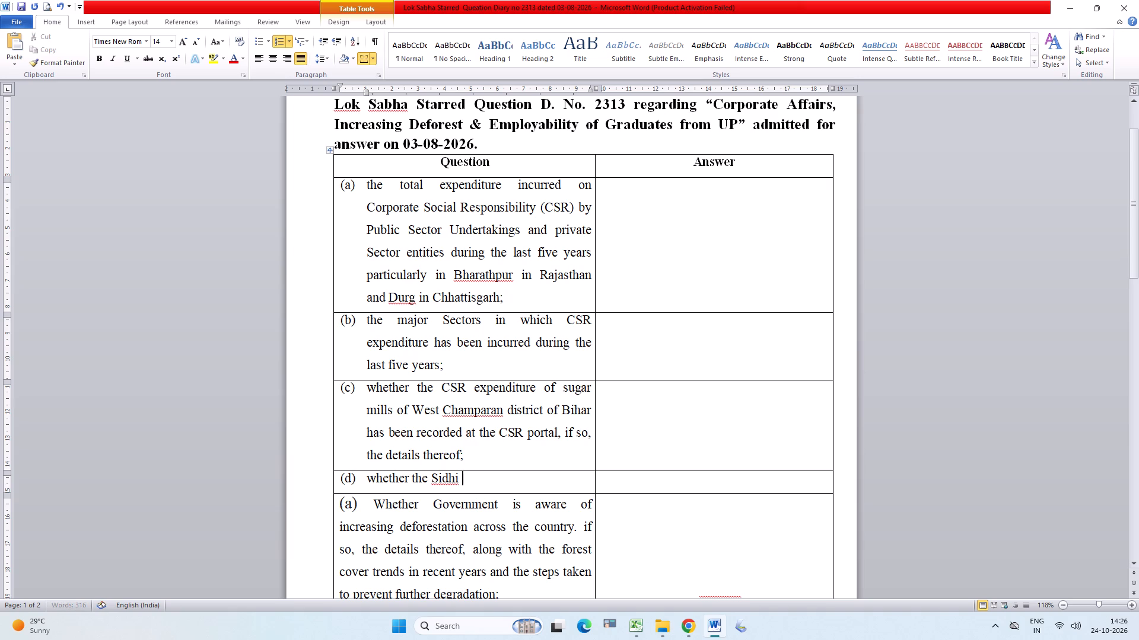
text(Par)
text(liamentary Con)
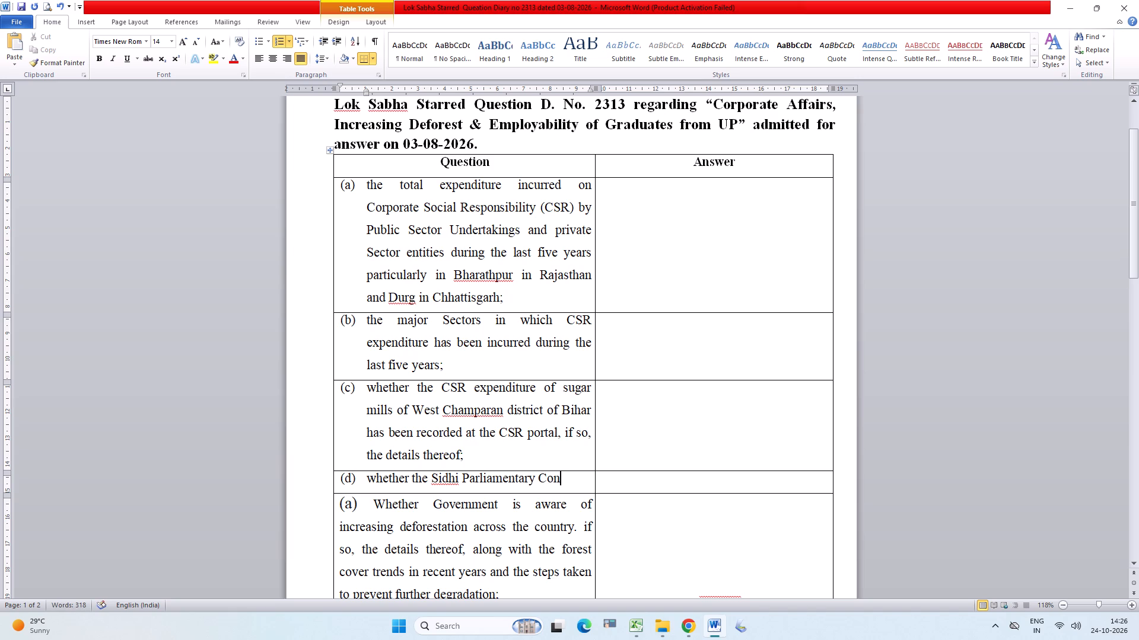
key(s)
text(titue)
text(ncy in Madhya Pras)
key(BackSpace)
text(desh)
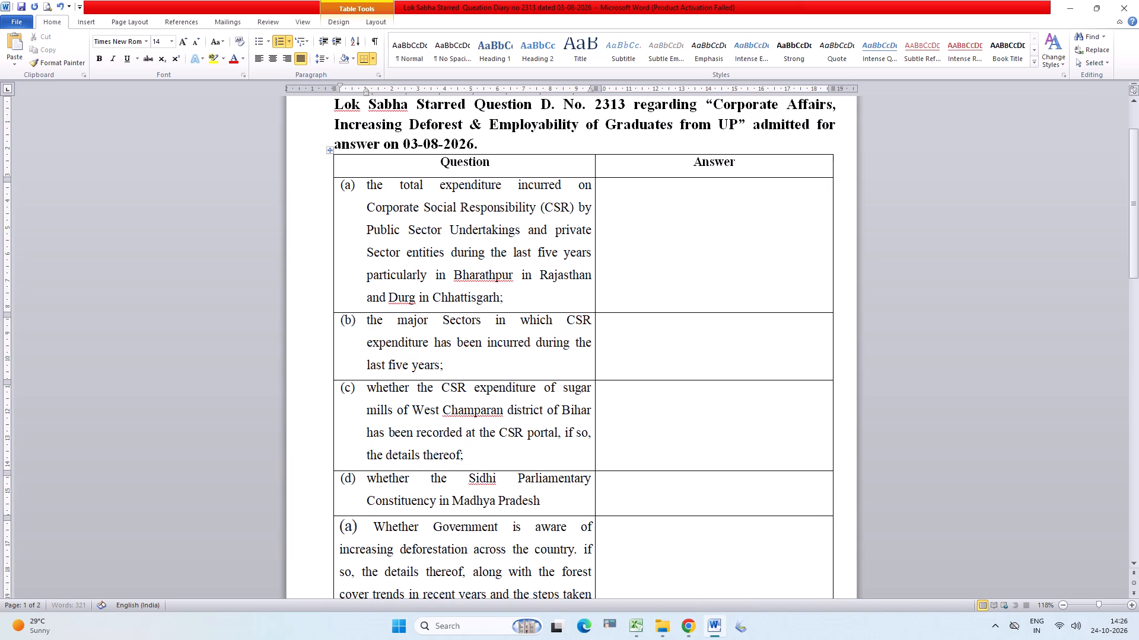
Continue question (d) with "has many undertakings, if so, the amount CSR".
key(space)
text(has many)
key(space)
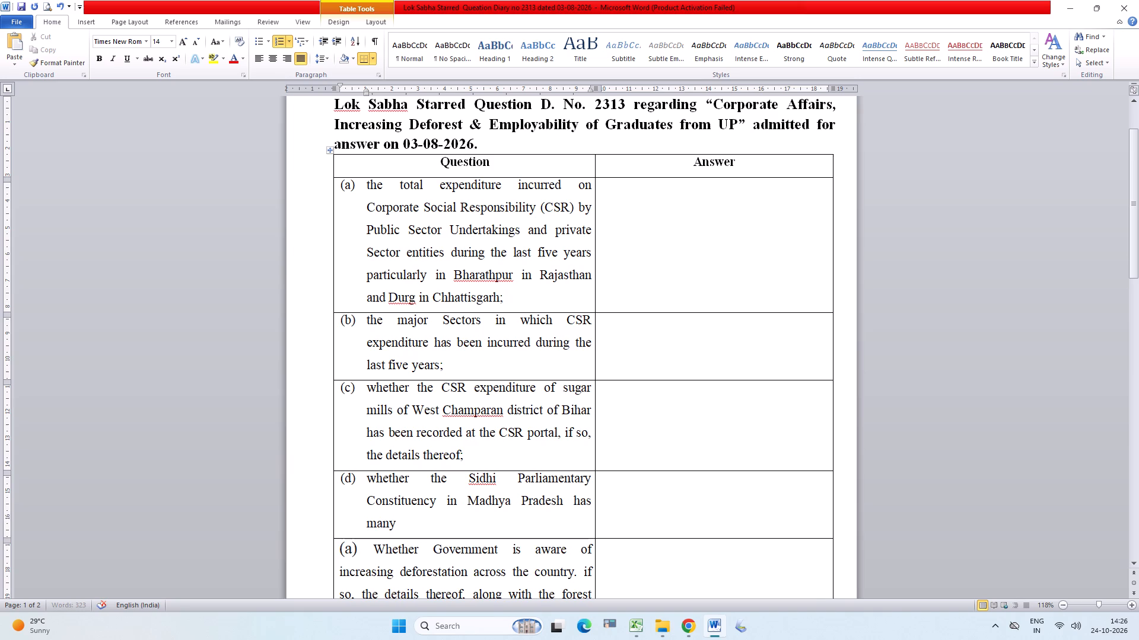
text(undertaking)
text(s, if so)
key(space)
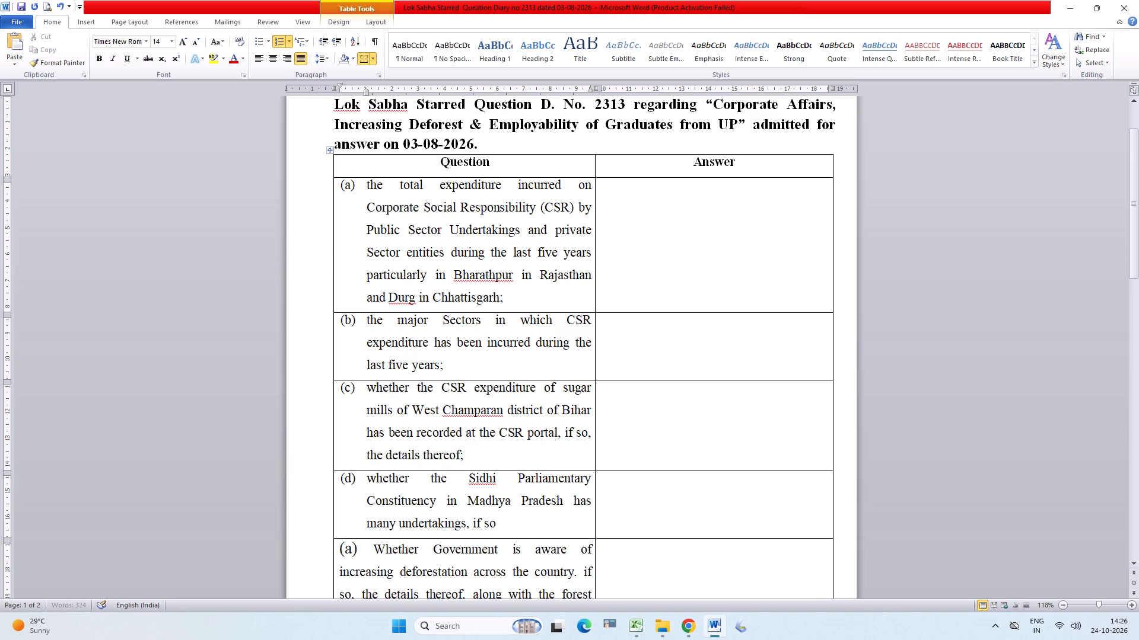
key(BackSpace)
text(, the)
key(space)
text(amount CSE)
key(shift+BackSpace)
key(shift+r)
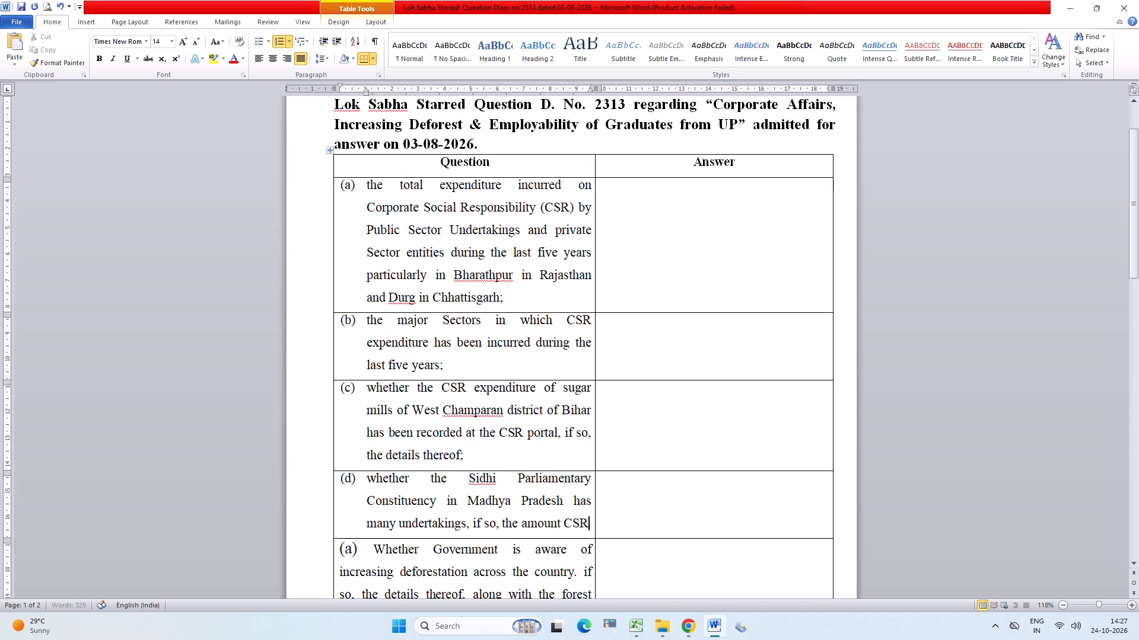
Finish question (d) with "spent in the said constituency at the local level by the said undertaking; and".
key(space)
text(se)
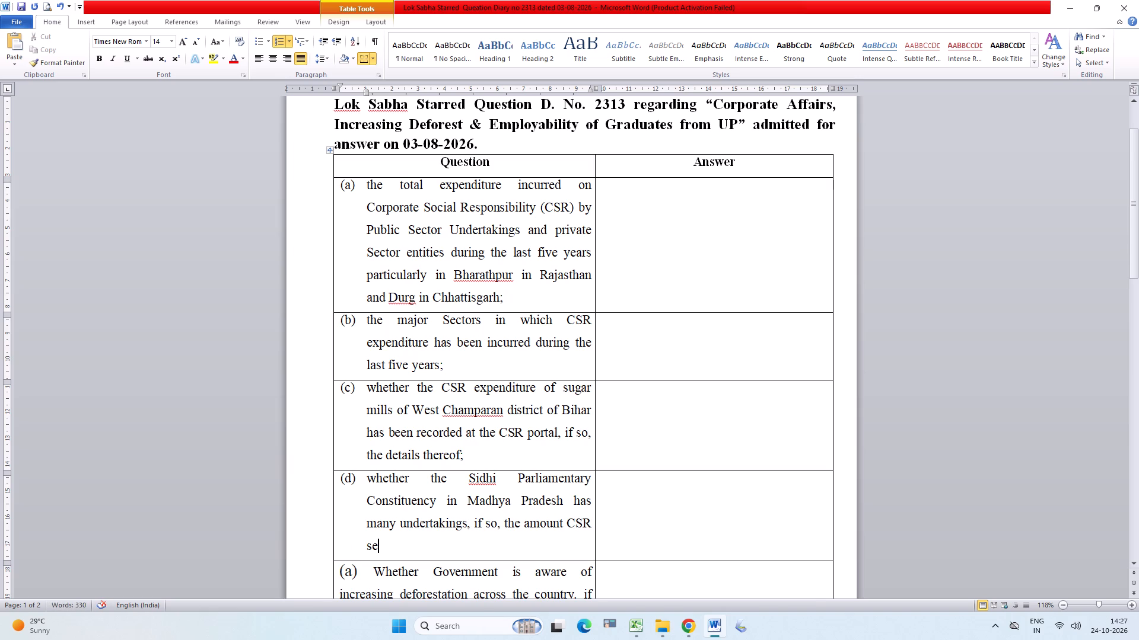
key(BackSpace)
text(pent in the si)
key(BackSpace)
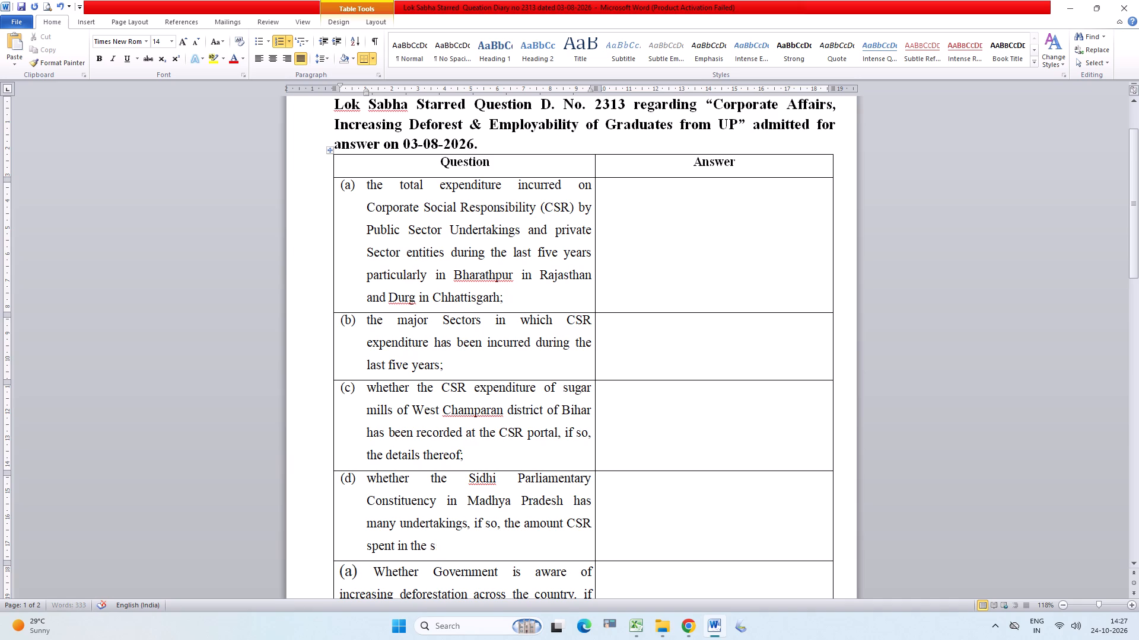
text(ai)
text(d constitu)
text(ency at the local)
key(space)
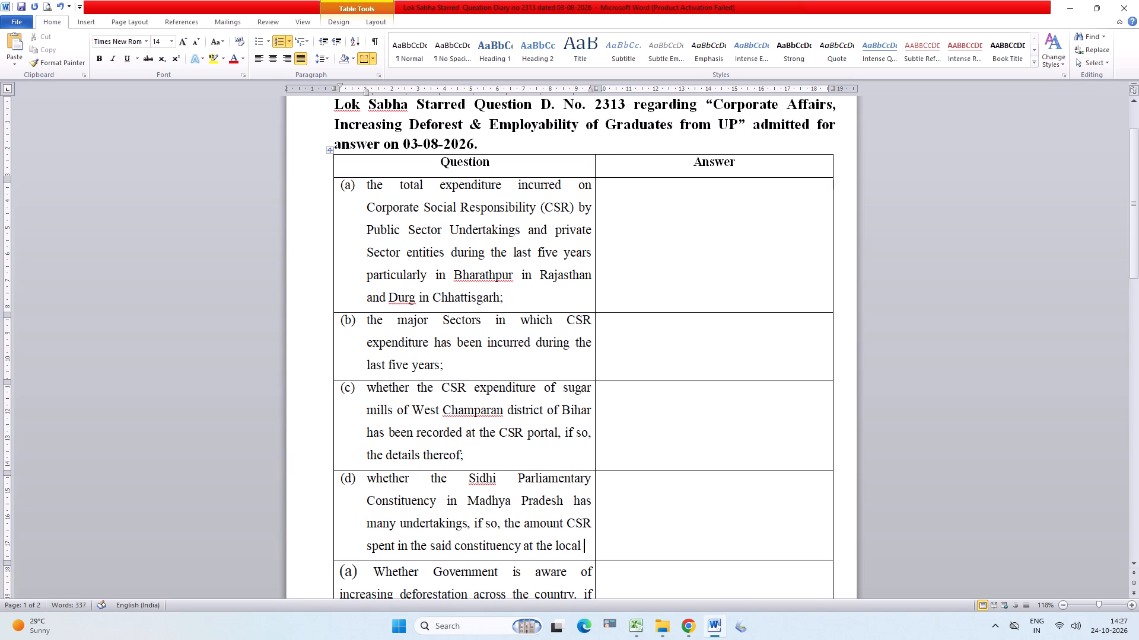
text(level b)
text(y the said undertat)
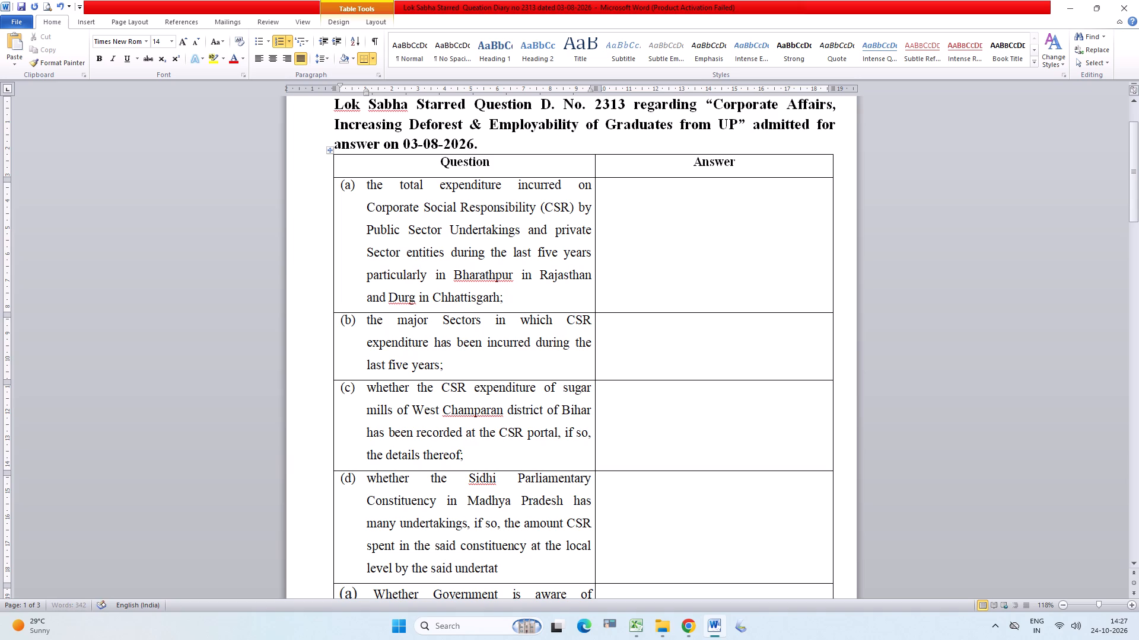
key(BackSpace)
text(king)
text(; and)
Insert a new table row directly below question (d), continuing its lettered numbering.
key(Tab)
key(Tab)
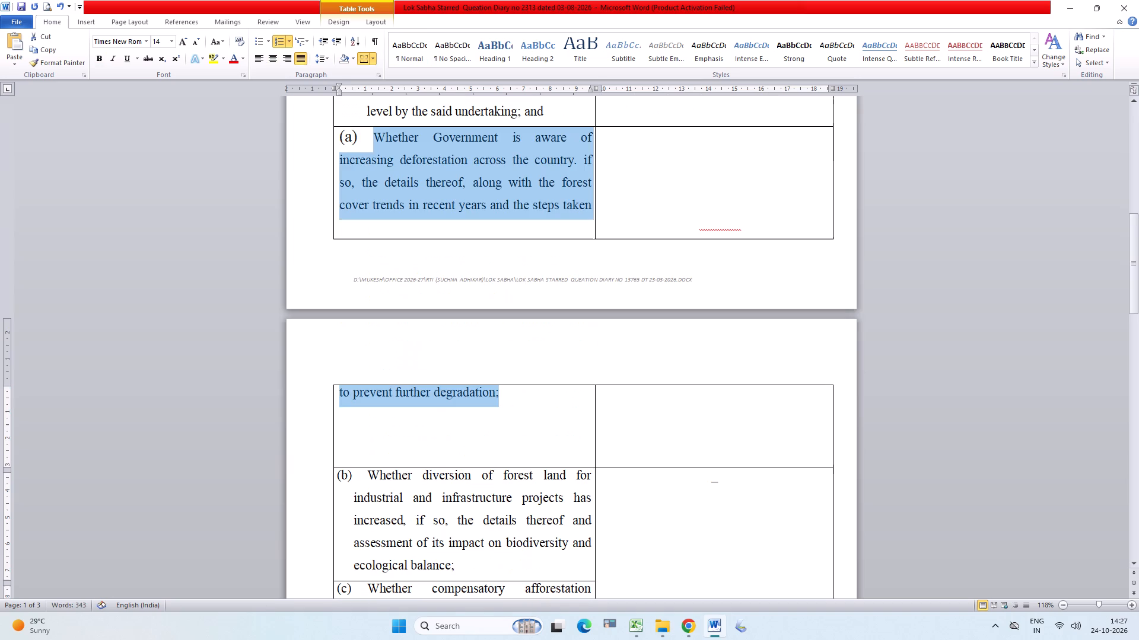
scroll(453, 519, up, 1)
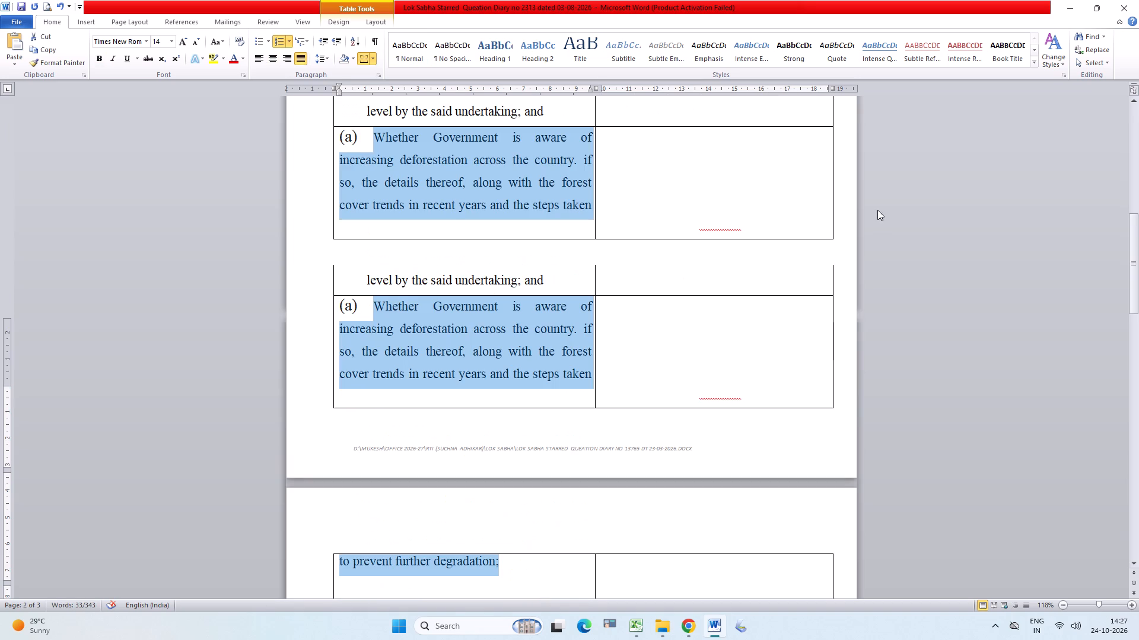
click(842, 201)
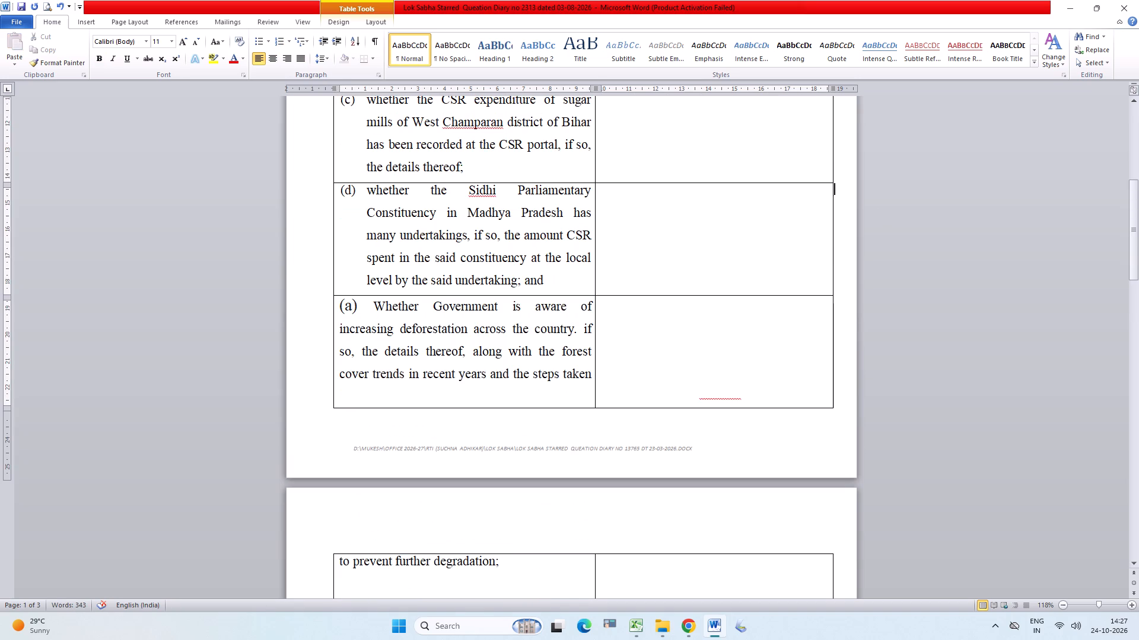
key(Return)
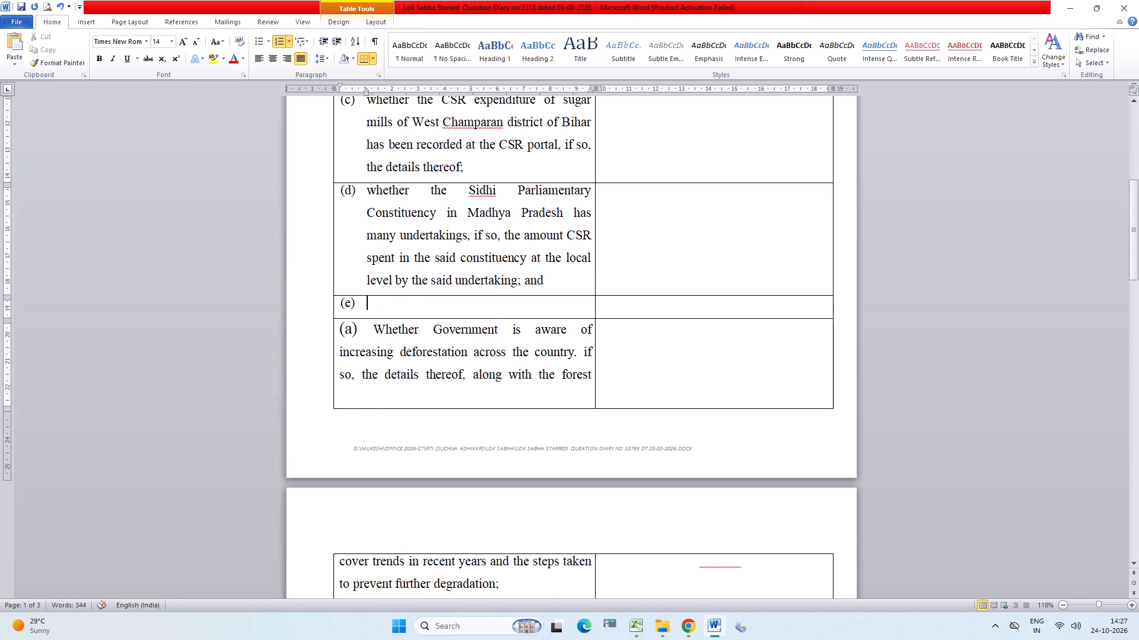
Begin question (e) in the new row with "the amount spent under CSR outside the".
text(the amon)
key(BackSpace)
text(unt)
key(space)
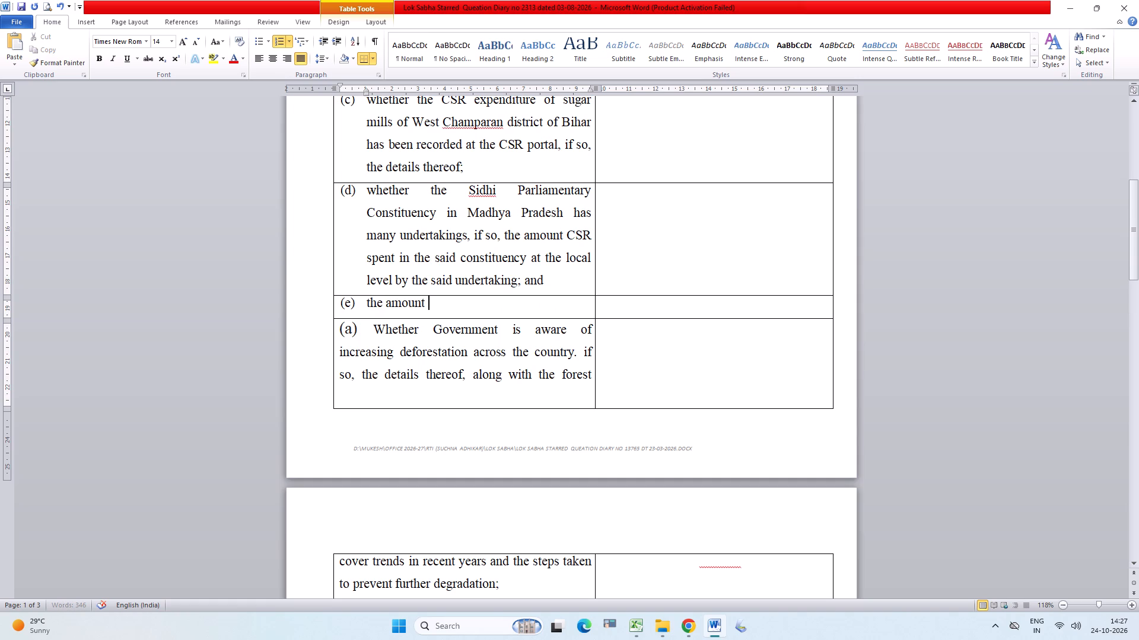
text(spent under S)
key(shift+BackSpace)
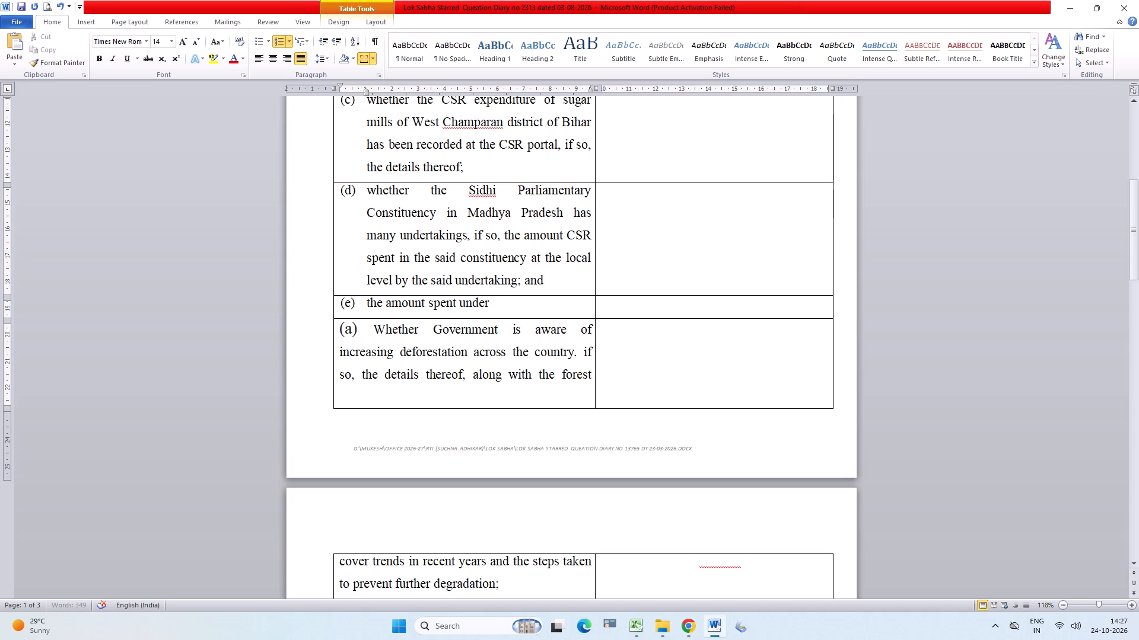
key(shift+c)
text(SR outside)
key(space)
text(the)
key(space)
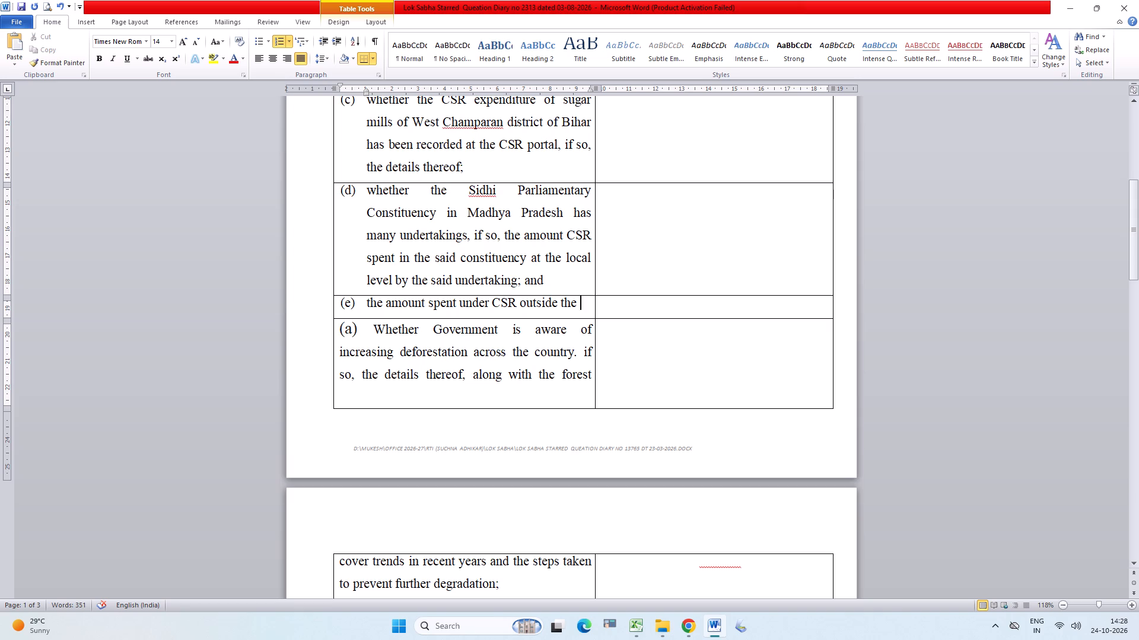
Finish question (e) with "said constituency?".
text(said)
key(space)
text(constit)
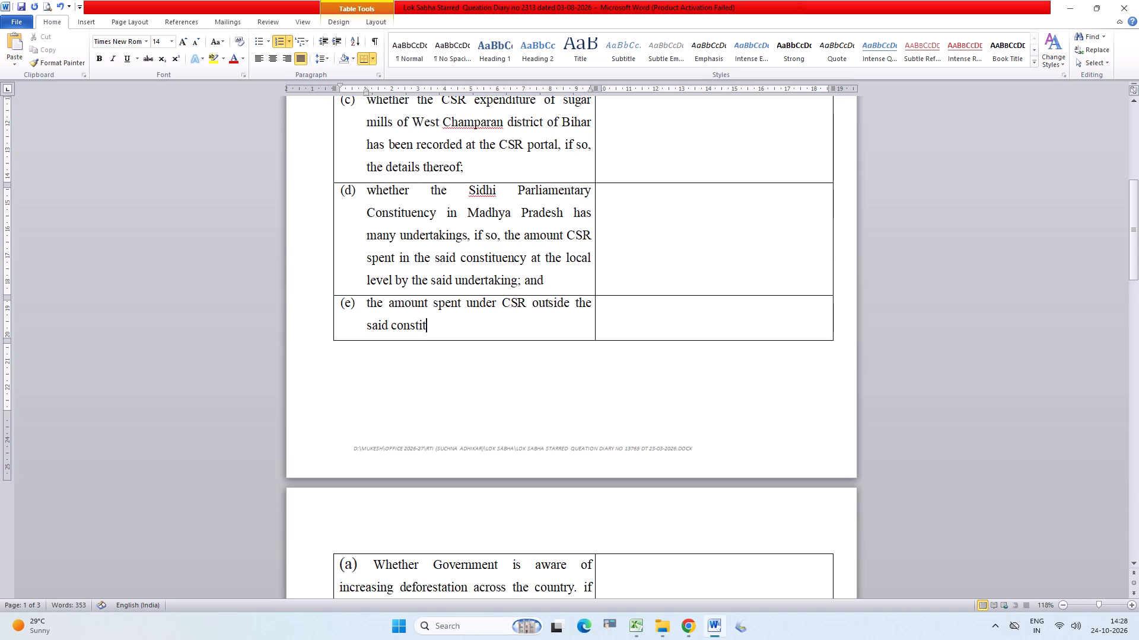
text(ue)
text(ncy)
key(ctrl+shift+slash)
key(shift+question)
Save the document.
key(ctrl+s)
key(ctrl+s)
Insert a new table row directly below question (e) and remove its automatic letter.
click(839, 316)
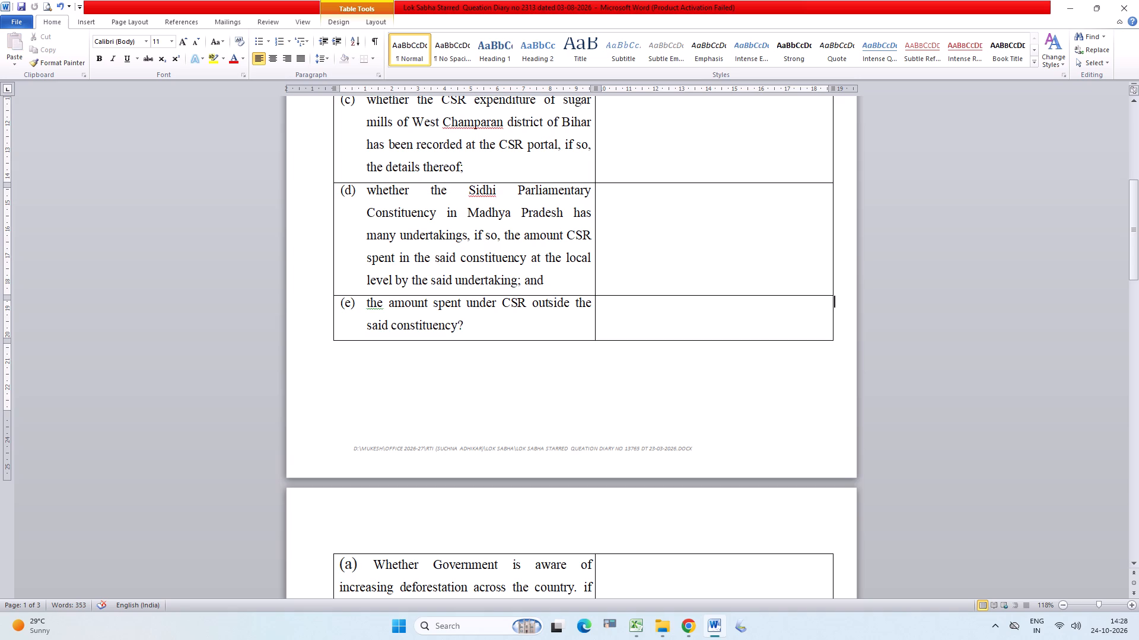
key(Return)
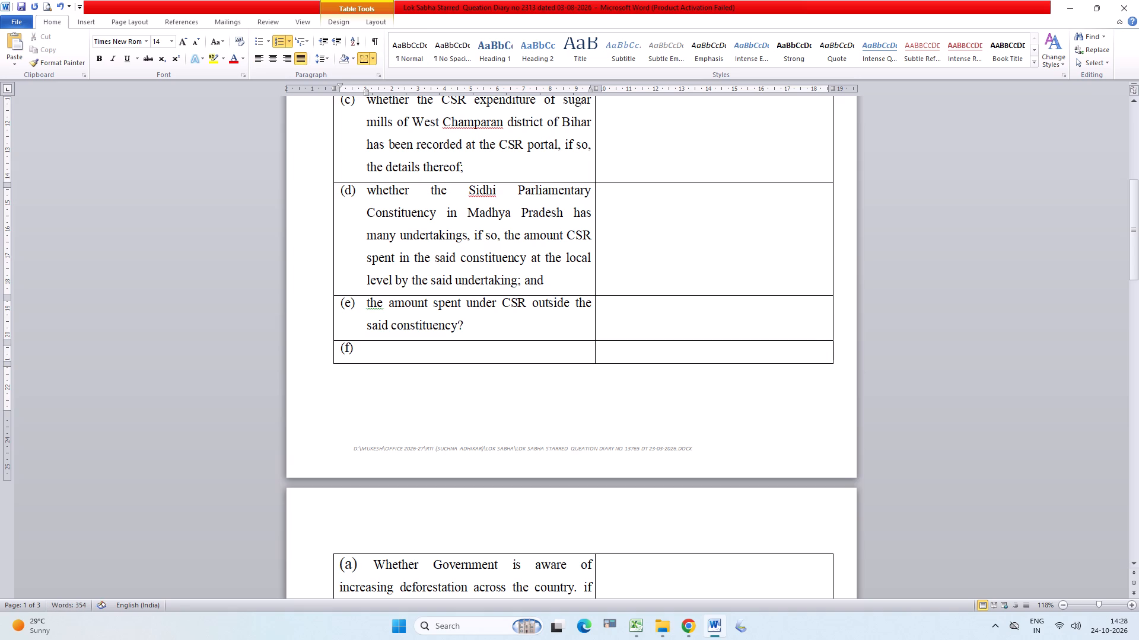
key(BackSpace)
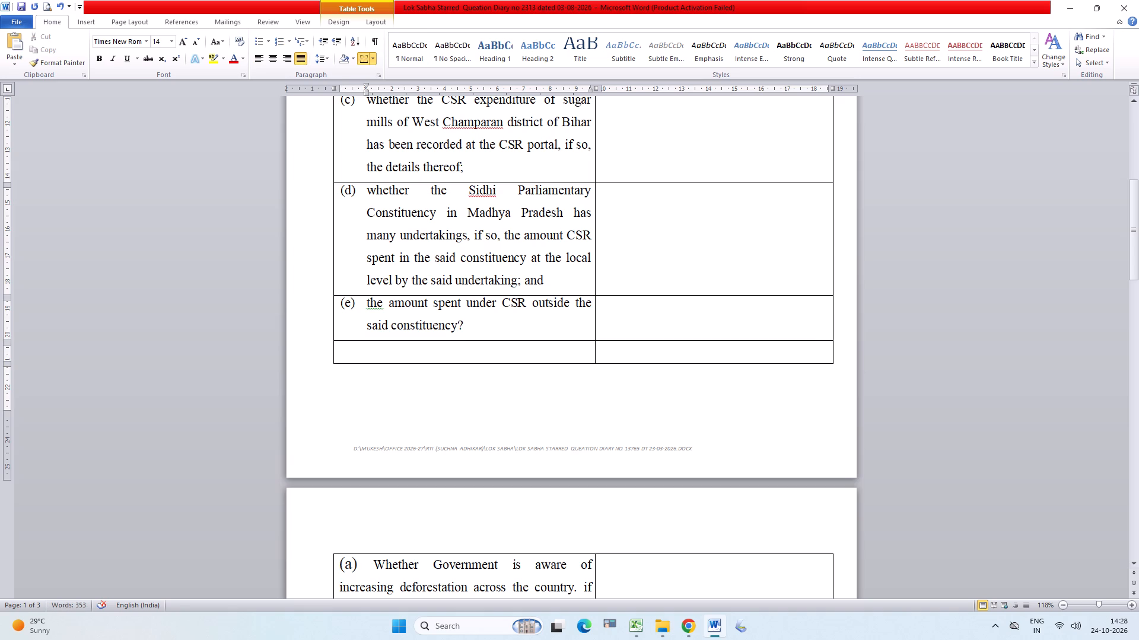
Merge the two cells of the empty row below question (e) into one cell spanning both columns.
key(ctrl+shift+Right)
key(ctrl+shift+Right)
right_click(426, 348)
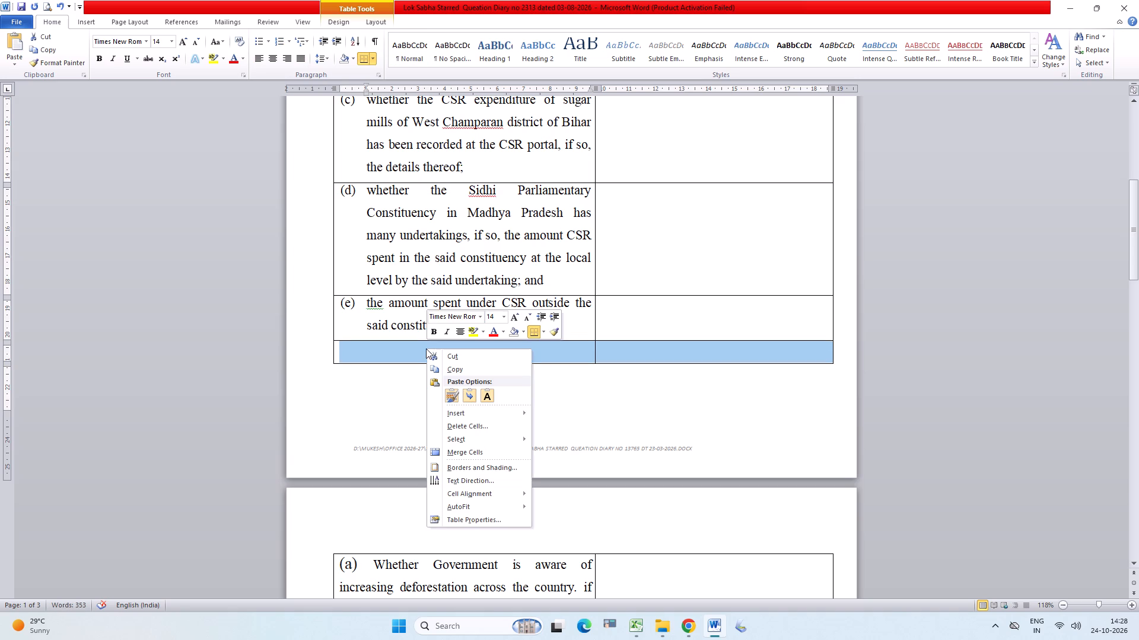
click(477, 452)
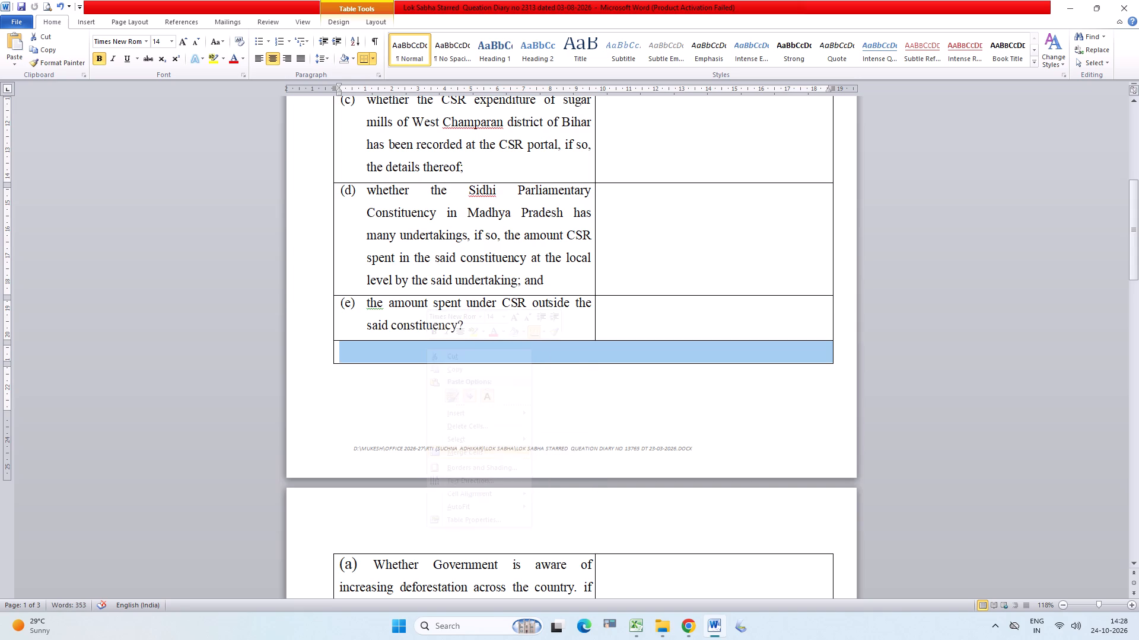
click(549, 343)
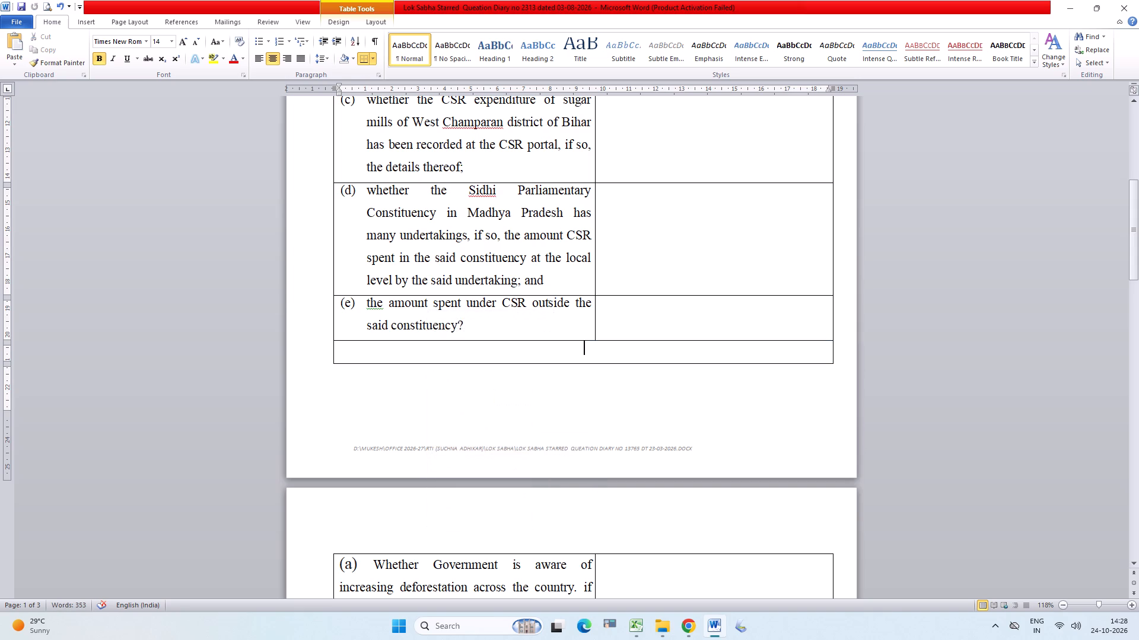
Enter the heading “Increasing Deforestation”, in double quotation marks, in the merged row below question (e), and save the document.
text(Increa)
text(sing)
key(space)
text(Defp)
key(BackSpace)
text(or)
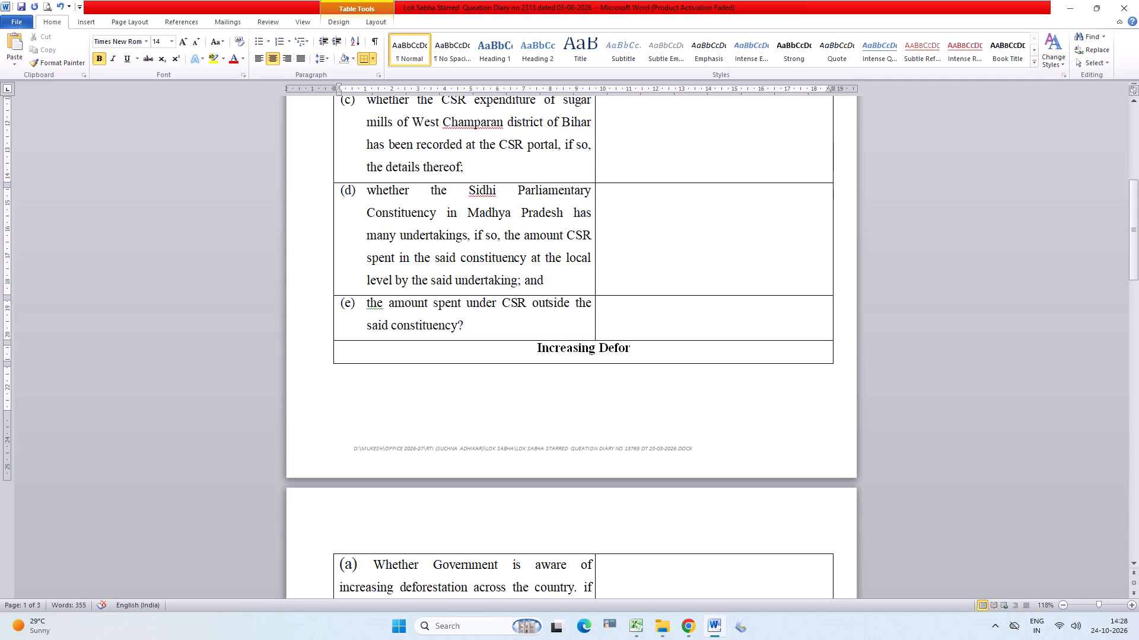
text(estation)
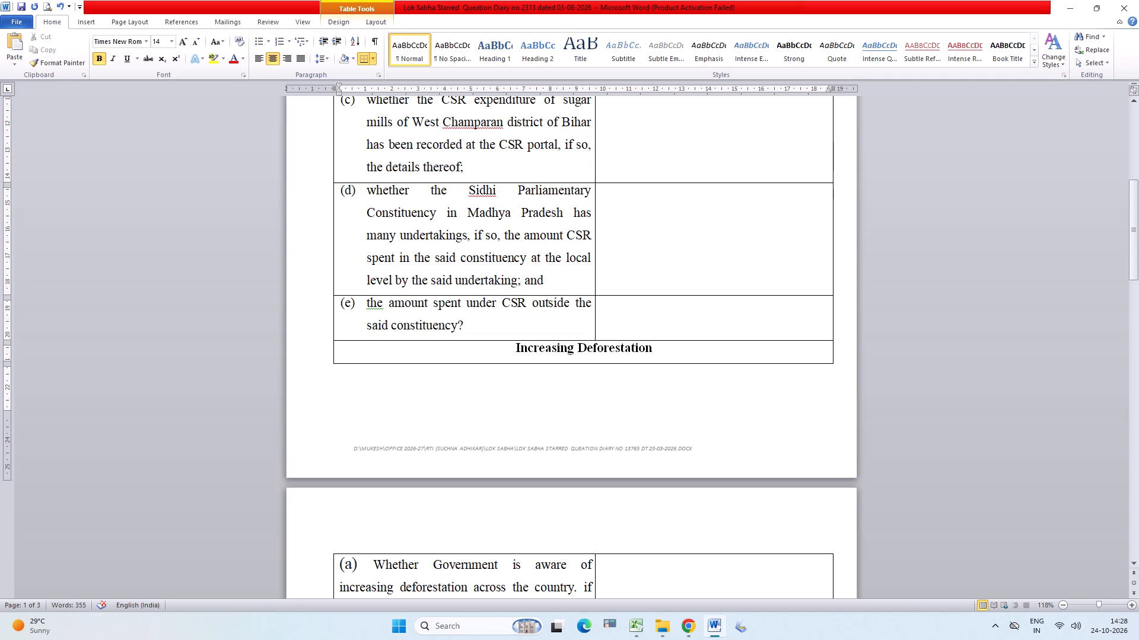
key(shift+colon)
key(shift+BackSpace)
key(shift+quotedbl)
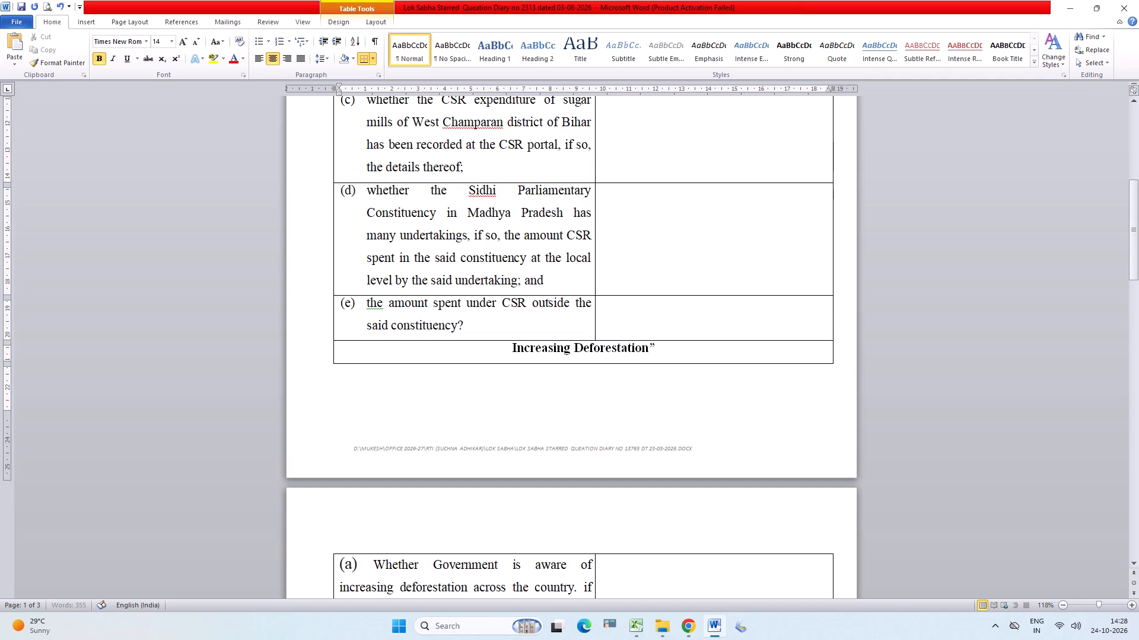
key(ctrl+Left)
key(ctrl+Left)
key(ctrl+Left)
key(shift+quotedbl)
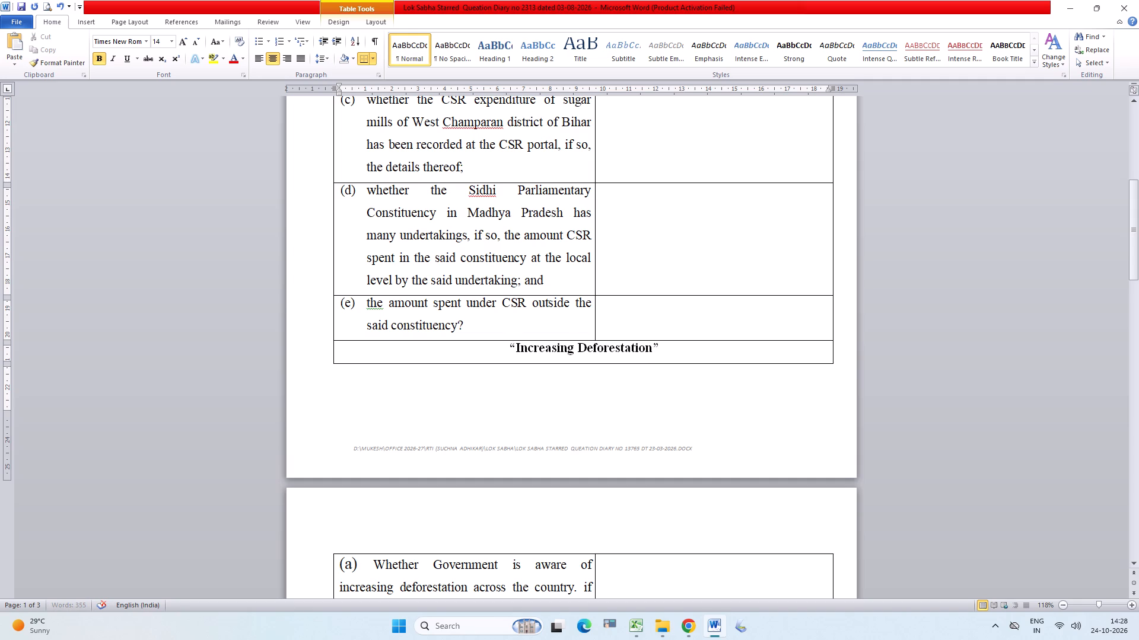
key(ctrl+s)
key(ctrl+s)
Insert a new row directly below the Question/Answer header row and merge its two cells into one.
scroll(633, 348, up, 2)
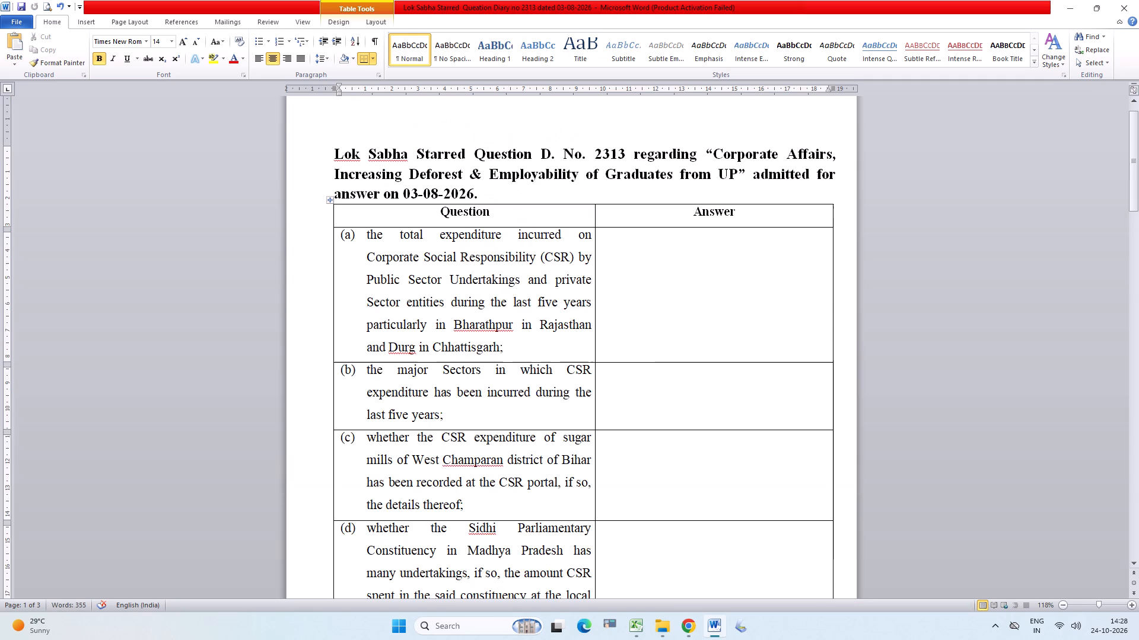
click(839, 218)
key(Return)
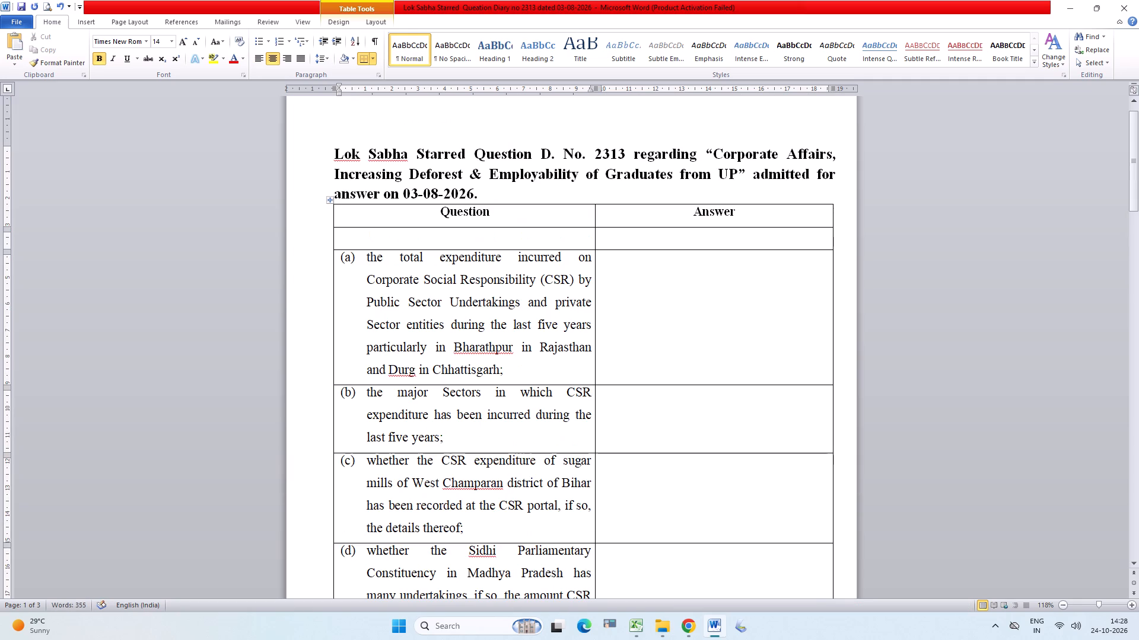
drag(479, 238, 632, 237)
right_click(632, 237)
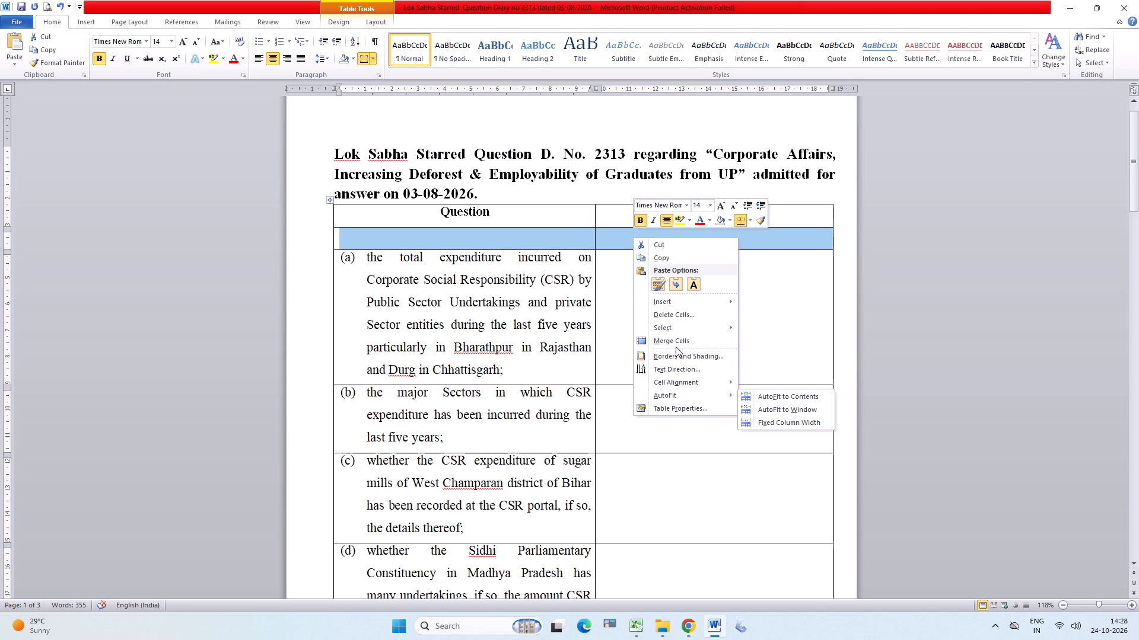
click(676, 336)
Enter the heading “Corporate Affairs”, in double quotation marks, in the merged row above question (a), and save the document.
click(558, 235)
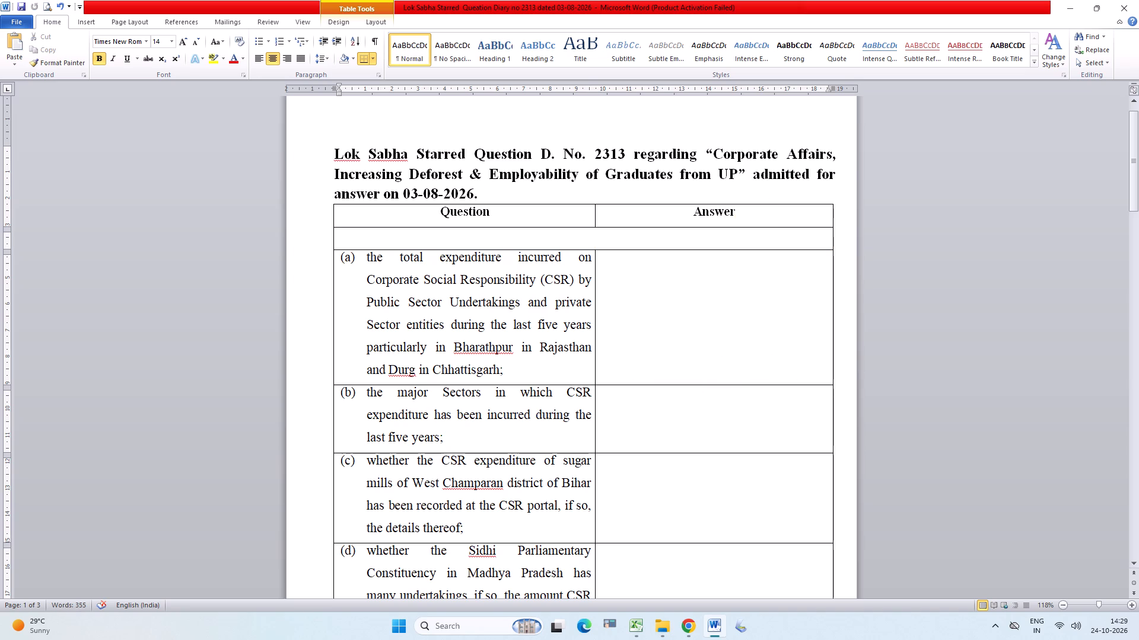
text(CO)
key(BackSpace)
text(orpora)
text(te a)
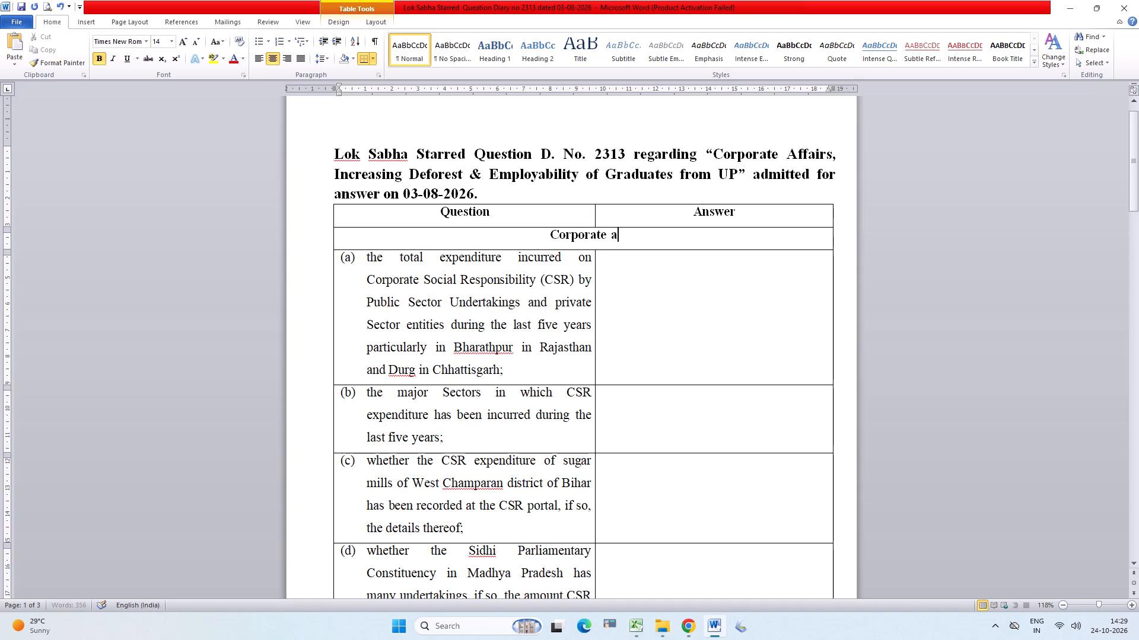
key(BackSpace)
text(Aff)
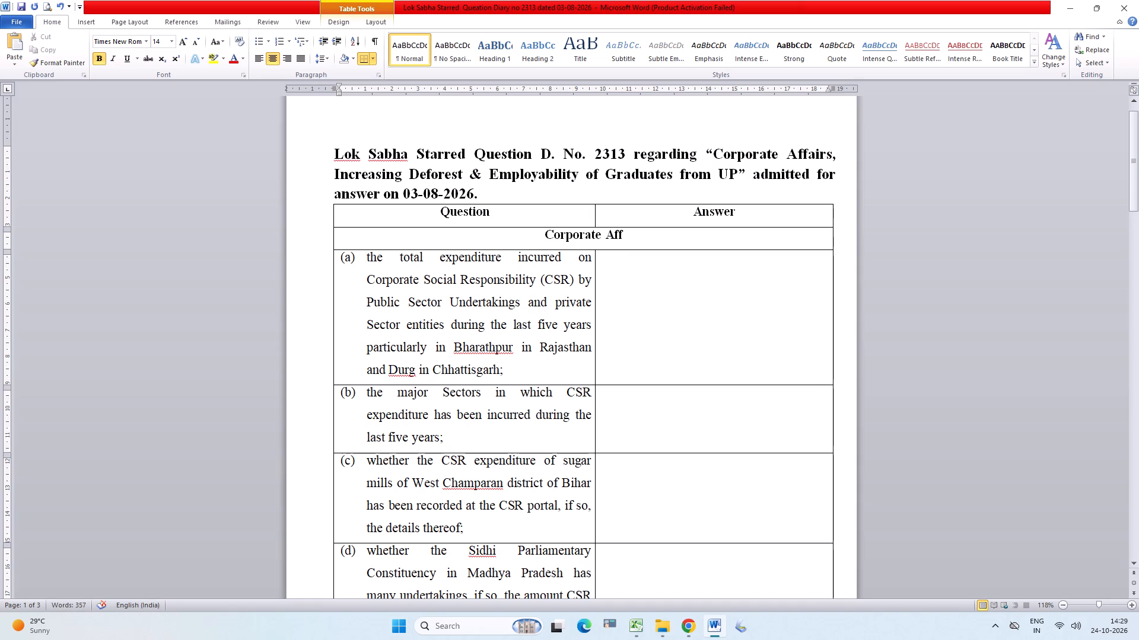
text(airs)
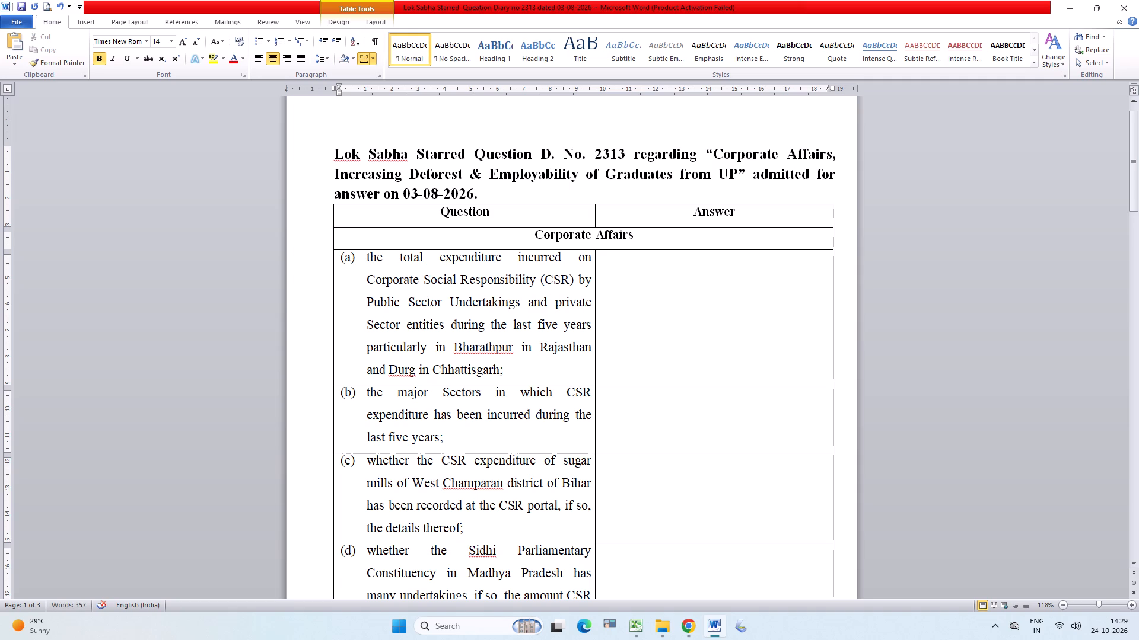
key(shift+quotedbl)
key(ctrl+Left)
key(ctrl+Left)
key(ctrl+Left)
key(ctrl+Left)
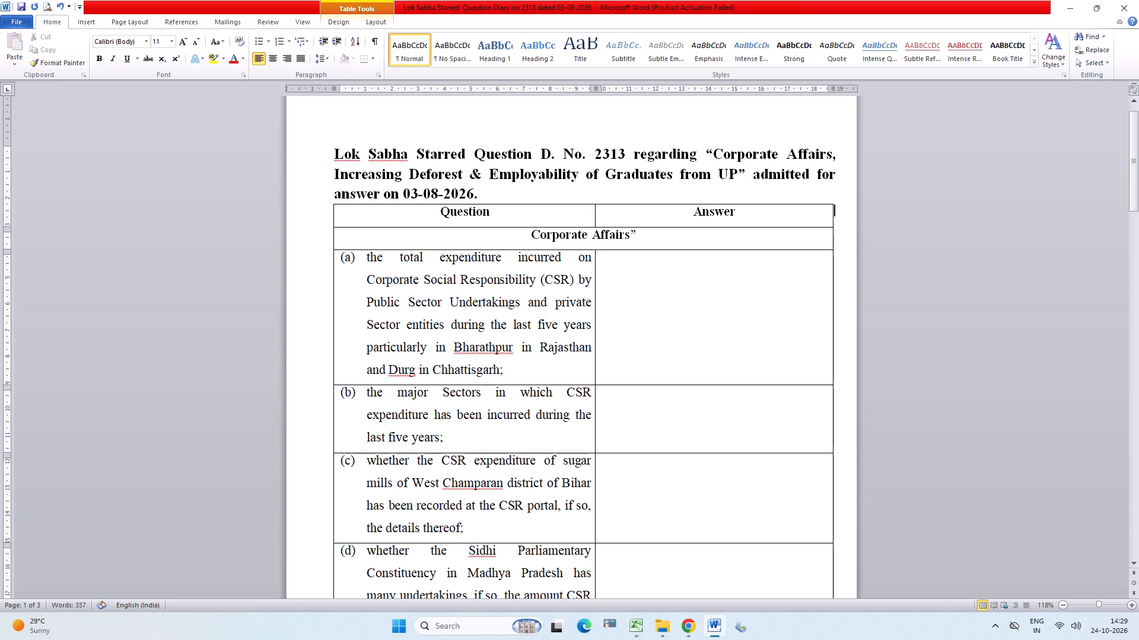
key(ctrl+Right)
key(shift+quotedbl)
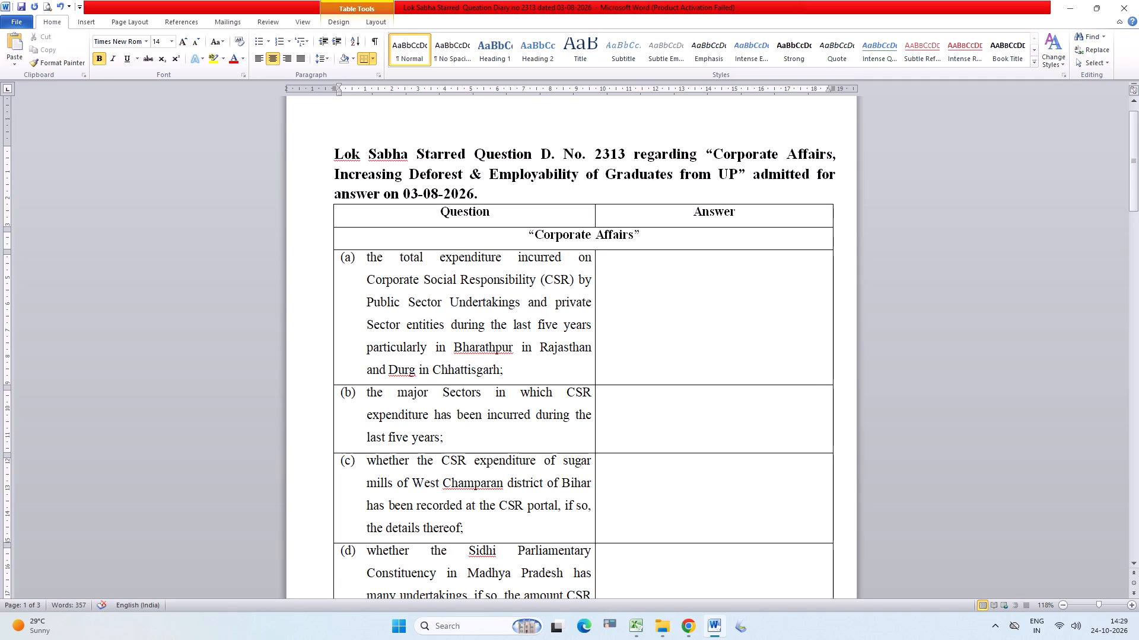
key(ctrl+s)
Add three blank lines in the answer cell of CSR question (e) to push the “Increasing Deforestation” heading onto the next page.
scroll(677, 371, down, 2)
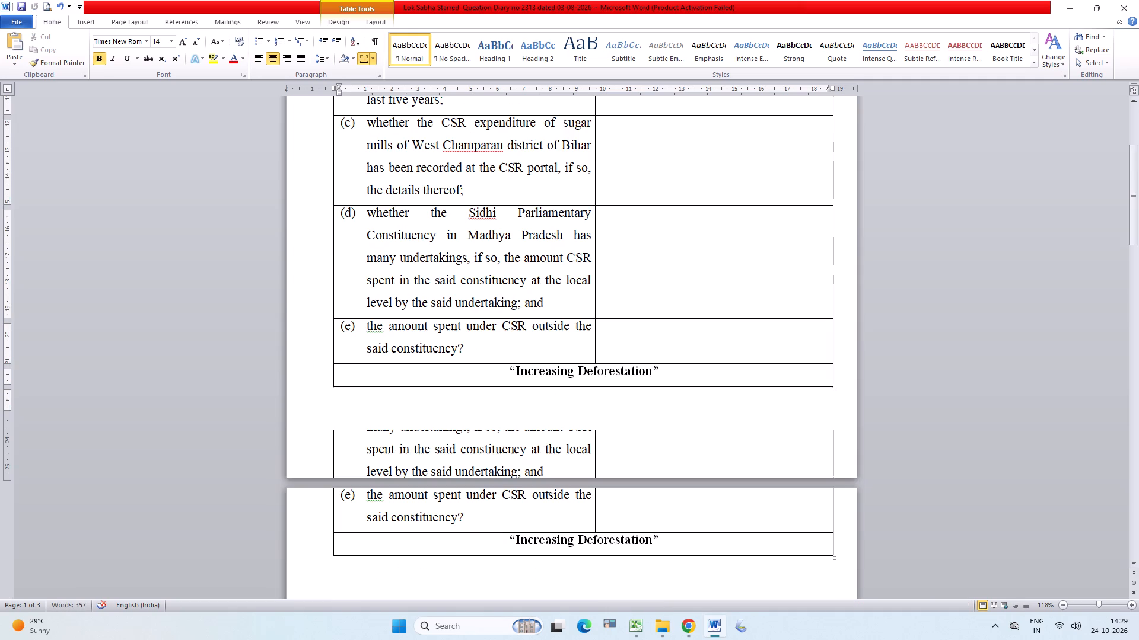
click(701, 350)
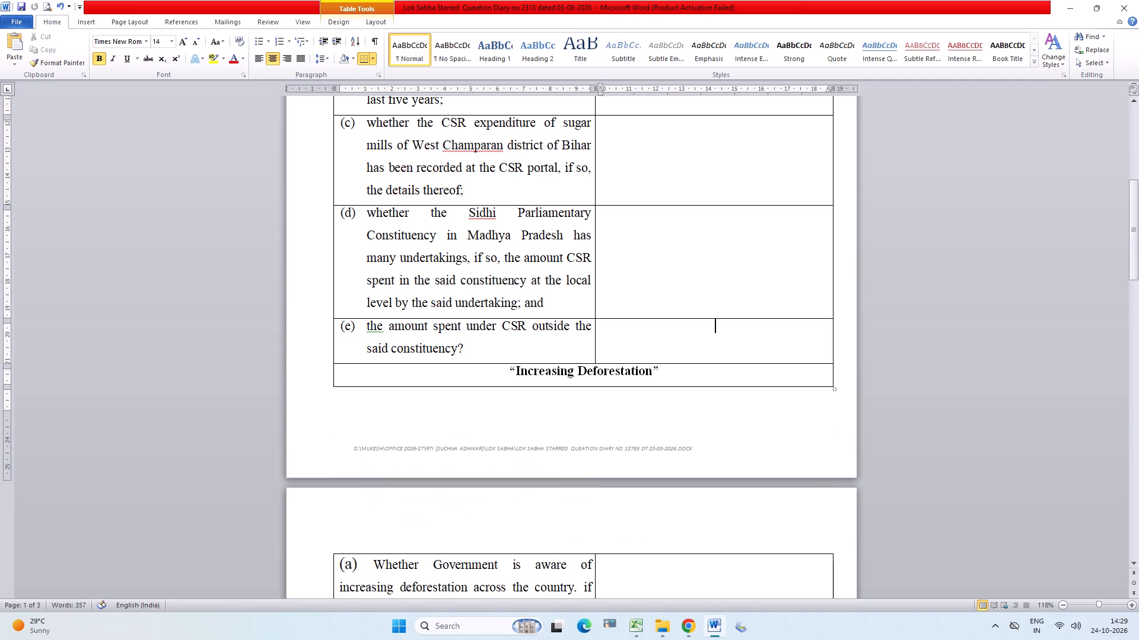
key(Return)
key(Return)
key(Return)
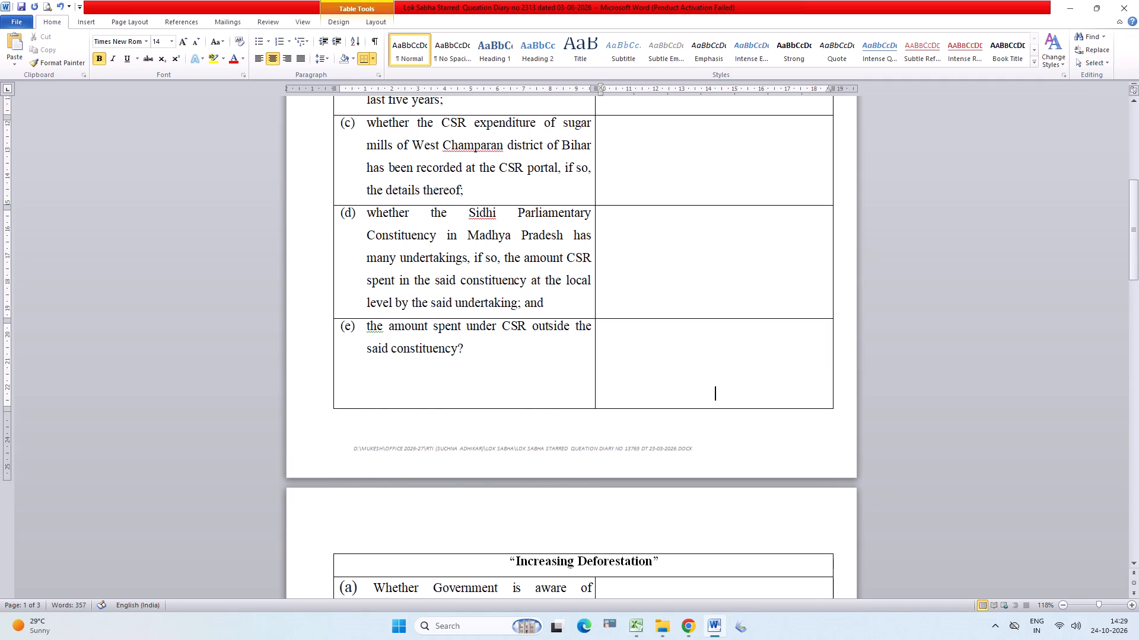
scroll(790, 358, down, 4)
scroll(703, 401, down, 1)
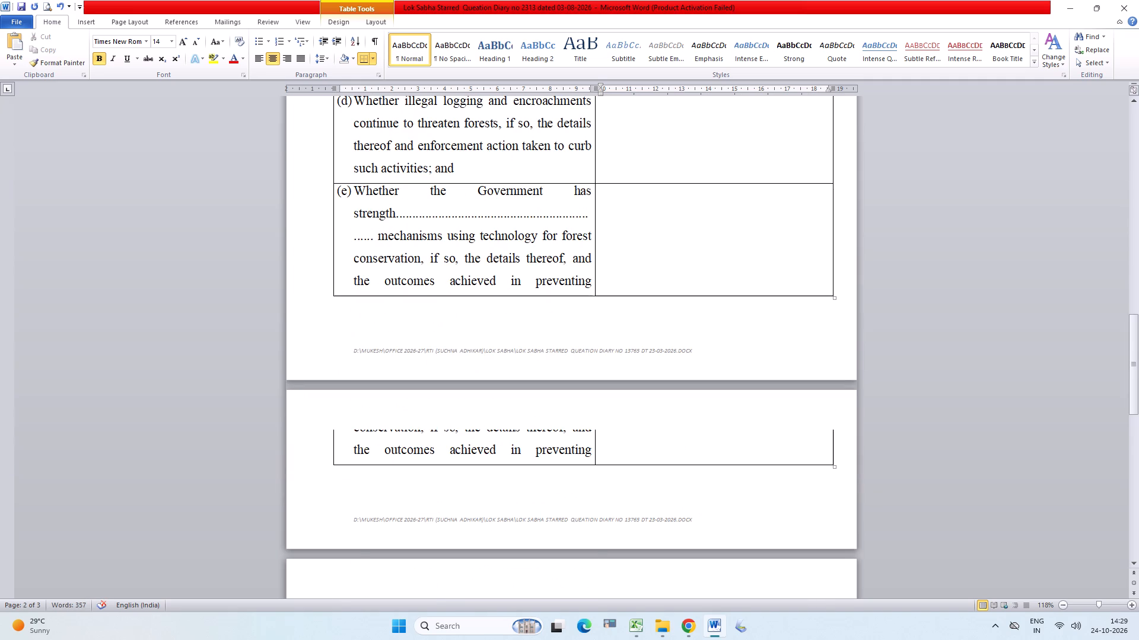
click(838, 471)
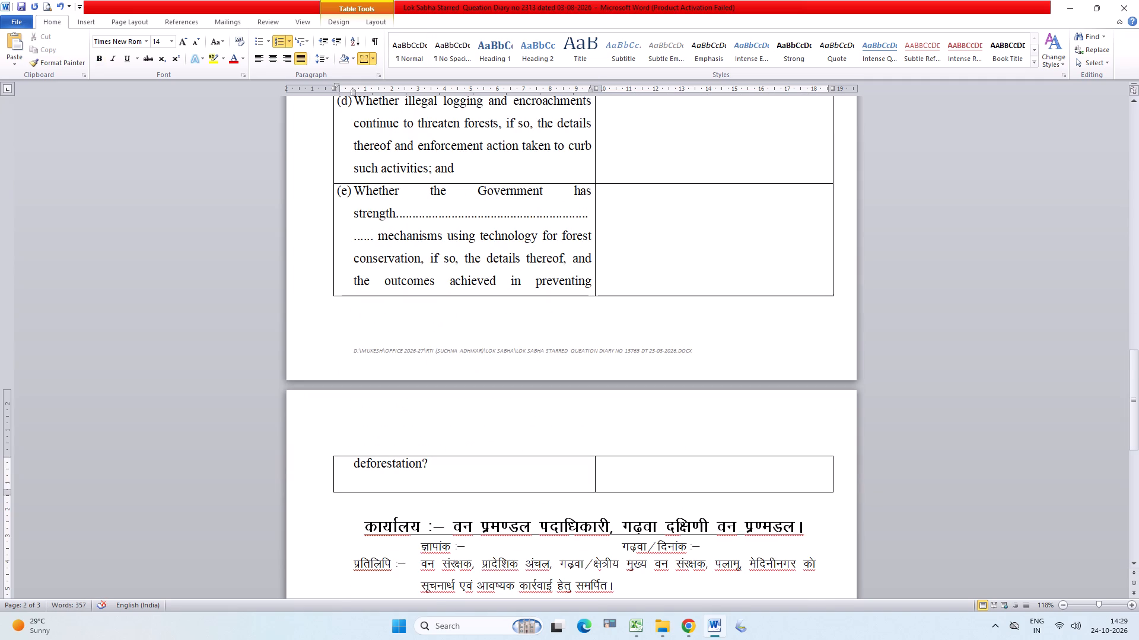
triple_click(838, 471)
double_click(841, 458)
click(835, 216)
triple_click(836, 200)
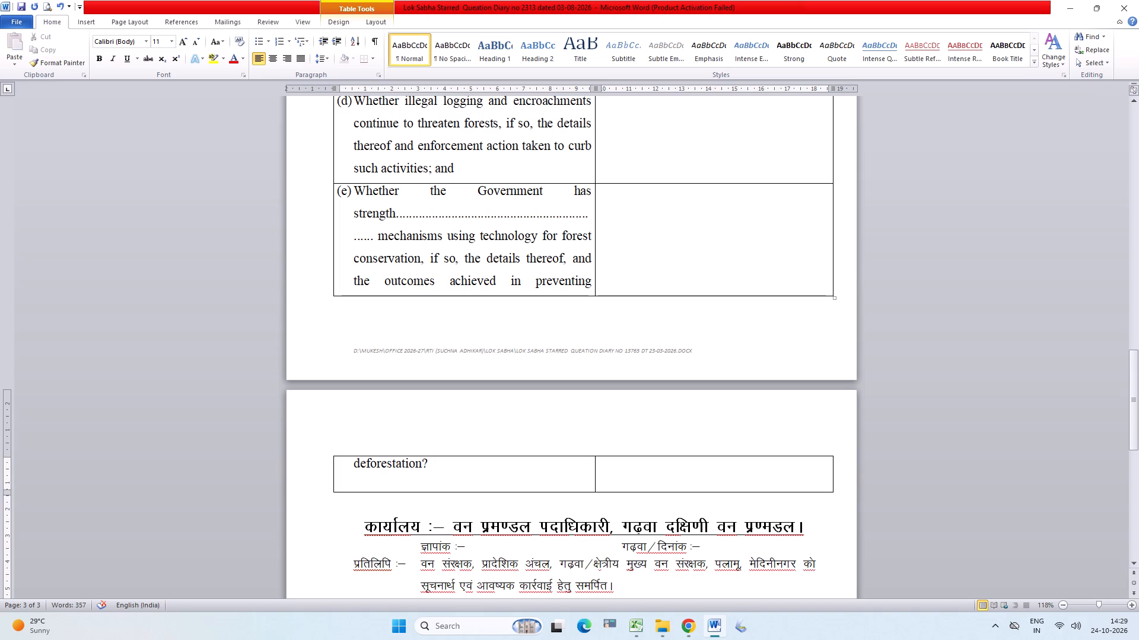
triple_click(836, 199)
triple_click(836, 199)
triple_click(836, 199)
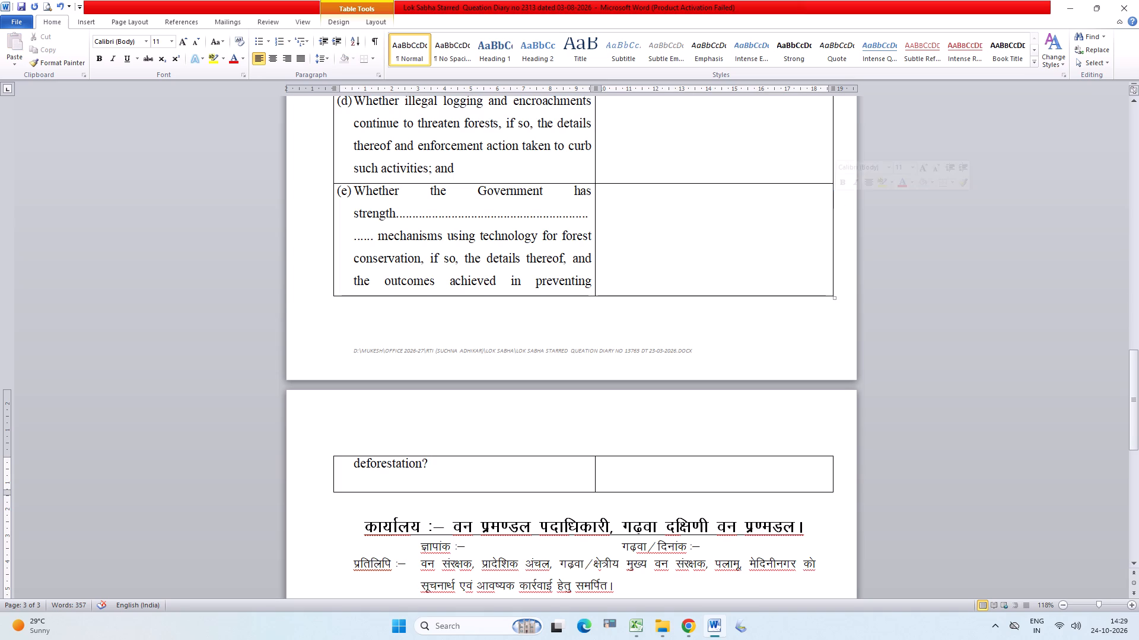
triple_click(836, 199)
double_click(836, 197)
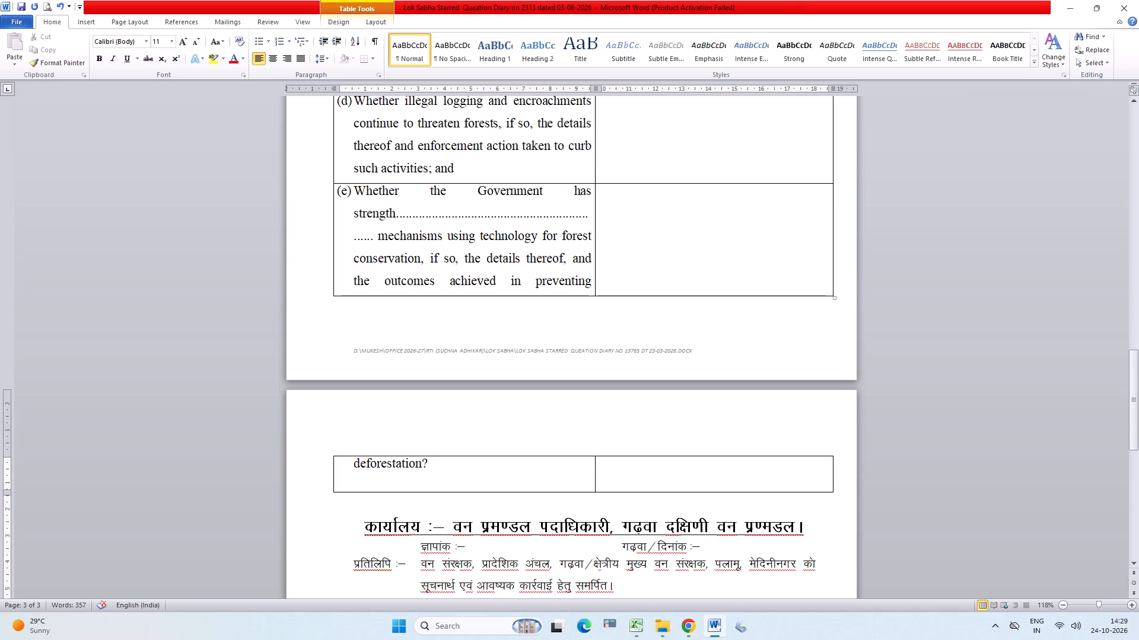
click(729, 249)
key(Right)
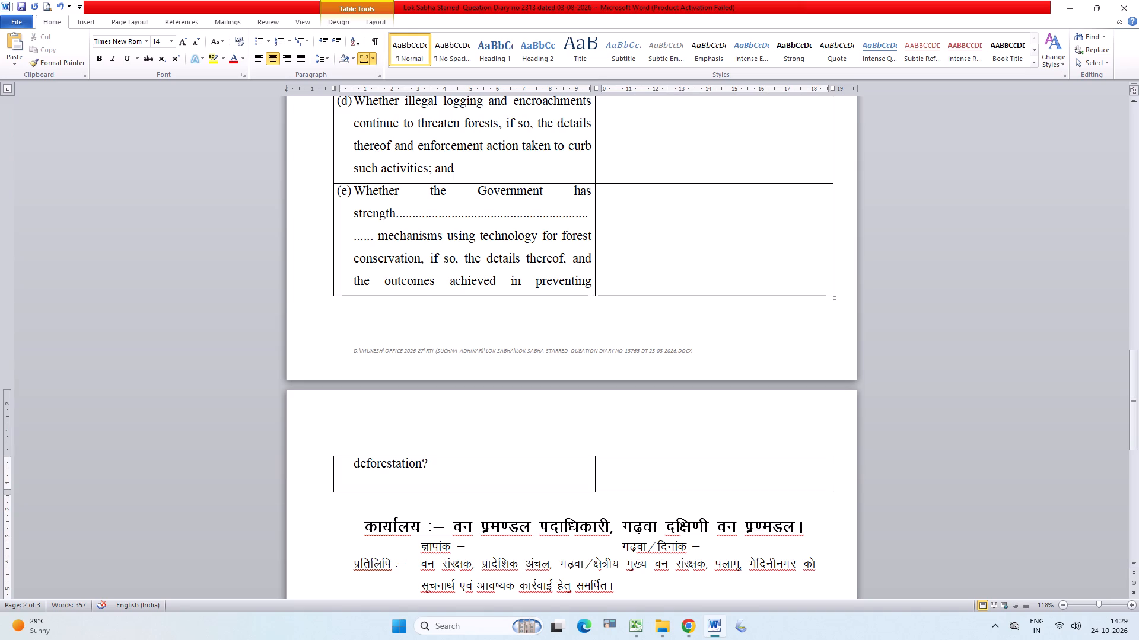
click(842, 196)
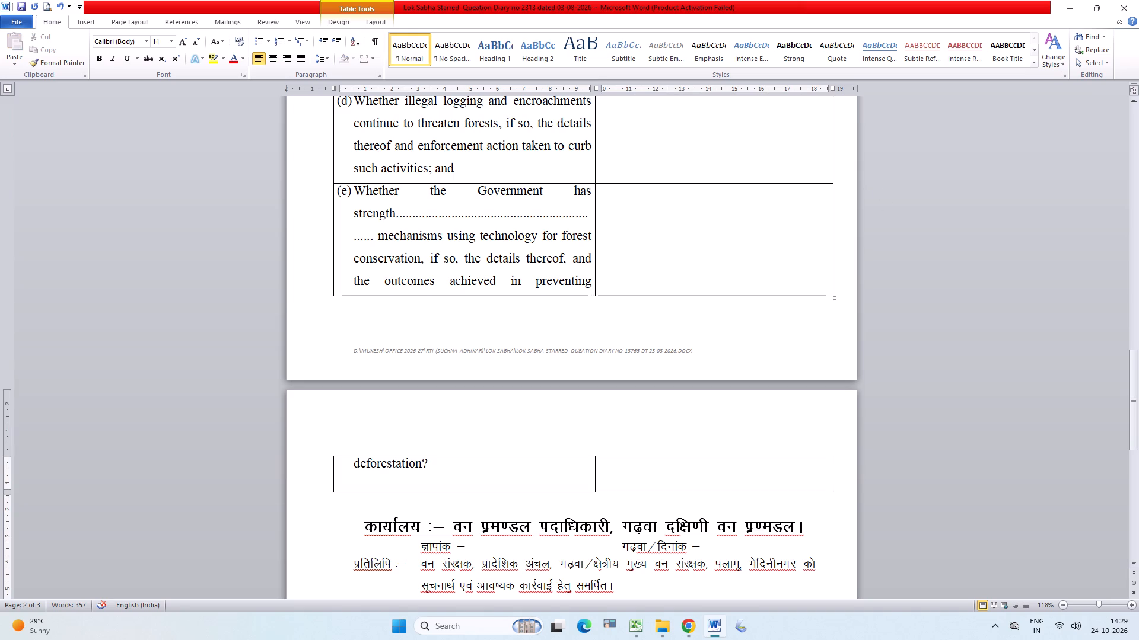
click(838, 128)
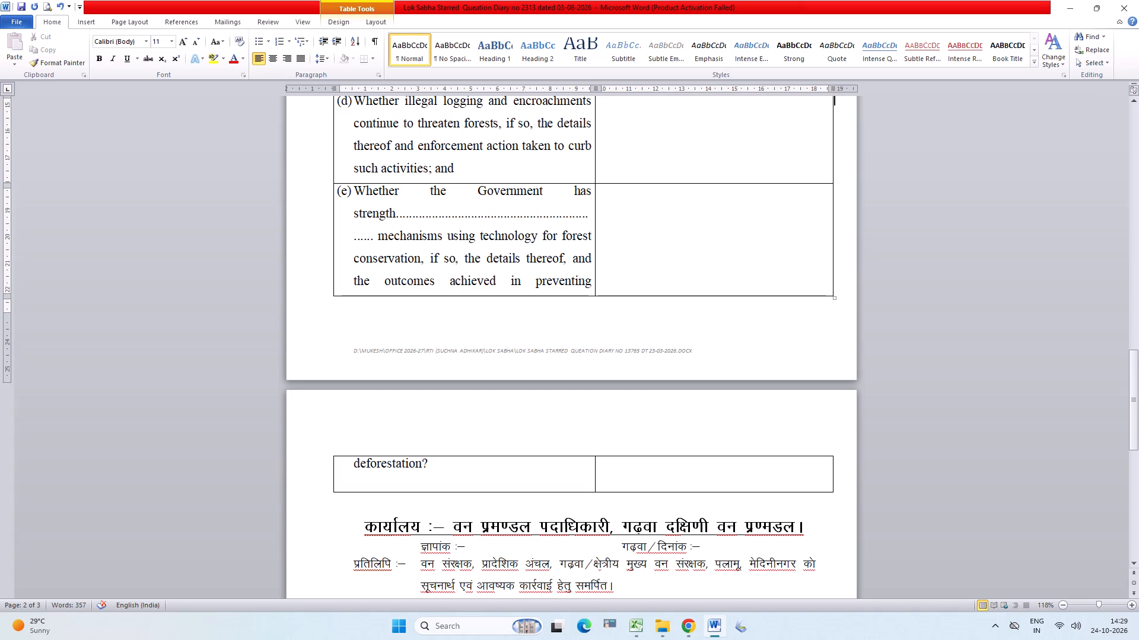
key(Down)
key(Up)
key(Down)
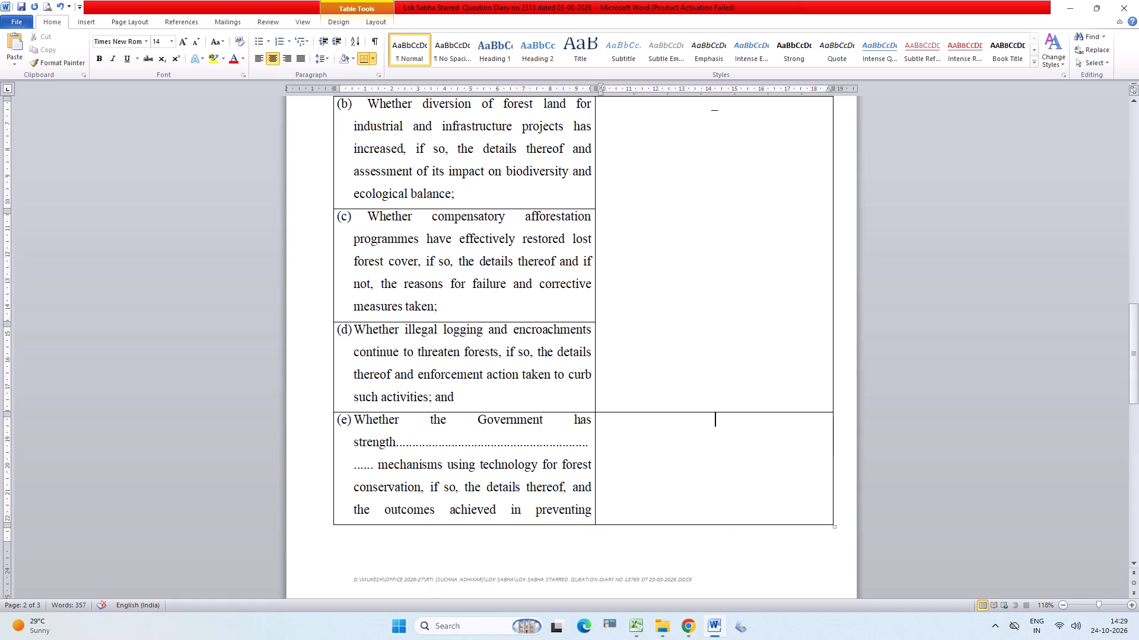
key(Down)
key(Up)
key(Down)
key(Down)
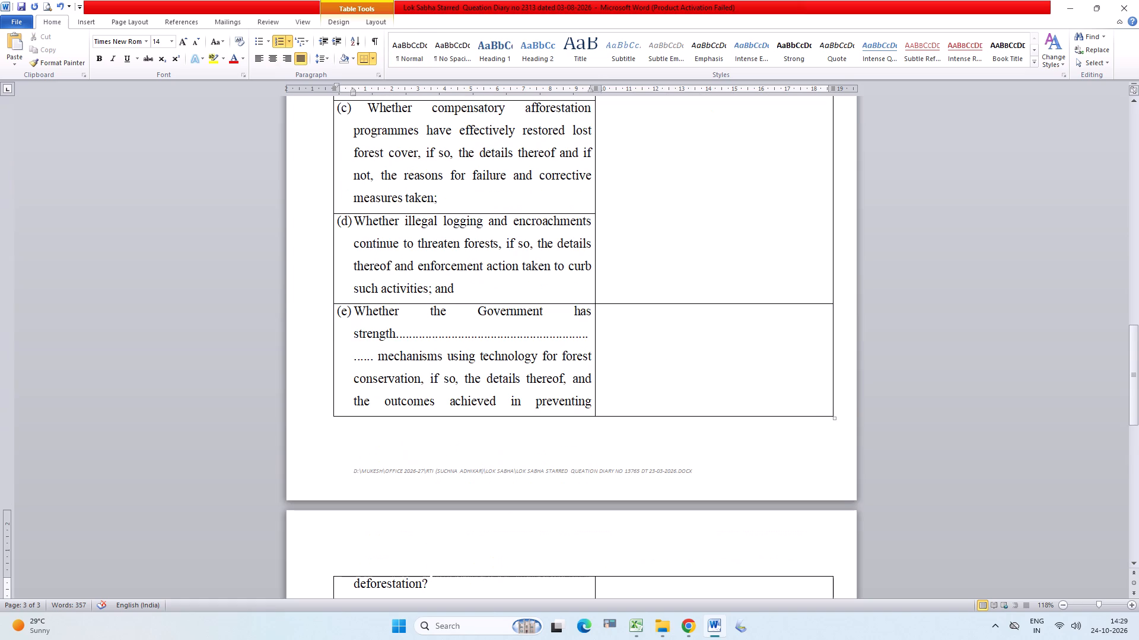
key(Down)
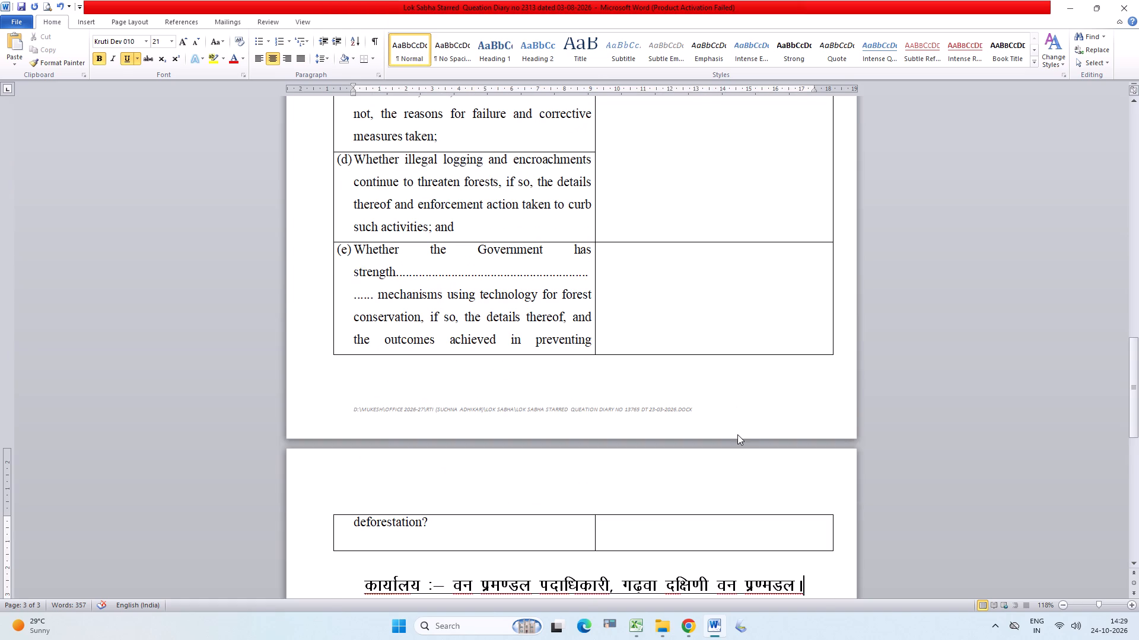
Insert new lettered rows (f) and (g) at the end of the table, below deforestation question (e).
drag(764, 296, 801, 525)
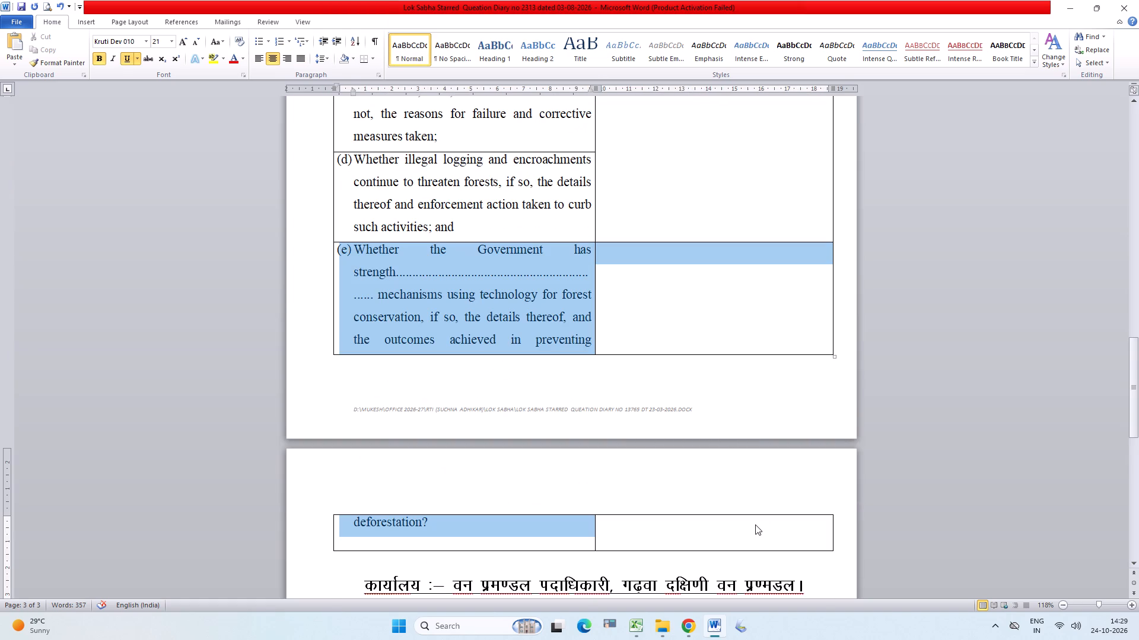
right_click(755, 524)
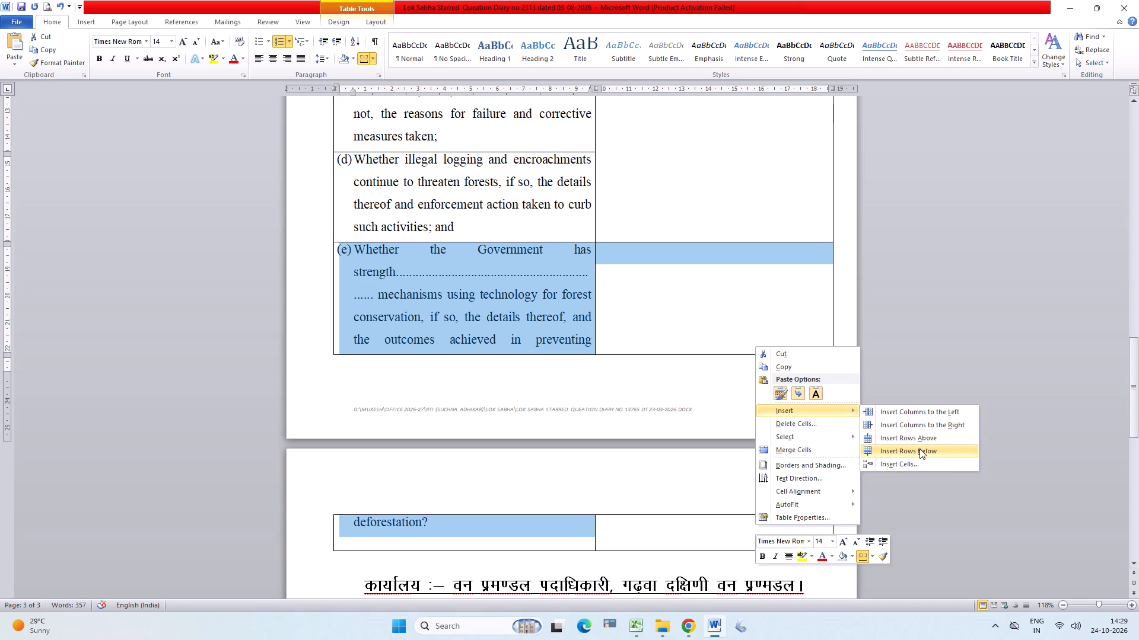
click(920, 449)
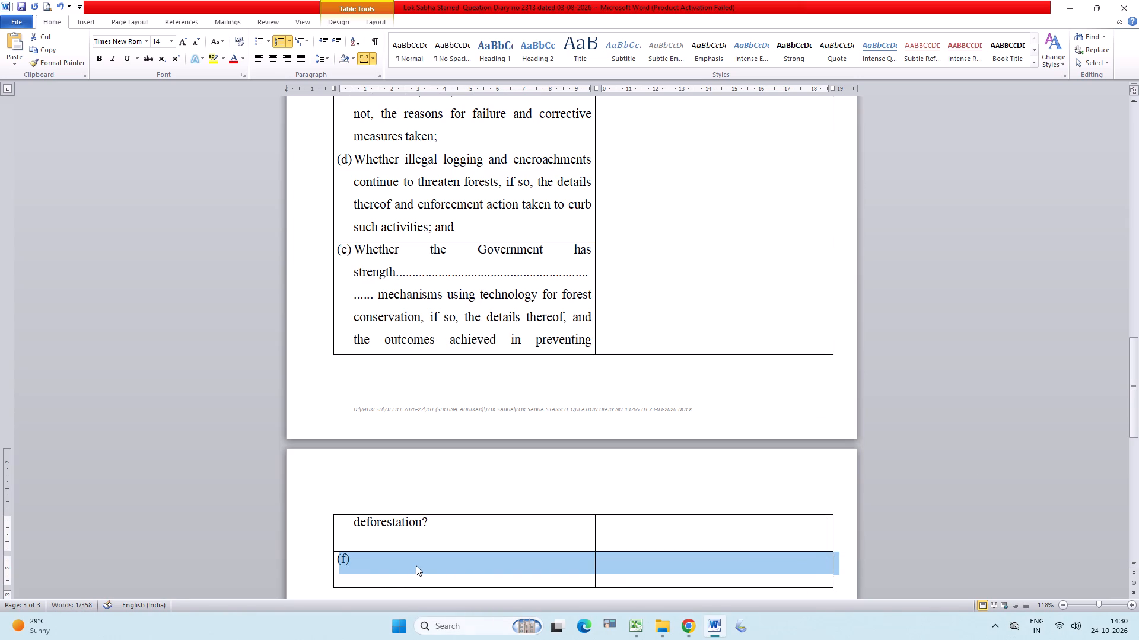
click(838, 563)
key(Return)
click(837, 563)
key(Return)
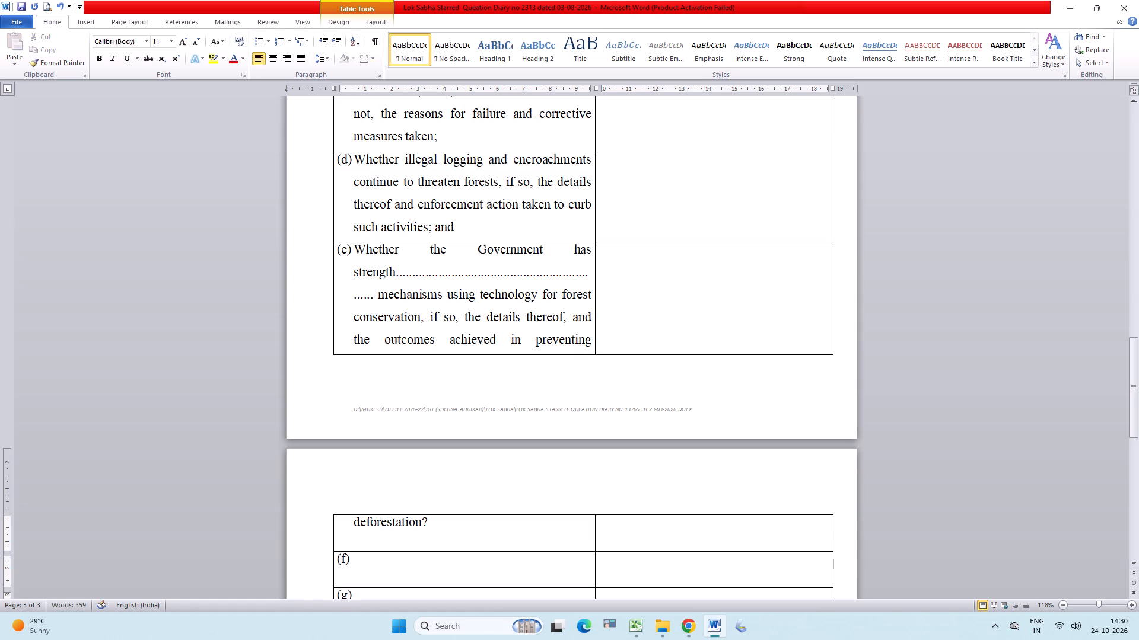
Add more lettered rows below (g) at the end of the table, continuing the lettering from (h) to (l).
click(837, 563)
key(Return)
click(837, 563)
key(Return)
double_click(837, 563)
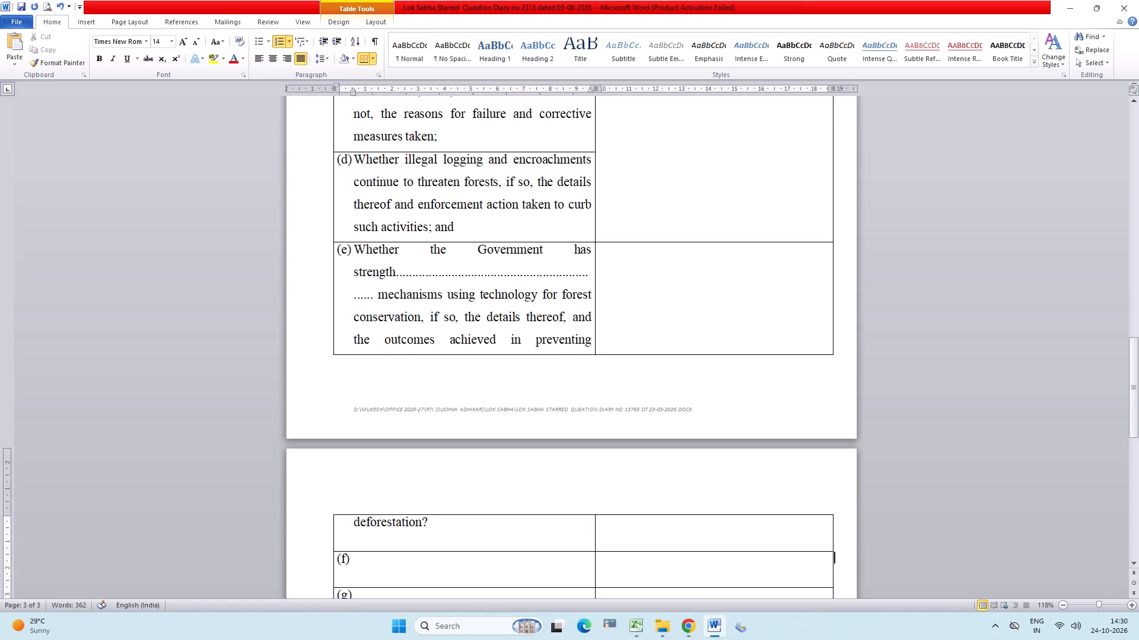
key(Return)
click(837, 563)
key(Return)
scroll(837, 563, down, 1)
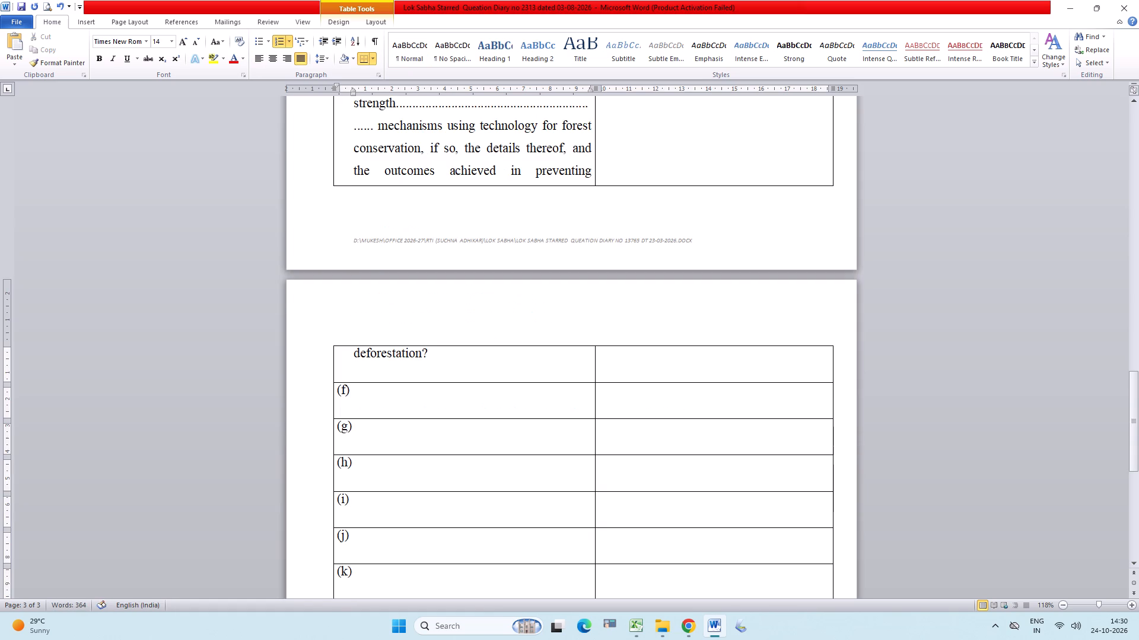
scroll(791, 556, down, 1)
scroll(782, 545, up, 1)
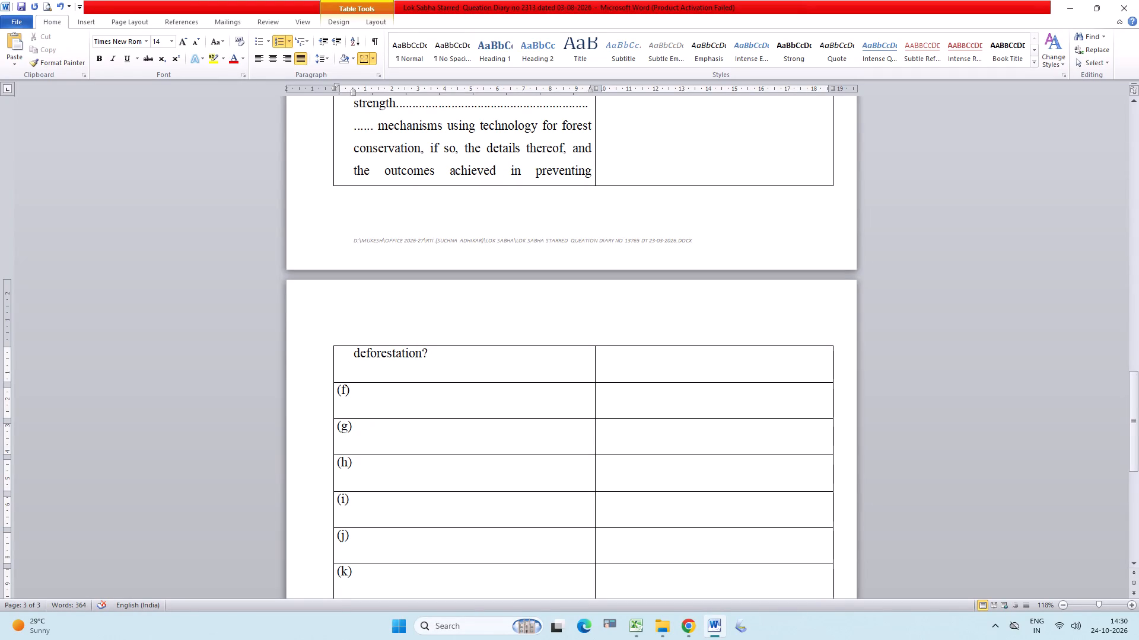
Merge the two cells of row (f), directly below the deforestation question (e), into one.
drag(342, 388, 529, 392)
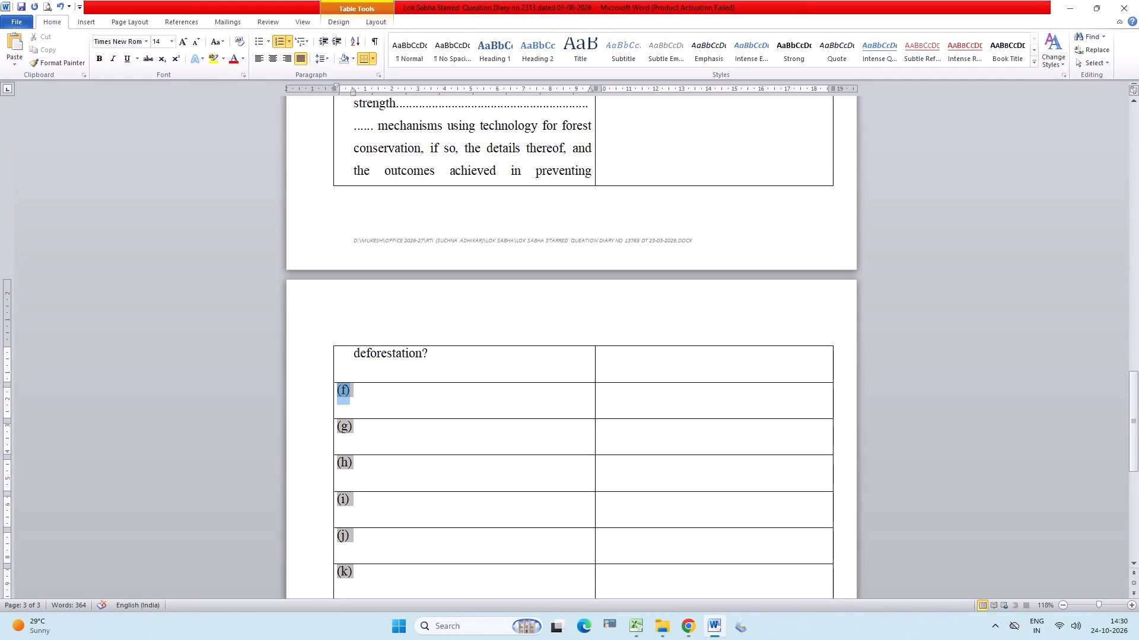
click(574, 411)
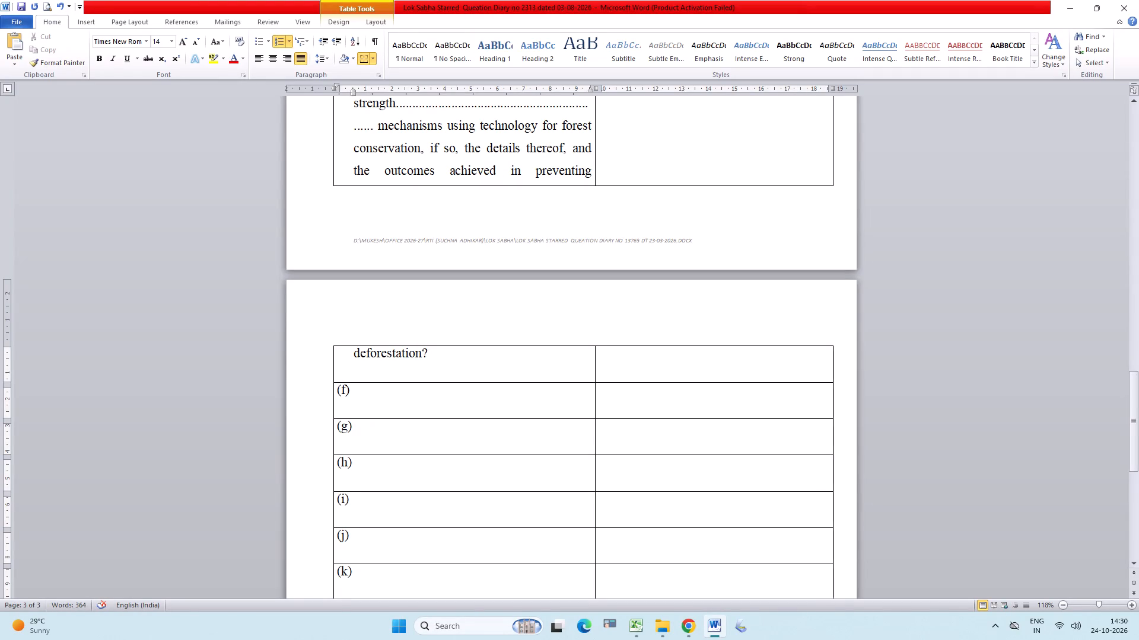
drag(379, 392, 755, 396)
right_click(666, 398)
click(716, 499)
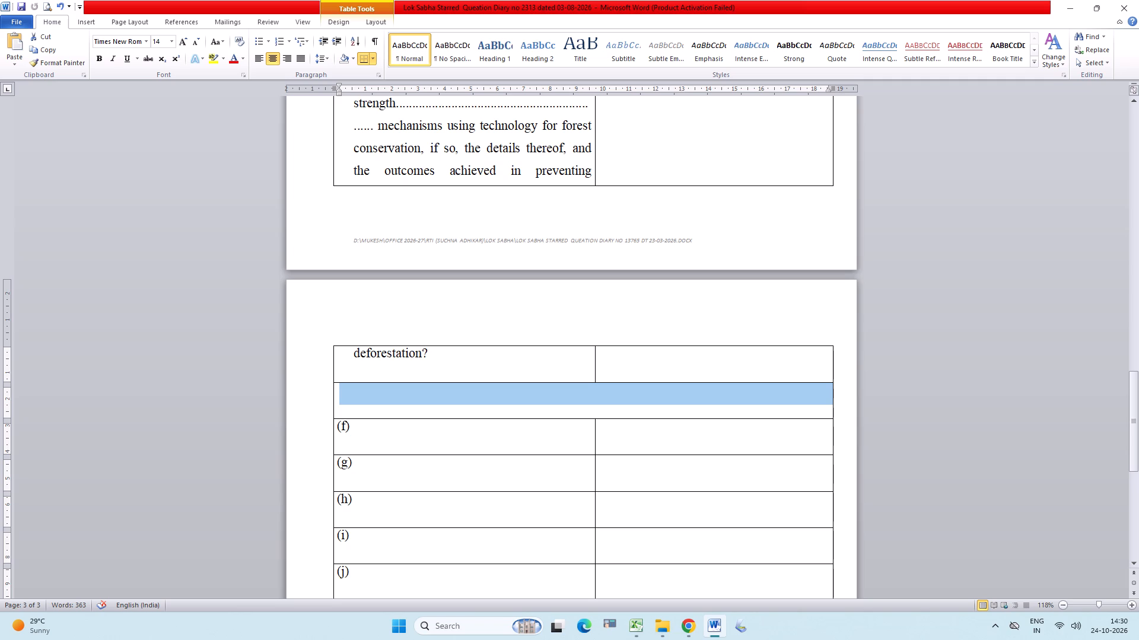
Enter the heading “Employability of Graduates from UP”, in double quotation marks, in the merged row, and save the document.
key(shift+quotedbl)
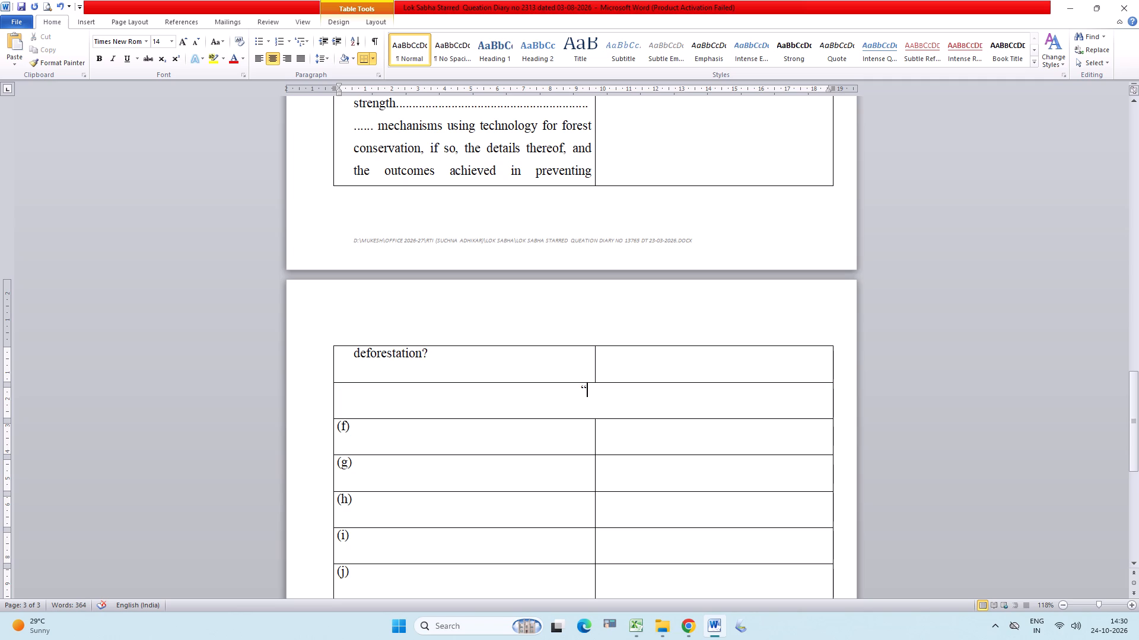
key(shift+e)
text(mp)
key(l)
text(oyability of Gar)
key(BackSpace)
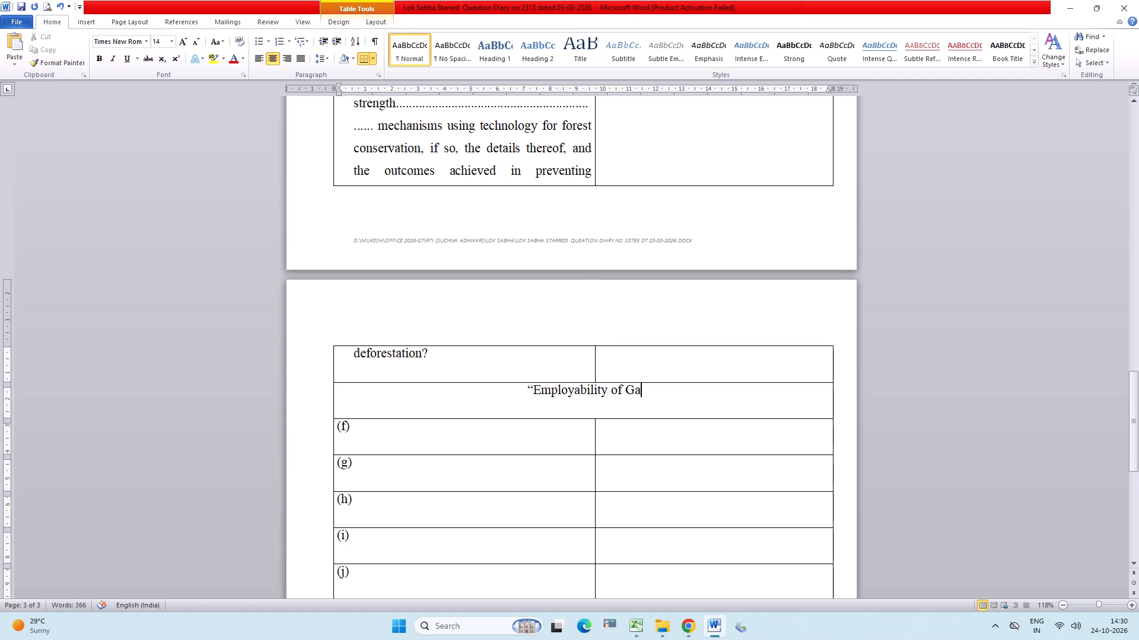
key(BackSpace)
text(radu)
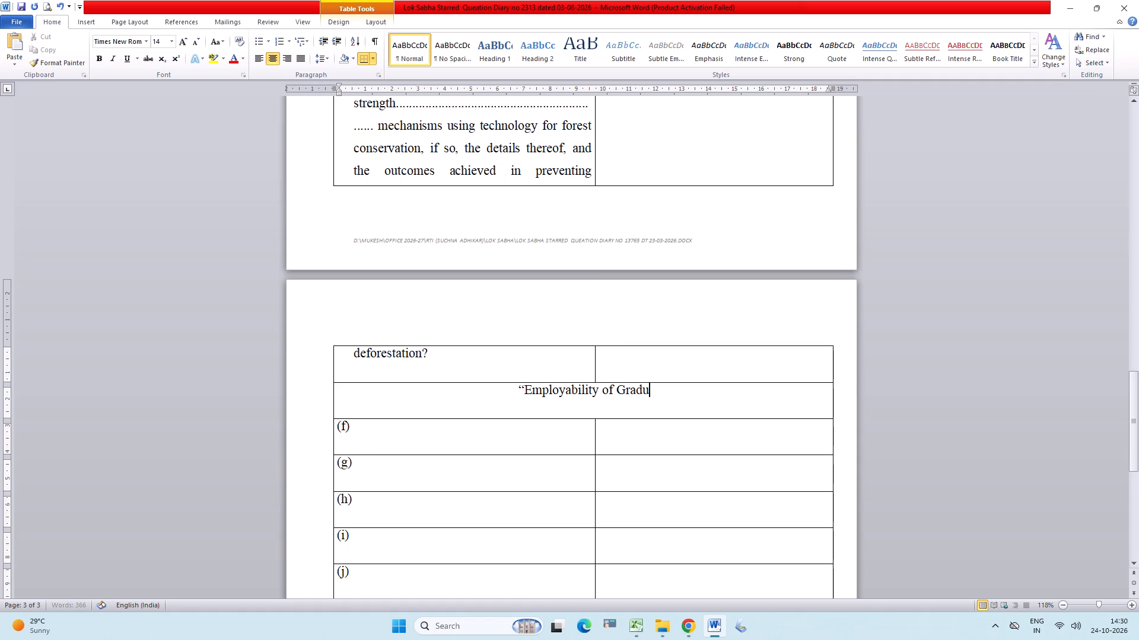
text(ates)
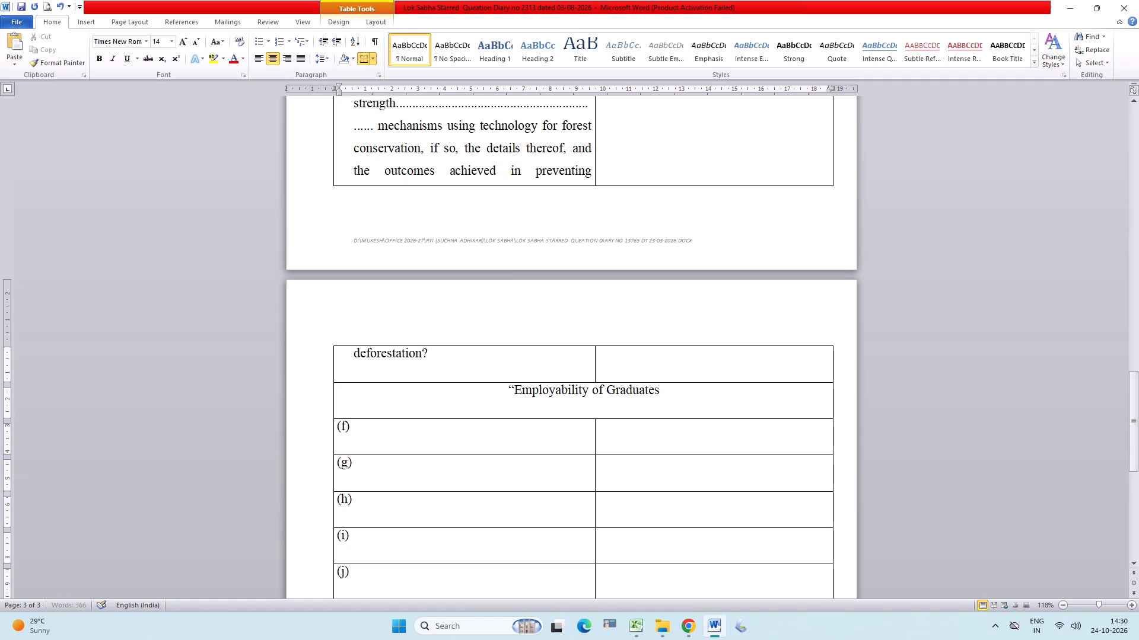
key(space)
text(for)
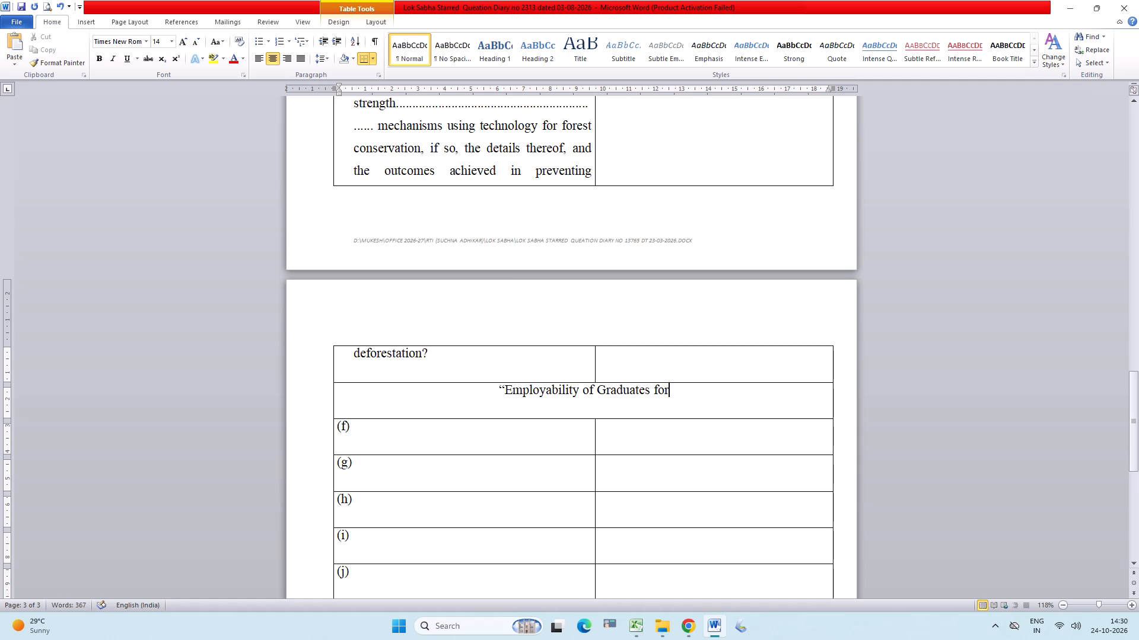
key(BackSpace)
key(BackSpace)
text(rom UP)
key(shift+quotedbl)
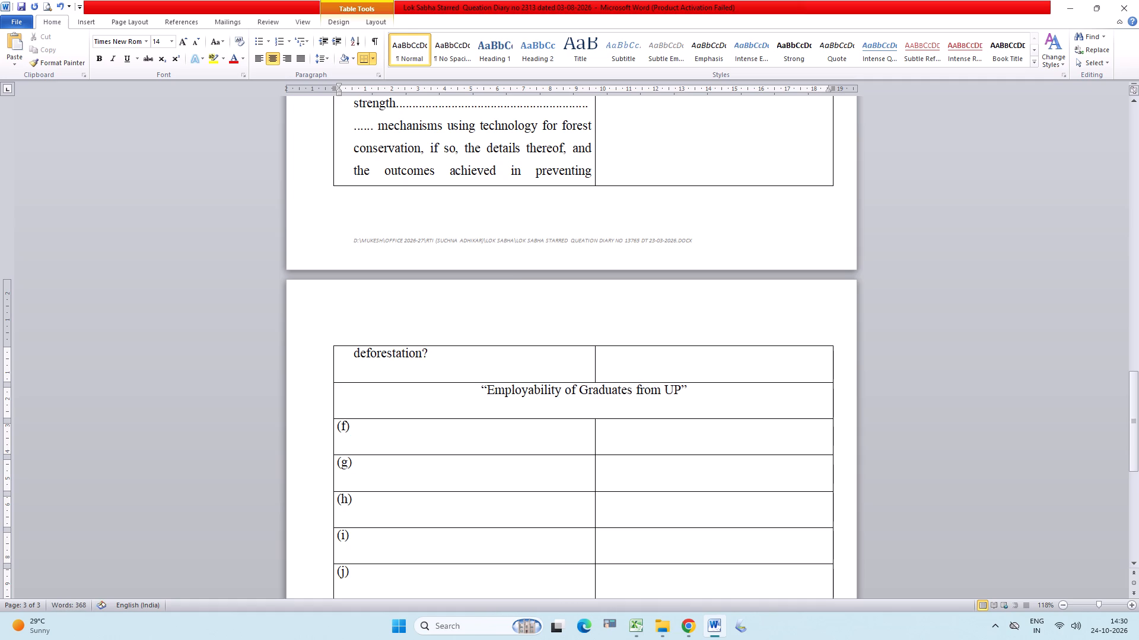
key(Down)
key(ctrl+s)
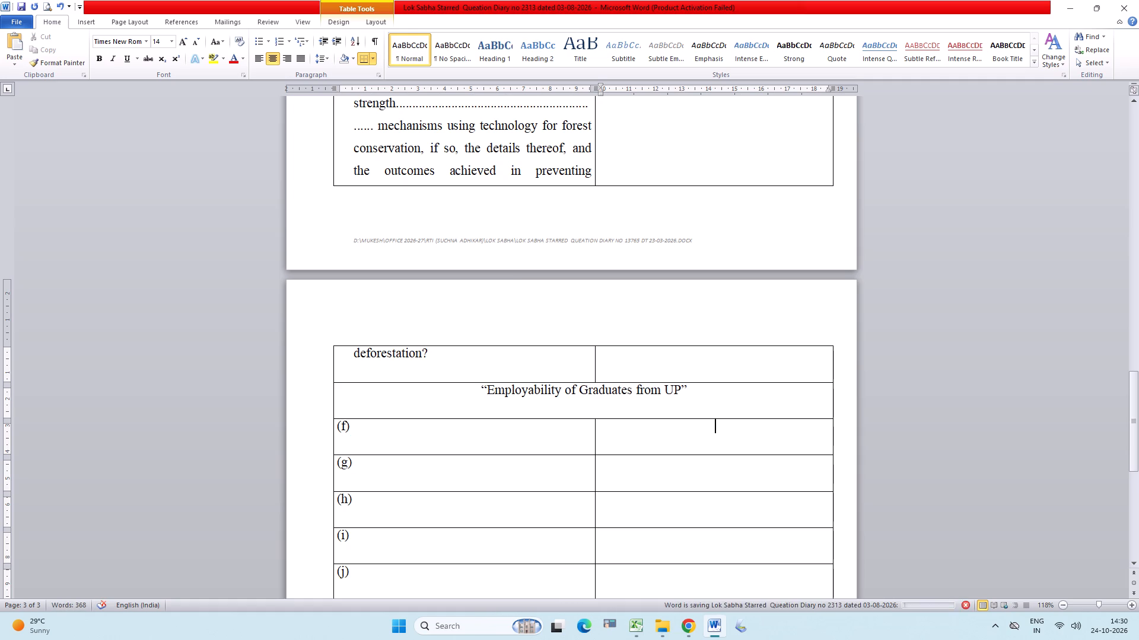
Restart the question lettering at (a) in the first row below the “Employability of Graduates from UP” heading.
click(345, 425)
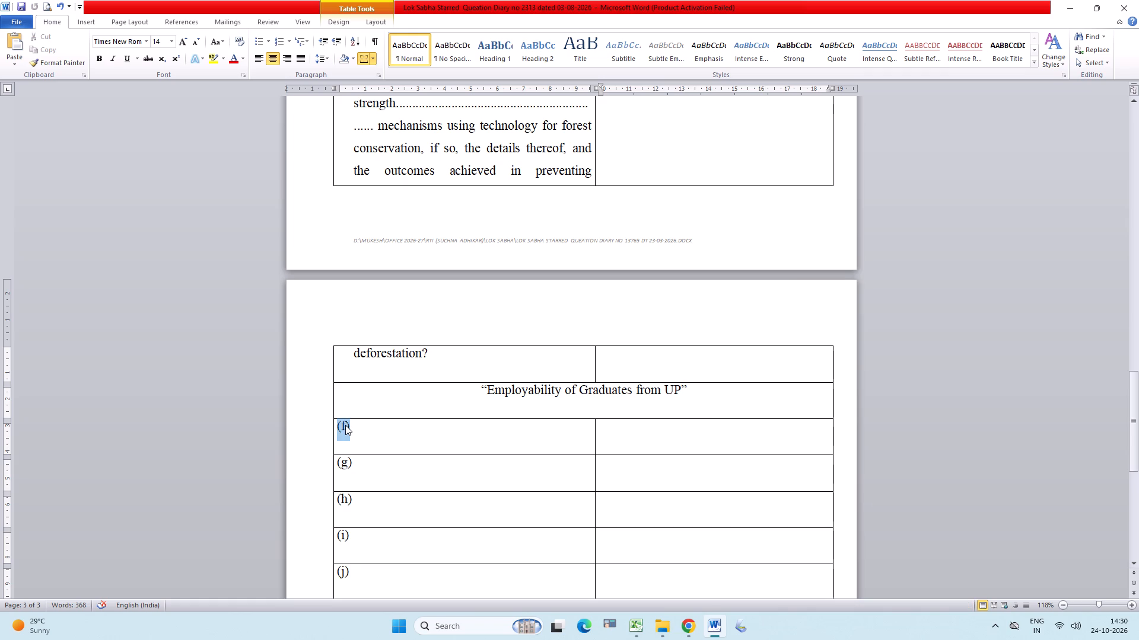
click(346, 425)
click(345, 431)
right_click(343, 429)
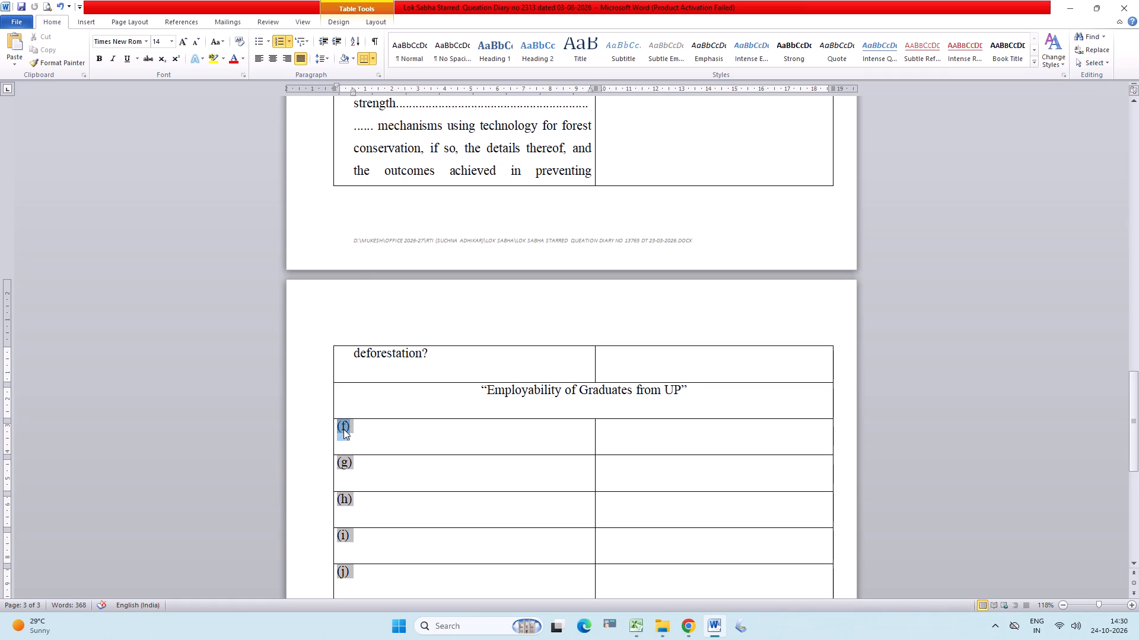
click(390, 218)
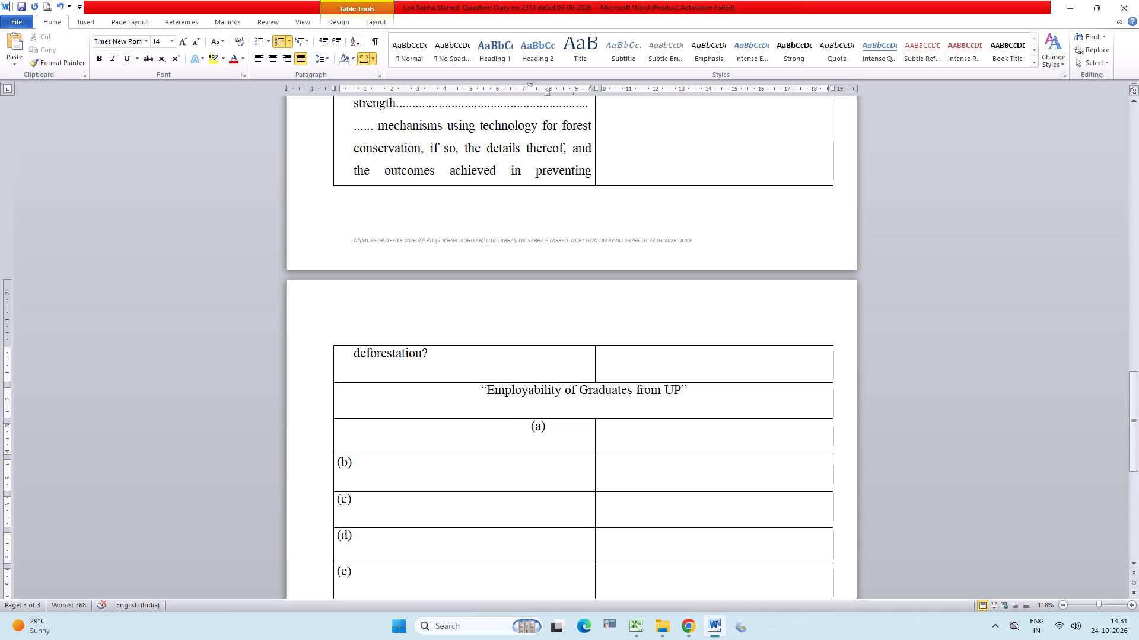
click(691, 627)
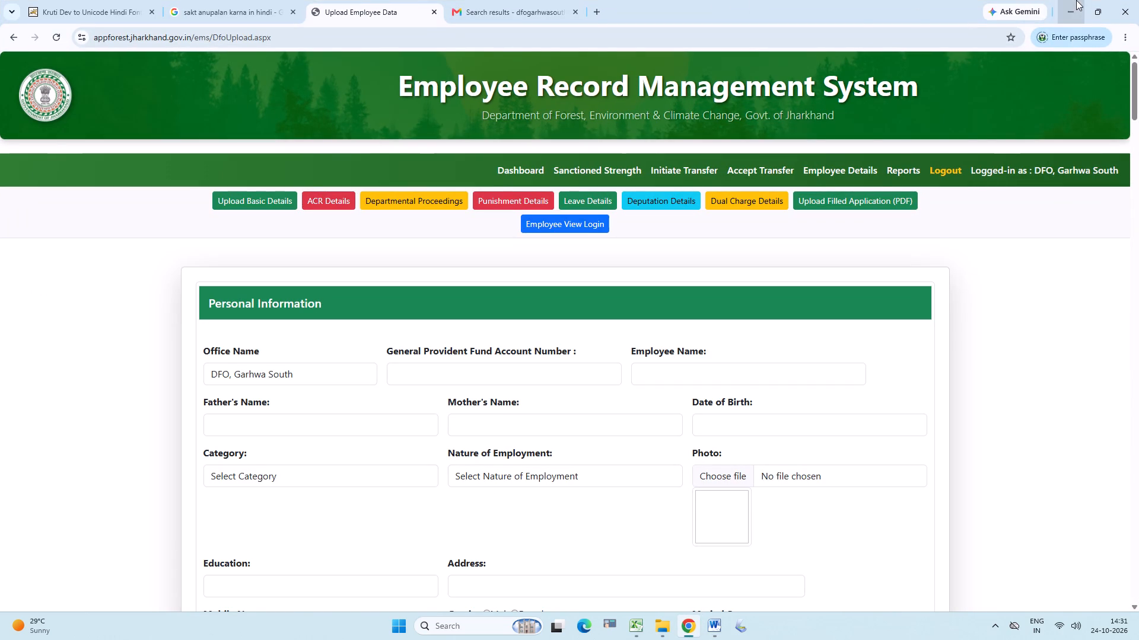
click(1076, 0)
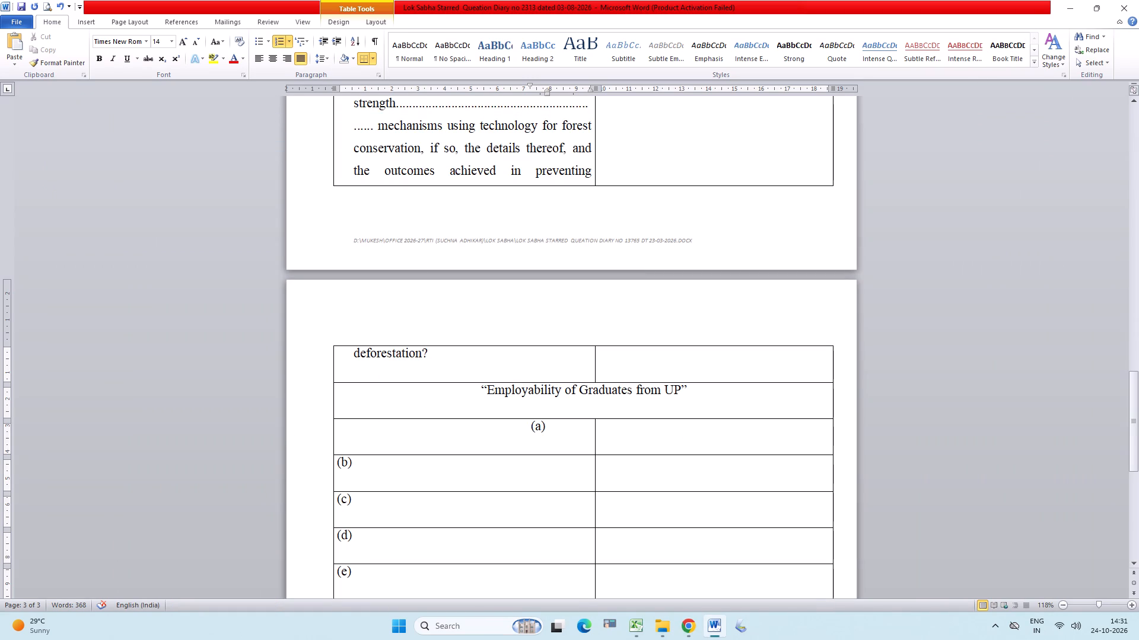
Apply left alignment to question (a) under the “Employability of Graduates from UP” heading.
click(259, 54)
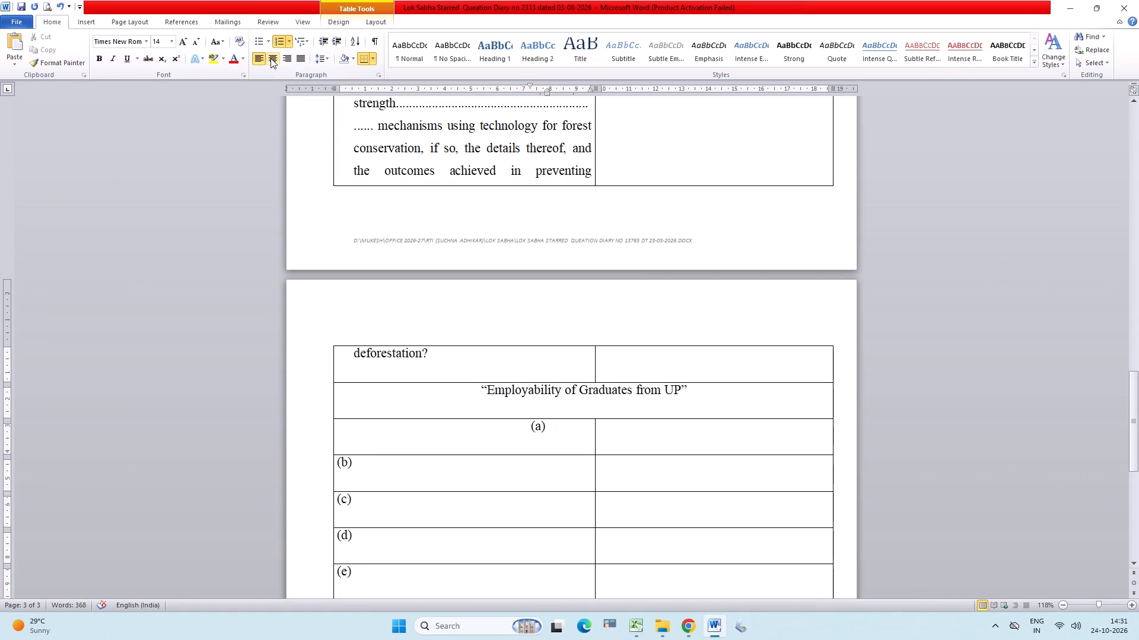
click(271, 57)
click(262, 60)
Enter the opening word “whether” in question (a) under the “Employability of Graduates from UP” heading.
text(wh)
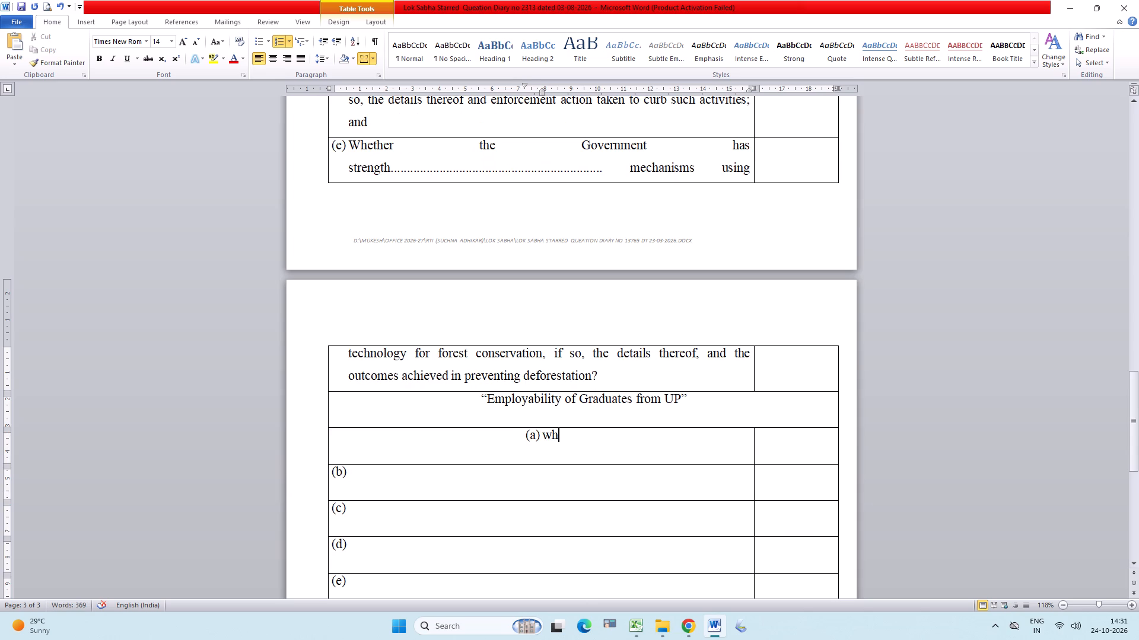
key(e)
text(ther)
key(space)
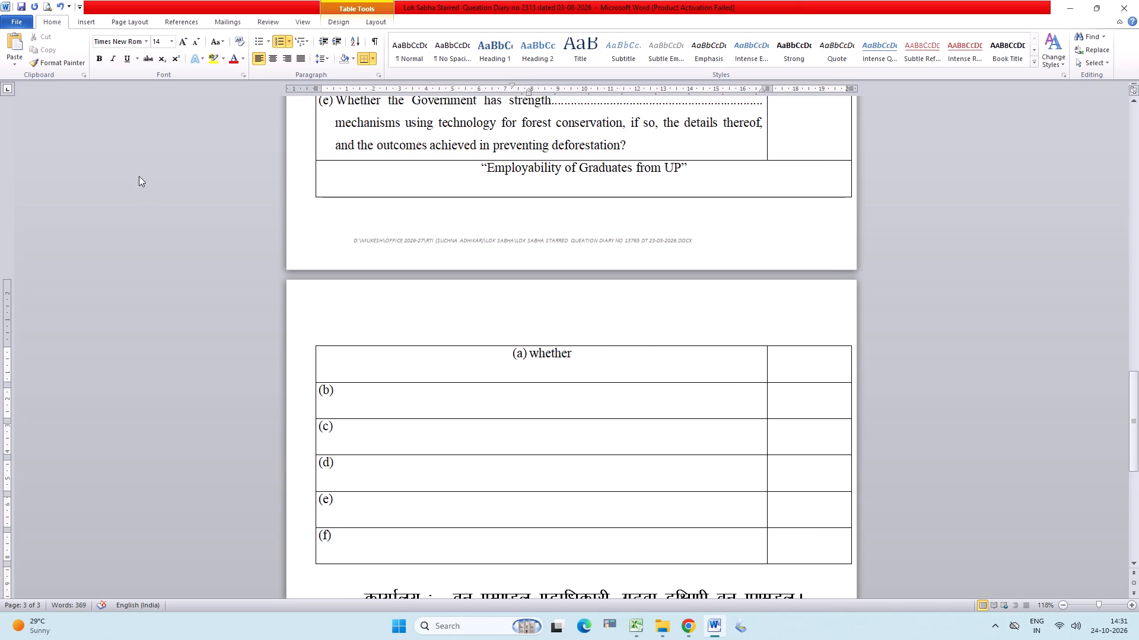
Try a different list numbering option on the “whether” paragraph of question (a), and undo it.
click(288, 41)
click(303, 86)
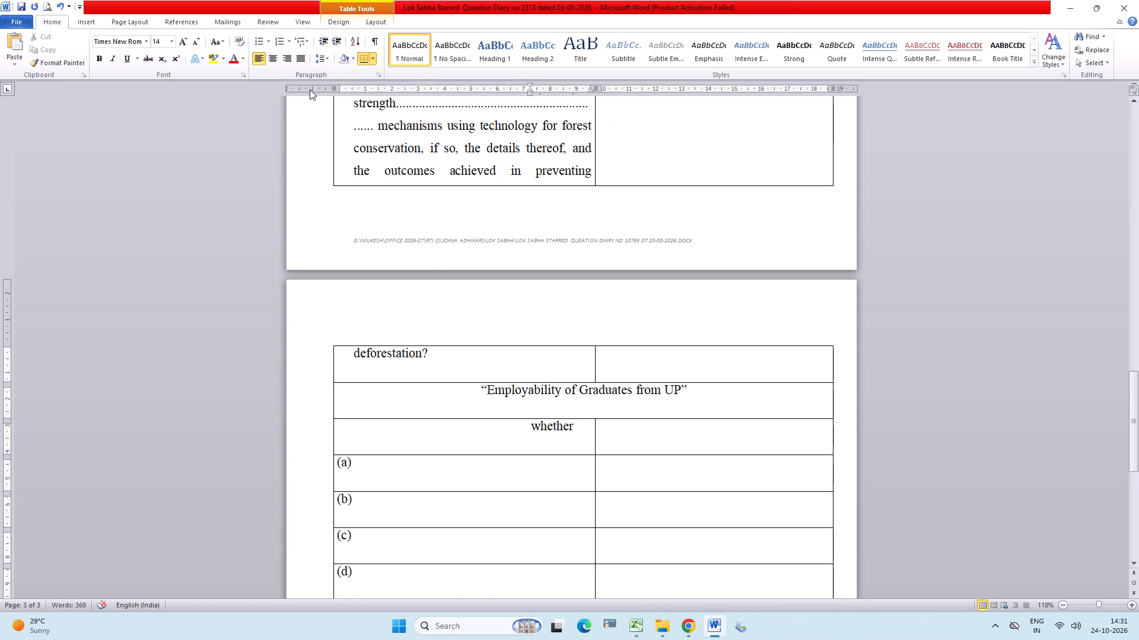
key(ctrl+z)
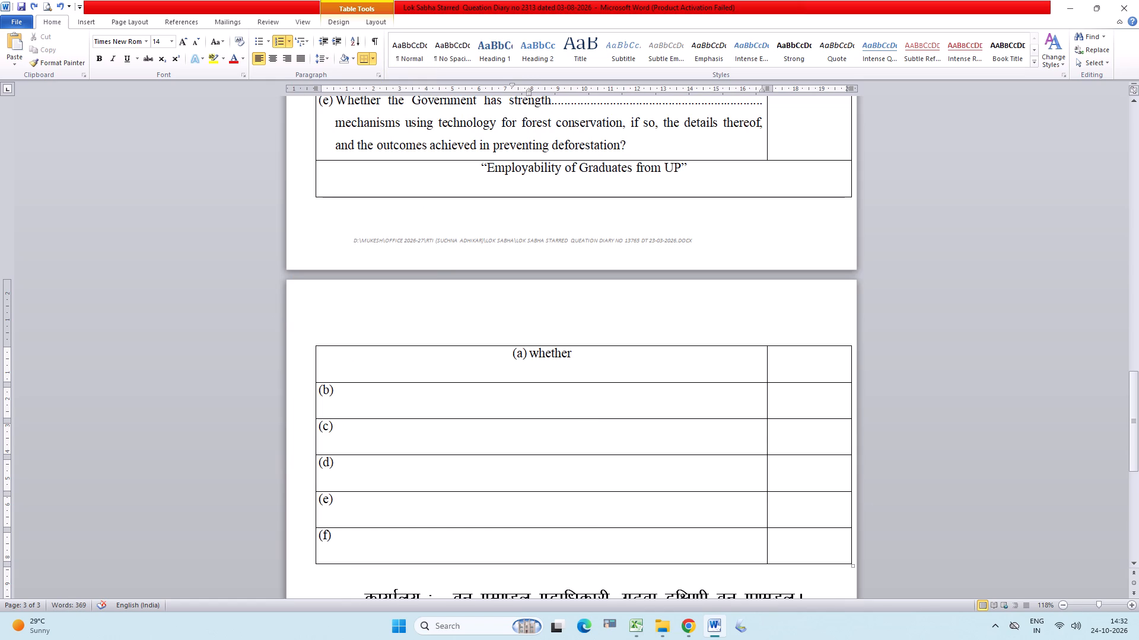
Adjust the hanging and first-line indents of question (b), shifting its letter slightly inward.
click(332, 387)
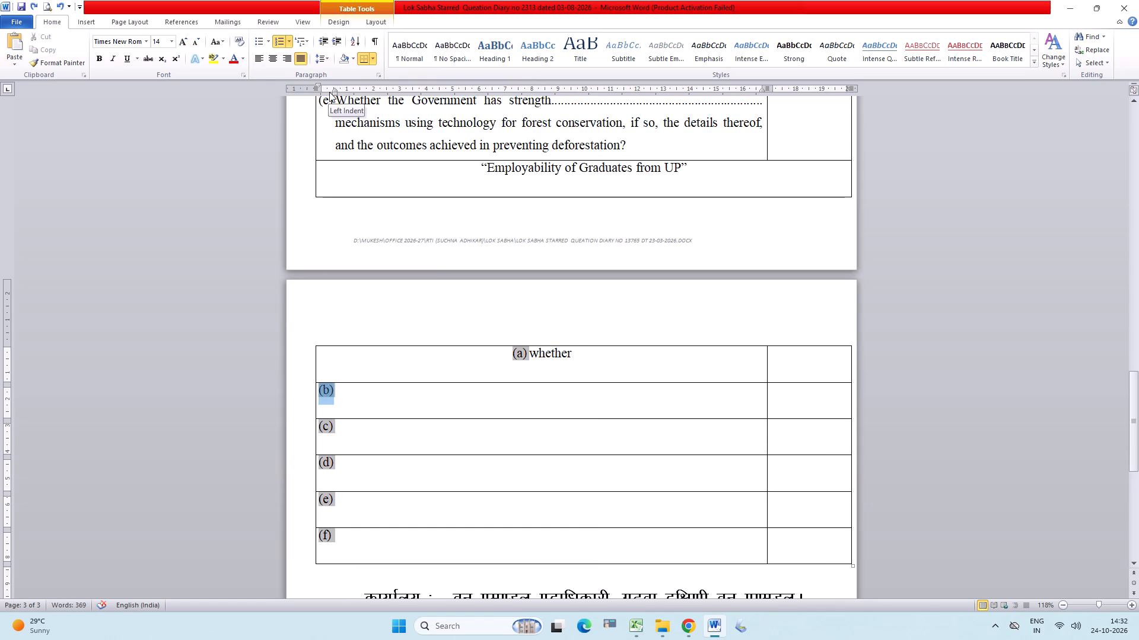
drag(336, 92, 348, 95)
drag(331, 83, 323, 91)
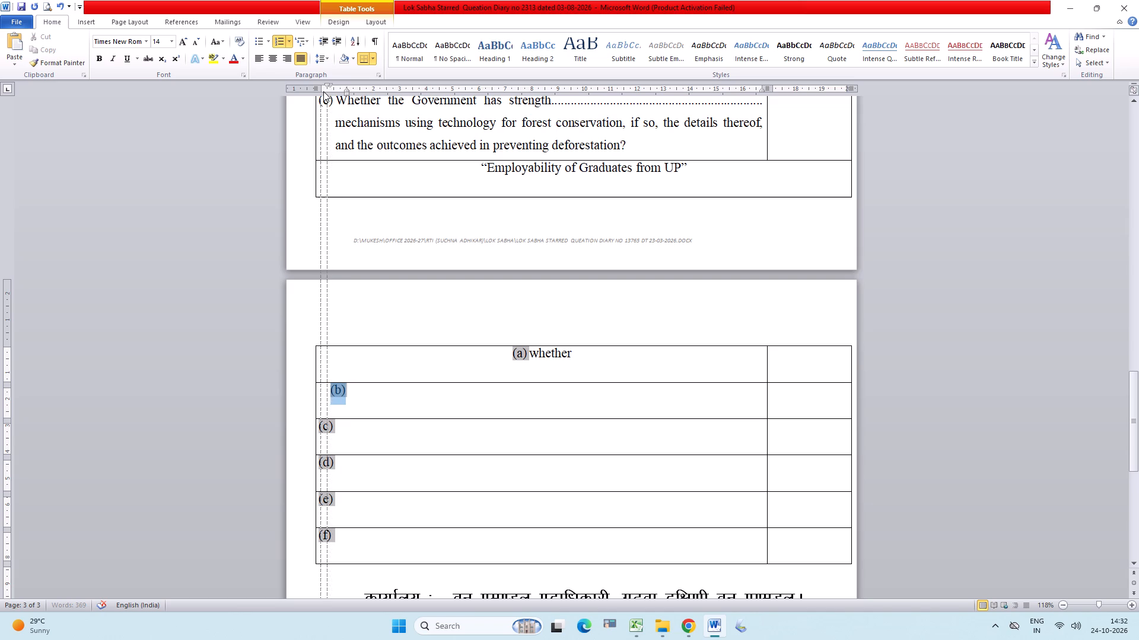
drag(323, 91, 323, 91)
Remove the letter (a) and the large indent from the “whether” paragraph so it starts at the cell's left edge.
click(520, 357)
click(510, 351)
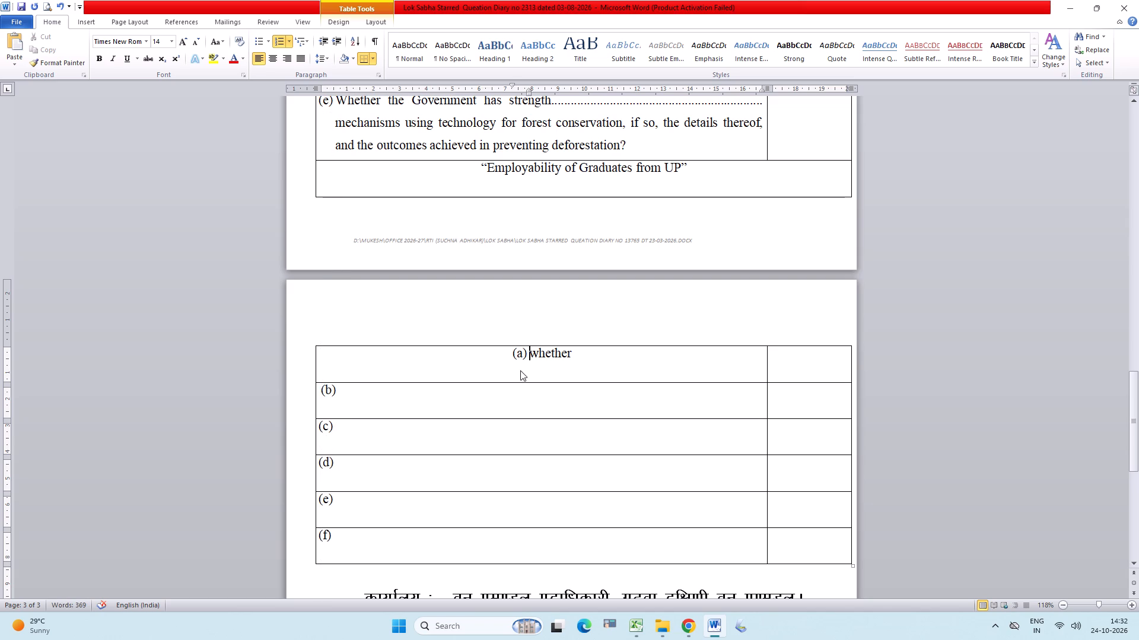
key(BackSpace)
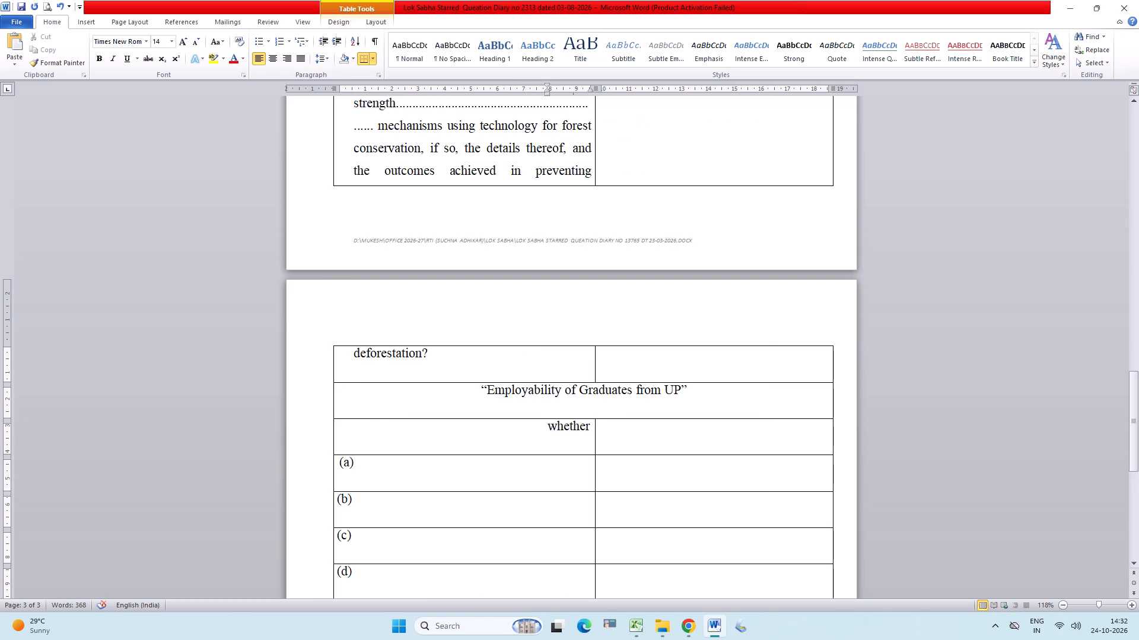
key(BackSpace)
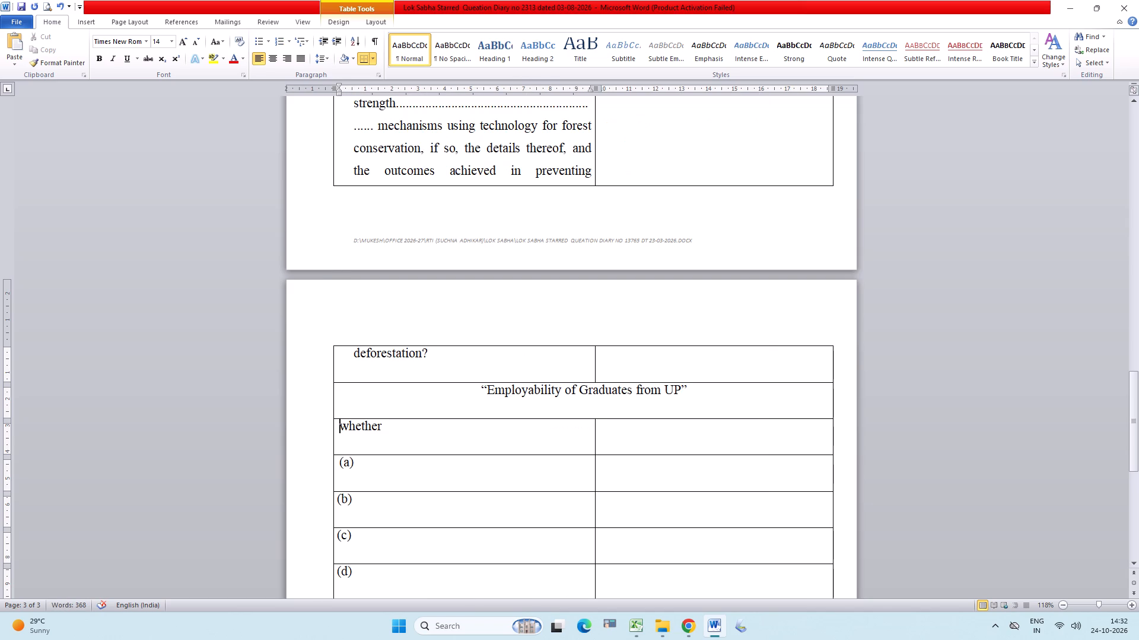
Move the word “whether” from the unlettered row into the row directly below, now lettered (a).
key(shift+Right)
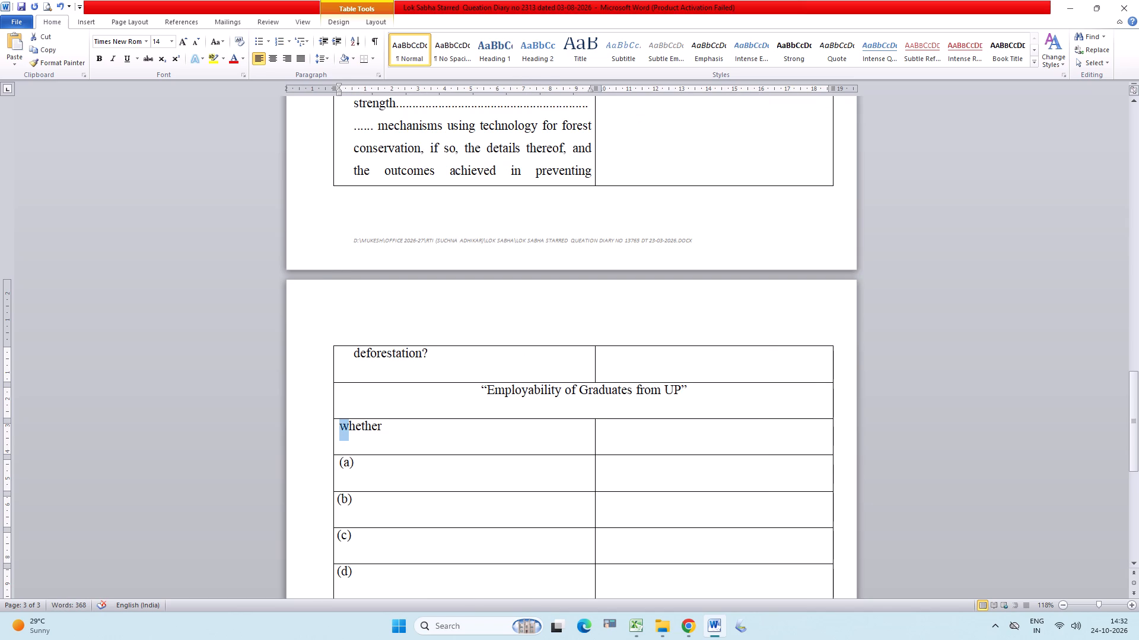
key(shift+Right)
key(shift+Right)
key(shift+Right)
key(shift+Right)
key(shift+Right)
key(shift+Right)
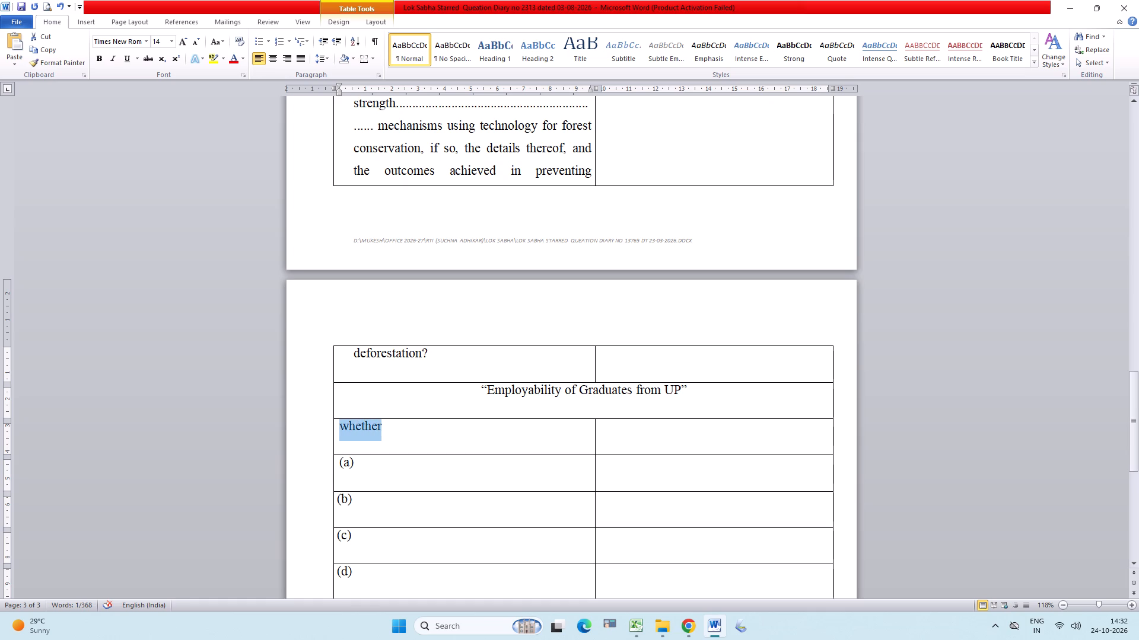
key(ctrl+x)
key(Down)
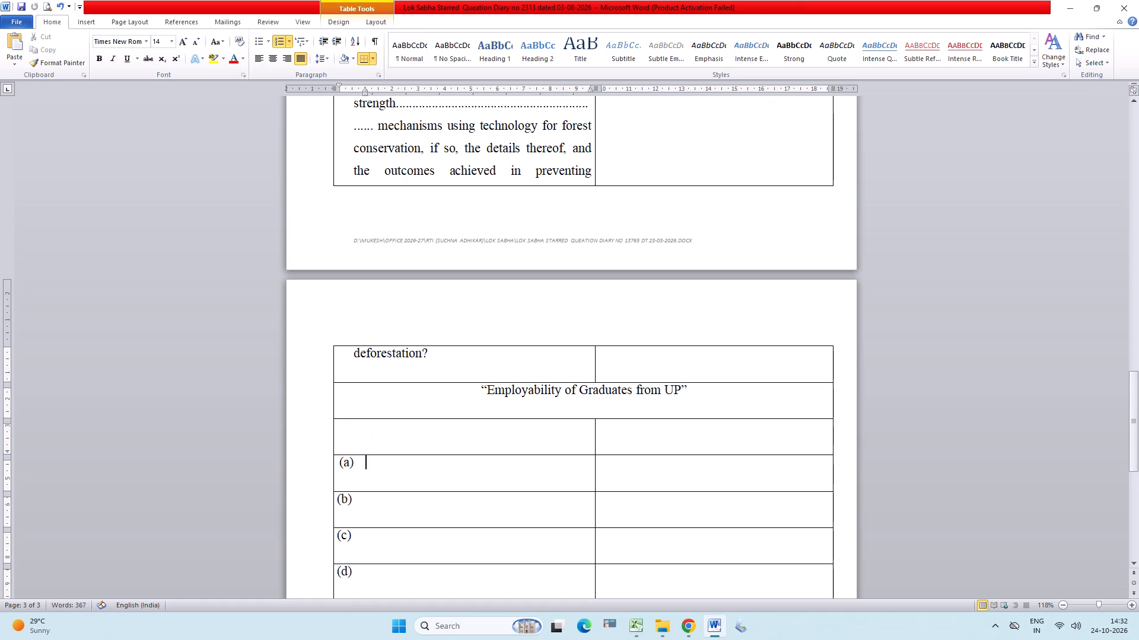
key(ctrl+v)
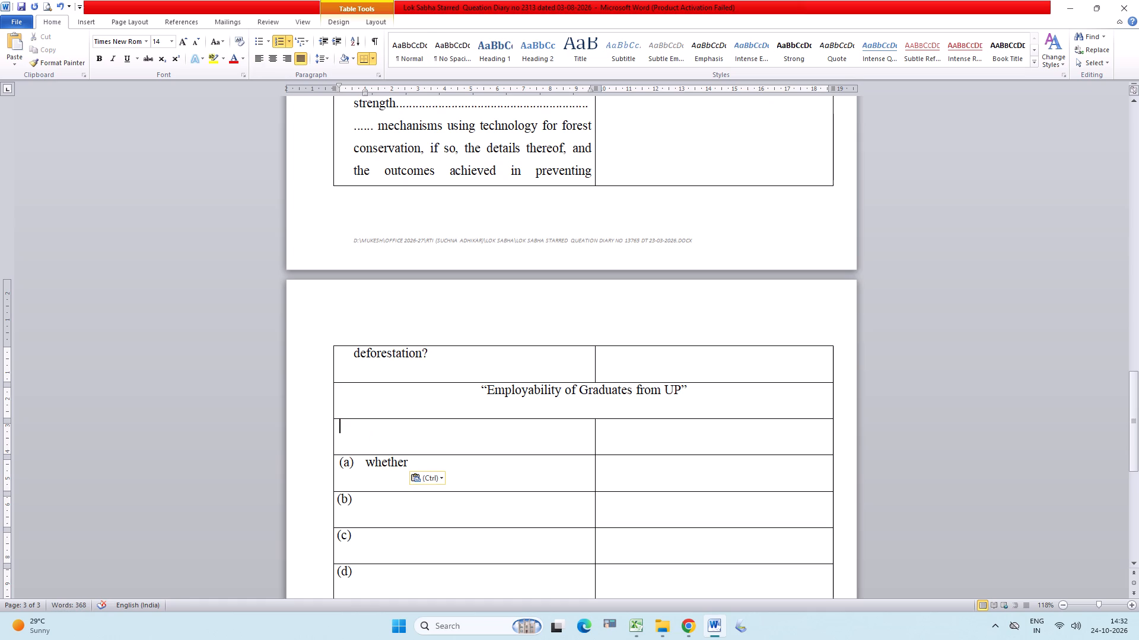
Delete the empty unlettered row between the “Employability of Graduates from UP” heading and question (a).
key(Up)
key(shift+Right)
key(shift+Right)
key(BackSpace)
key(Return)
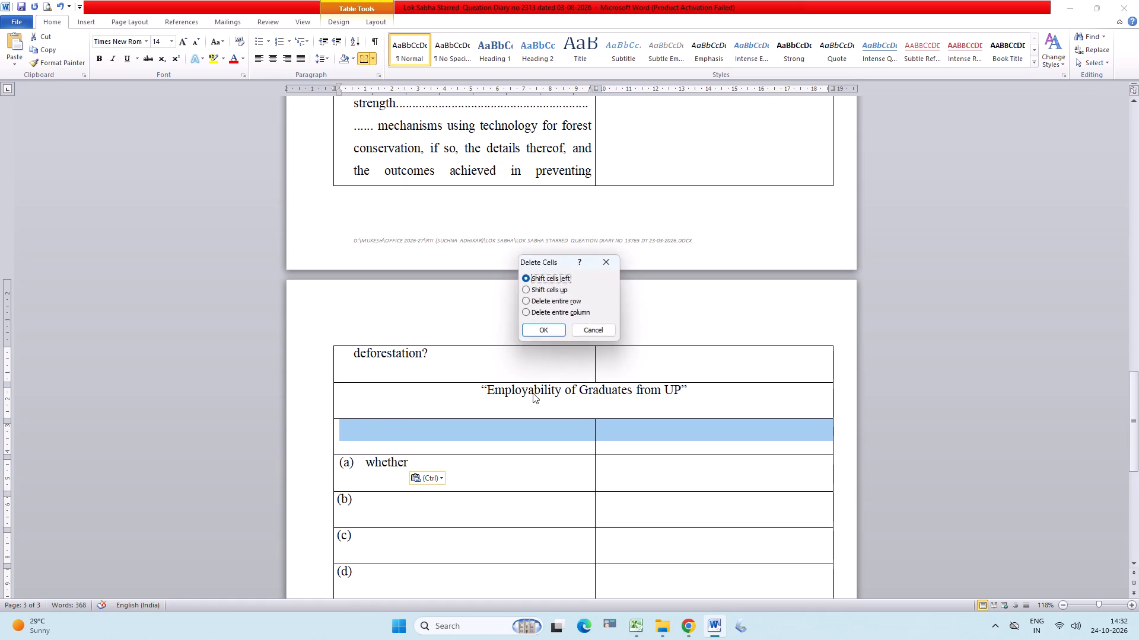
Continue question (a) after “whether” with “the Government has” followed by a dotted blank of 17 periods.
key(ctrl+Right)
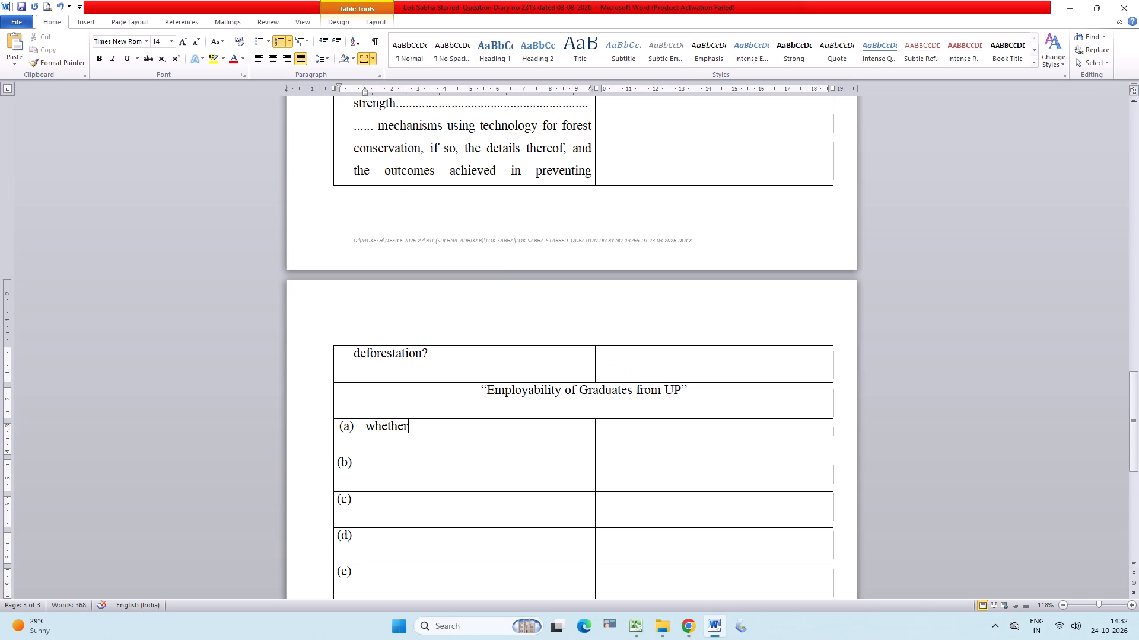
key(space)
text(the)
key(space)
text(Govern)
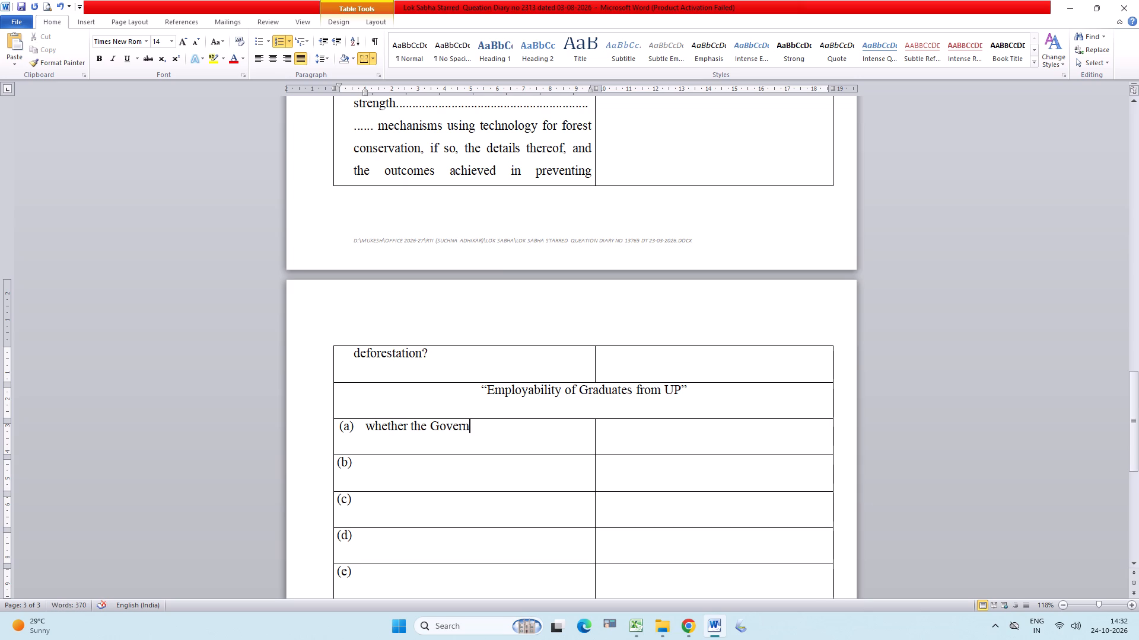
text(ment hs)
key(BackSpace)
text(as)
key(space)
key(period)
key(period)
key(period)
key(period)
key(period)
key(period)
key(period)
key(period)
key(period)
key(period)
key(period)
key(period)
key(period)
key(period)
key(period)
key(period)
key(period)
key(space)
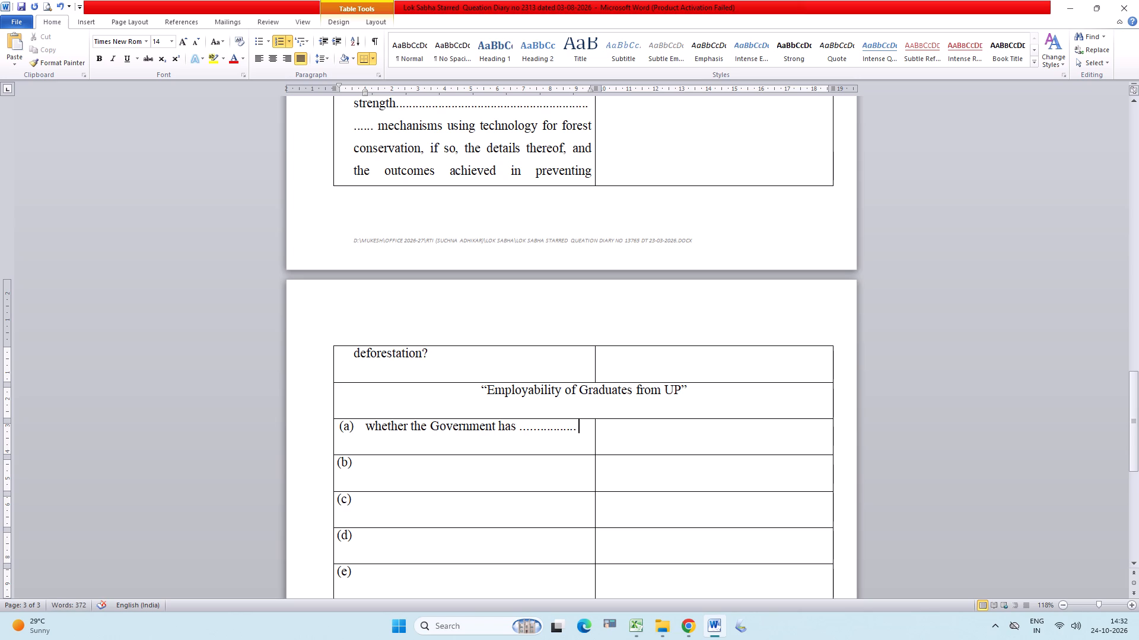
Add “any study to evaluate whether reduced” to question (a), followed by a dotted blank of 14 periods.
text(any study)
key(space)
text(to evaluate whe)
text(ther reduced)
key(space)
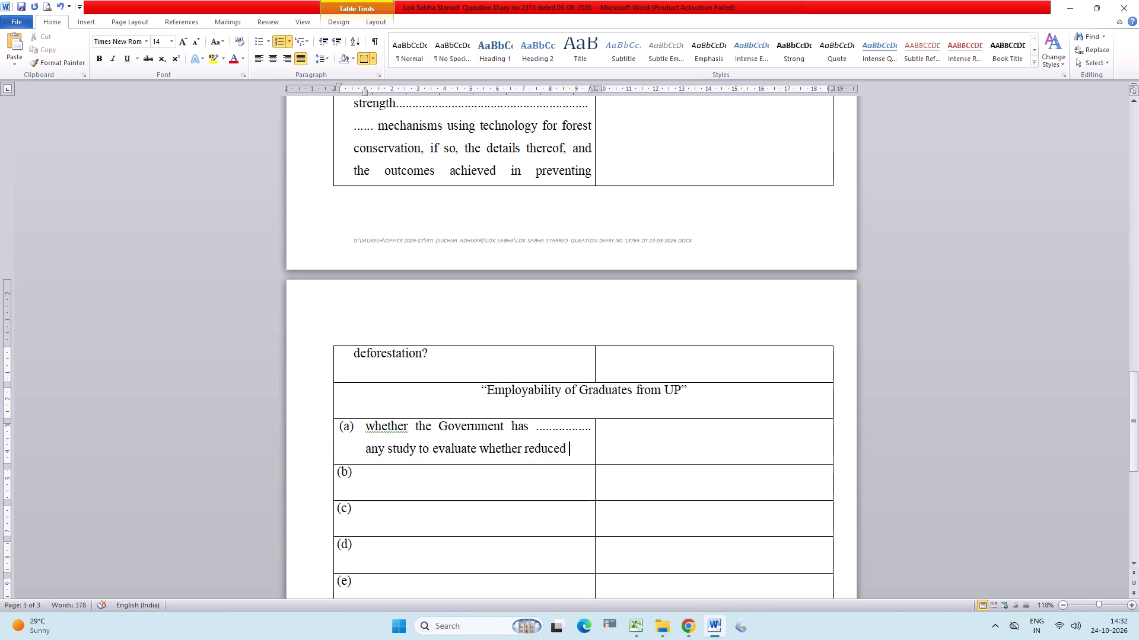
text(dis)
key(BackSpace)
key(BackSpace)
key(BackSpace)
key(period)
key(period)
key(period)
key(period)
key(period)
key(period)
key(period)
key(period)
key(period)
key(period)
key(period)
key(period)
key(period)
key(period)
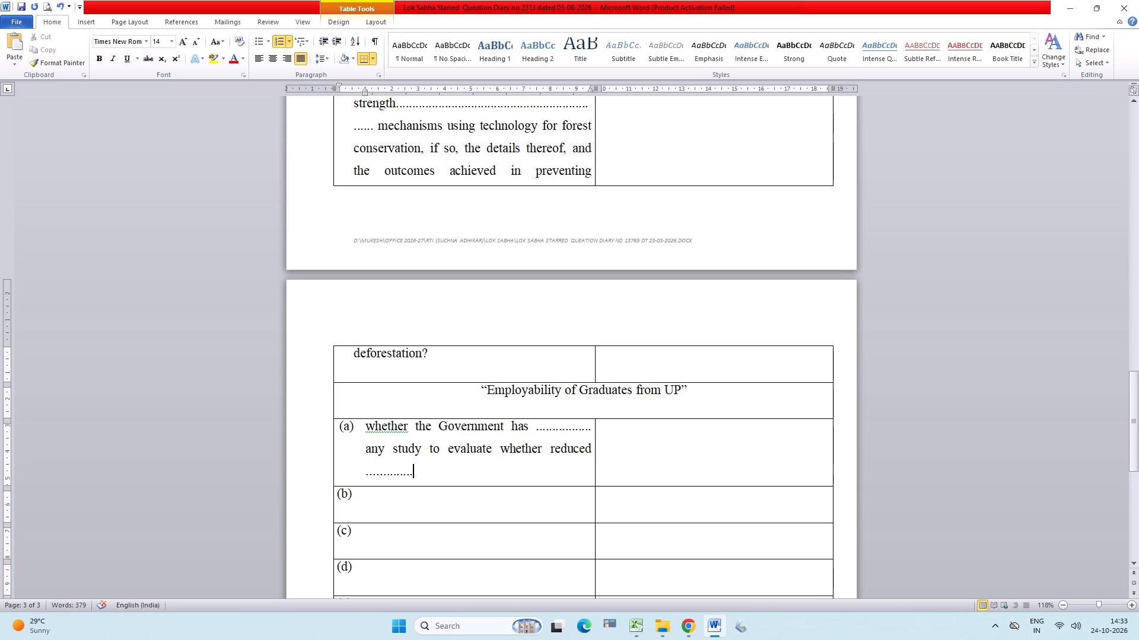
Add “spacialization under the NEP” directly after the second dotted blank in question (a).
text(sp)
text(aciali)
text(za)
text(tion un)
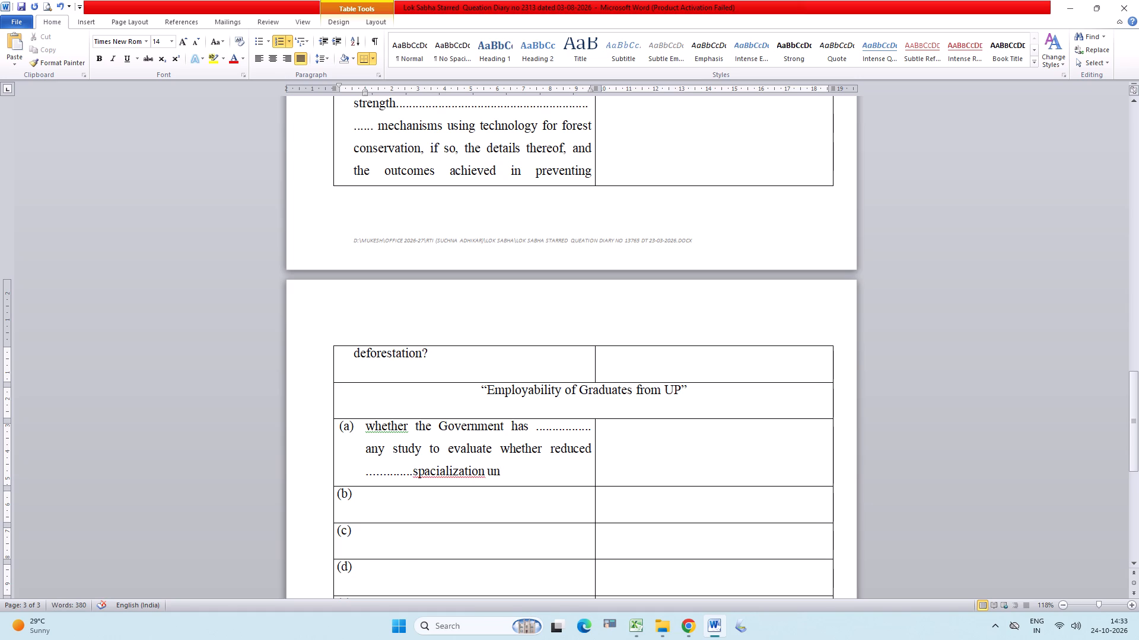
text(der the)
key(space)
text(NEP)
key(space)
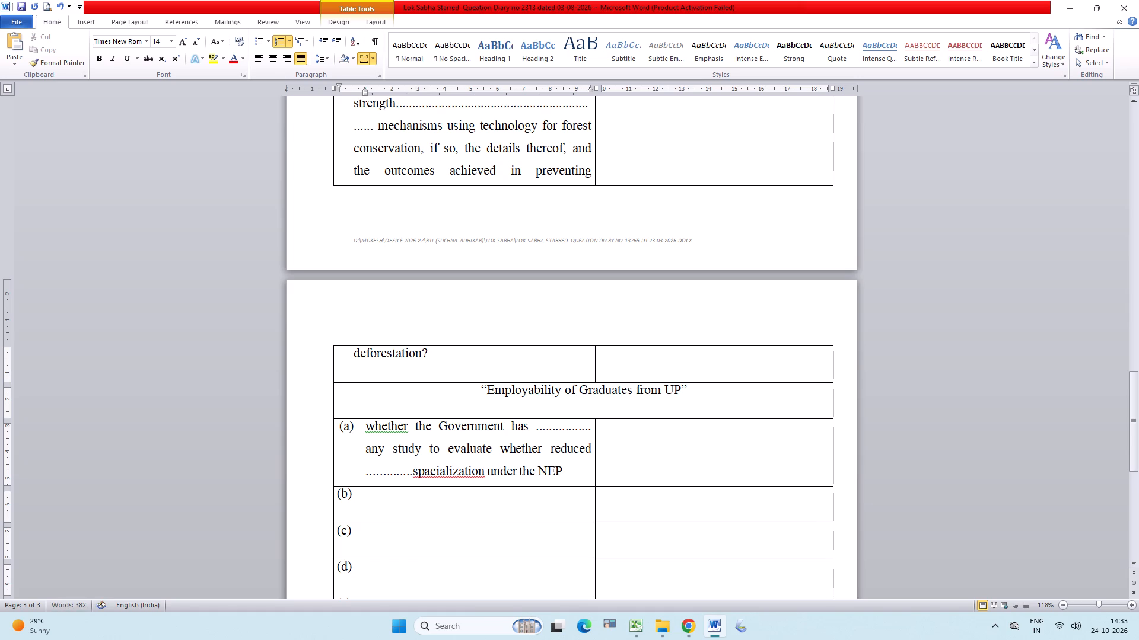
Continue question (a) with “undergraduate curriculum has affected the employability”.
text(Gra)
key(BackSpace)
key(BackSpace)
key(BackSpace)
text(undergra)
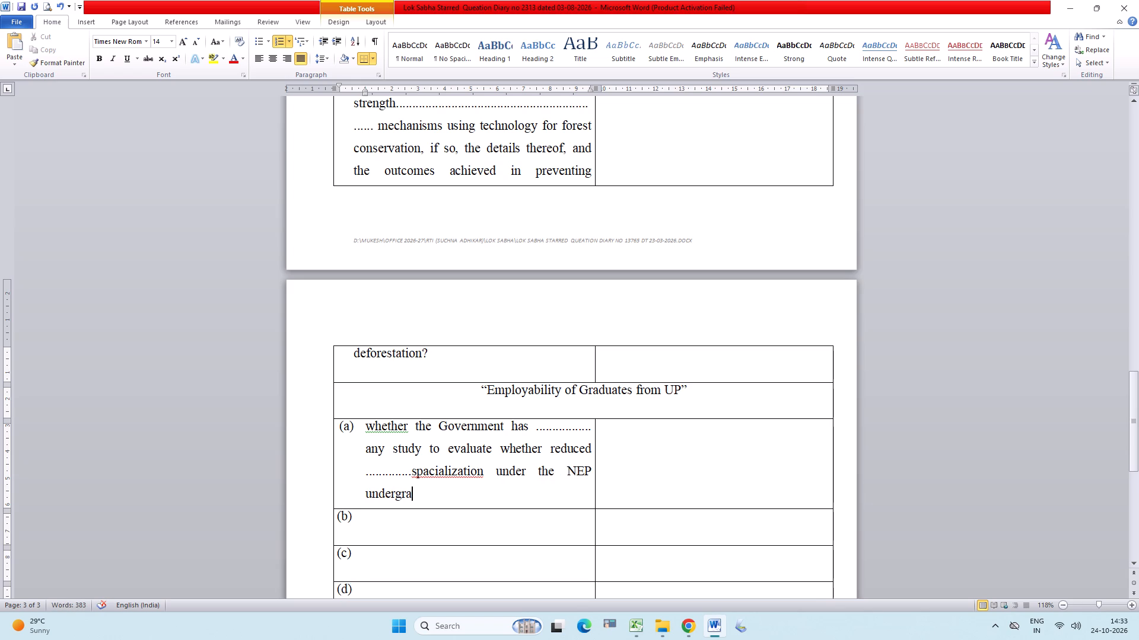
text(duat)
text(e)
key(space)
text(curricu)
text(lum)
key(space)
text(has affected the emply)
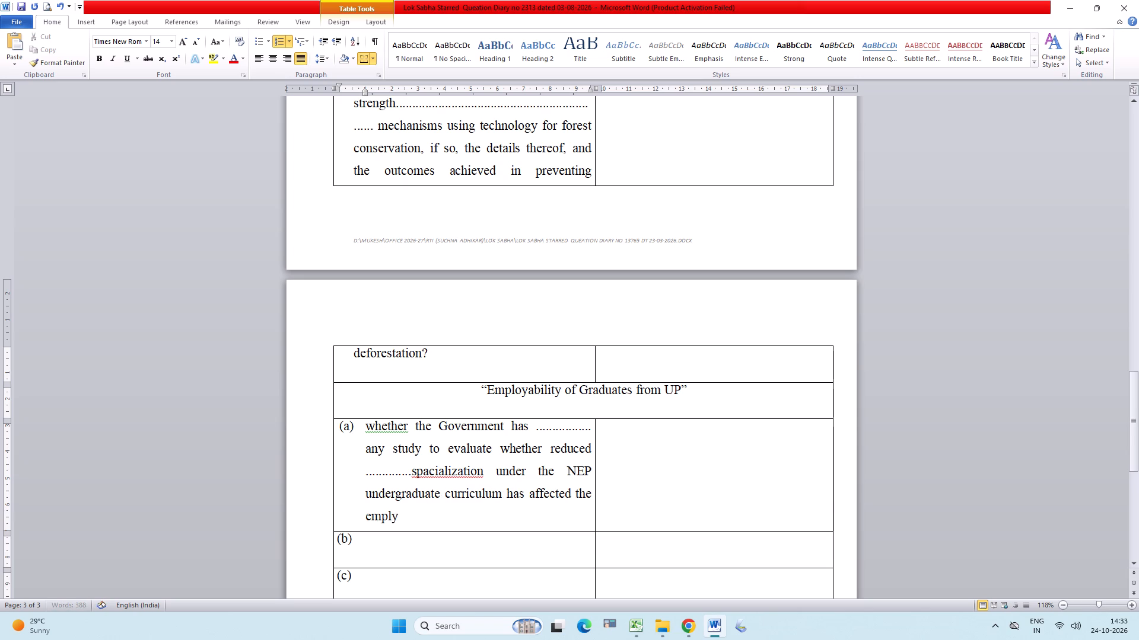
key(BackSpace)
key(o)
text(yability)
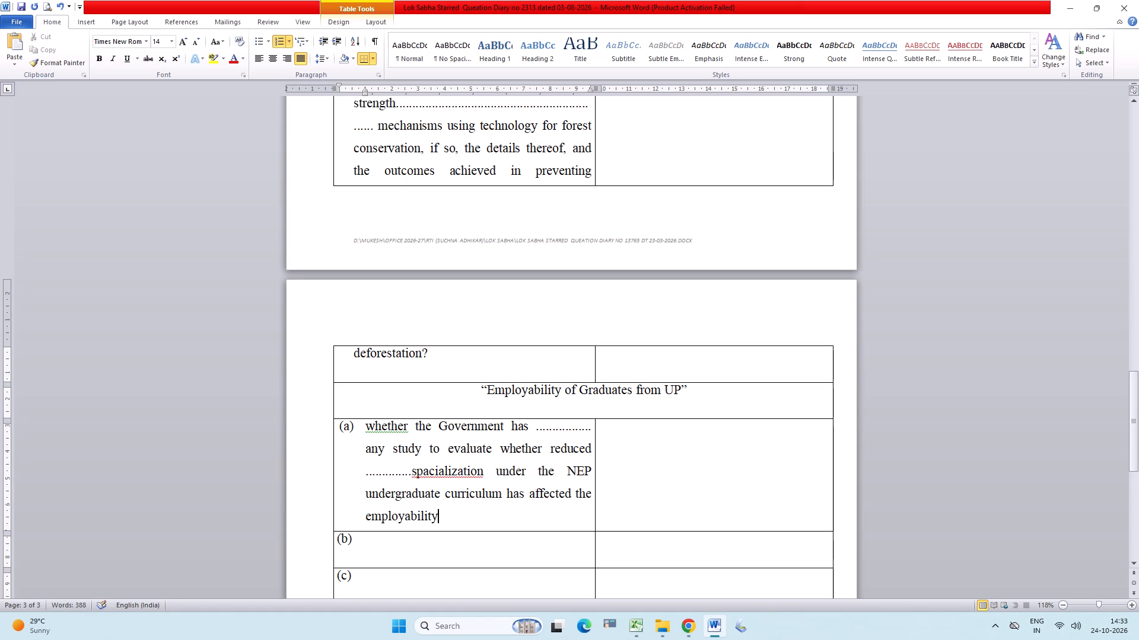
Continue question (a) with “and higher education preparedness of graduates from”.
key(space)
text(and high)
text(er education)
key(space)
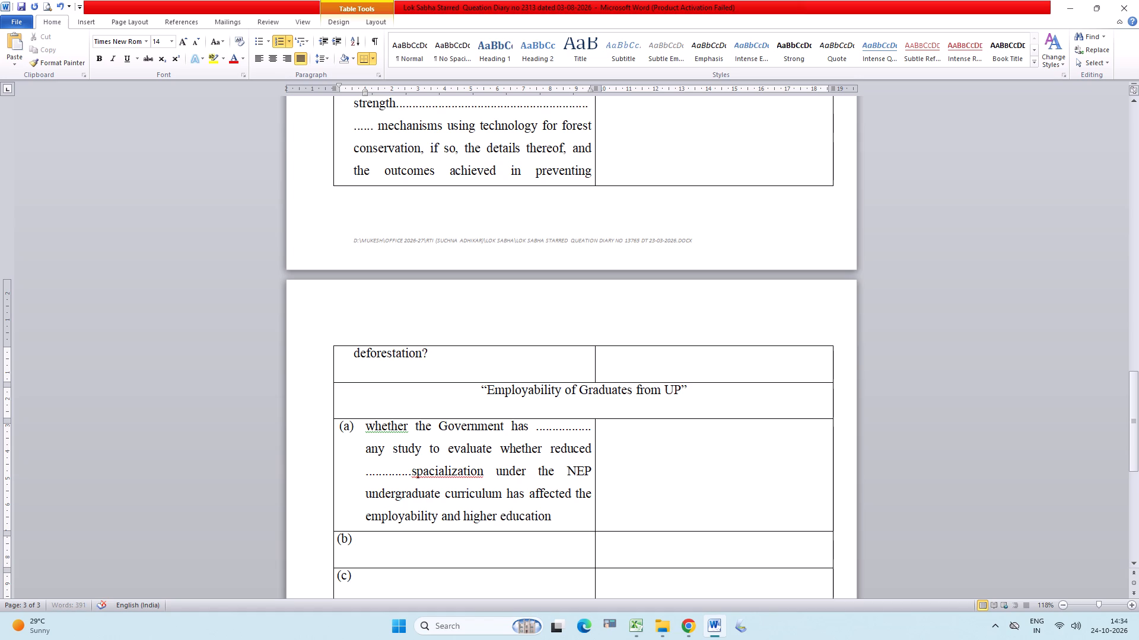
text(pre)
text(pa)
key(r)
key(e)
text(dness)
key(space)
text(of grau)
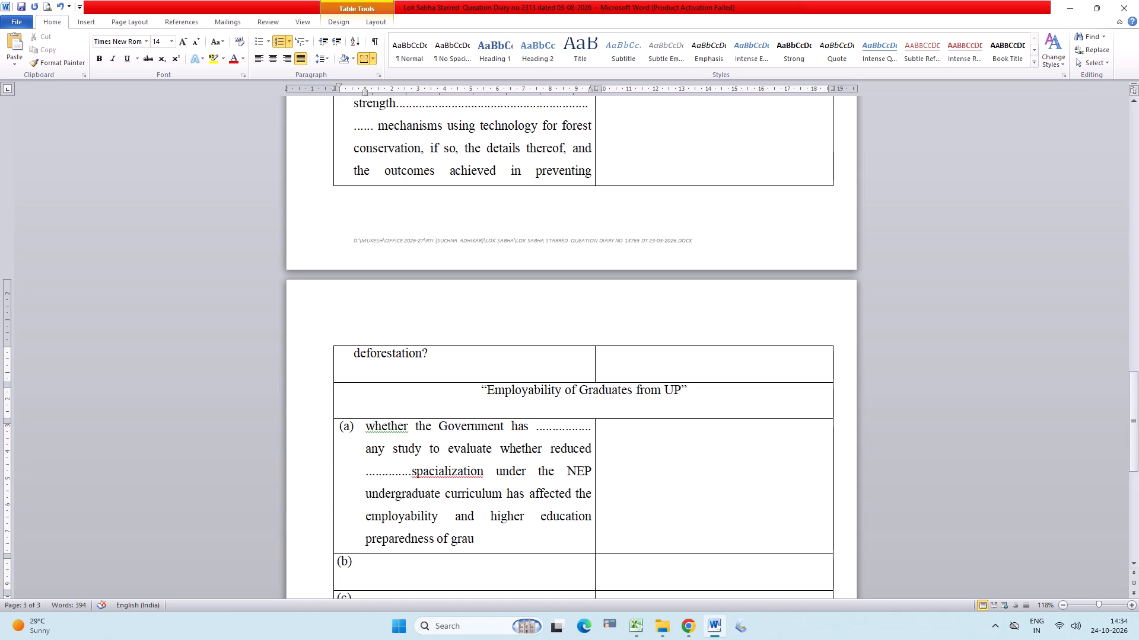
key(BackSpace)
text(duates from)
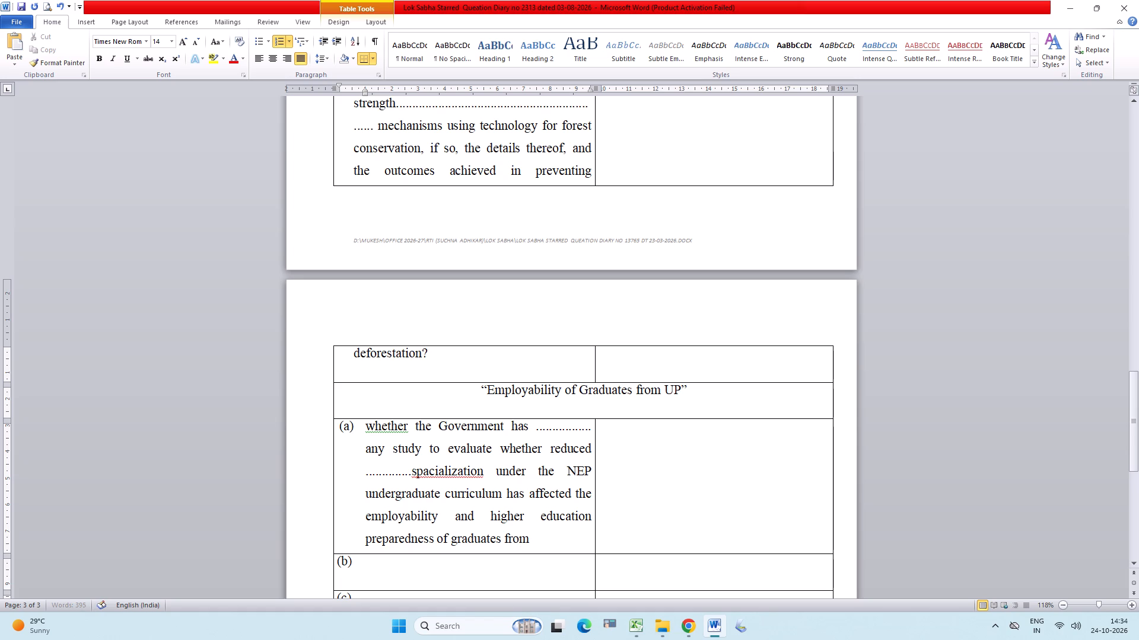
Finish question (a) with “Uttar Pradesh (UP), if so, the details therof,”.
key(space)
text(Uttar Pradesh ()
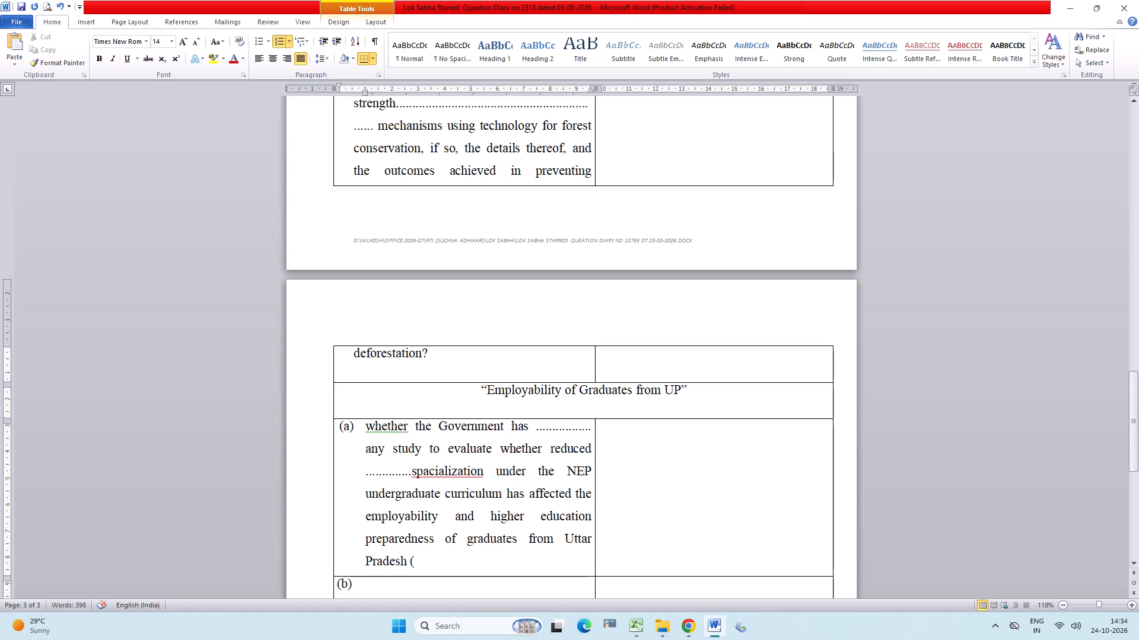
text(UP))
key(space)
key(BackSpace)
text(, k)
key(BackSpace)
text(if so,)
key(space)
text(the details therof,)
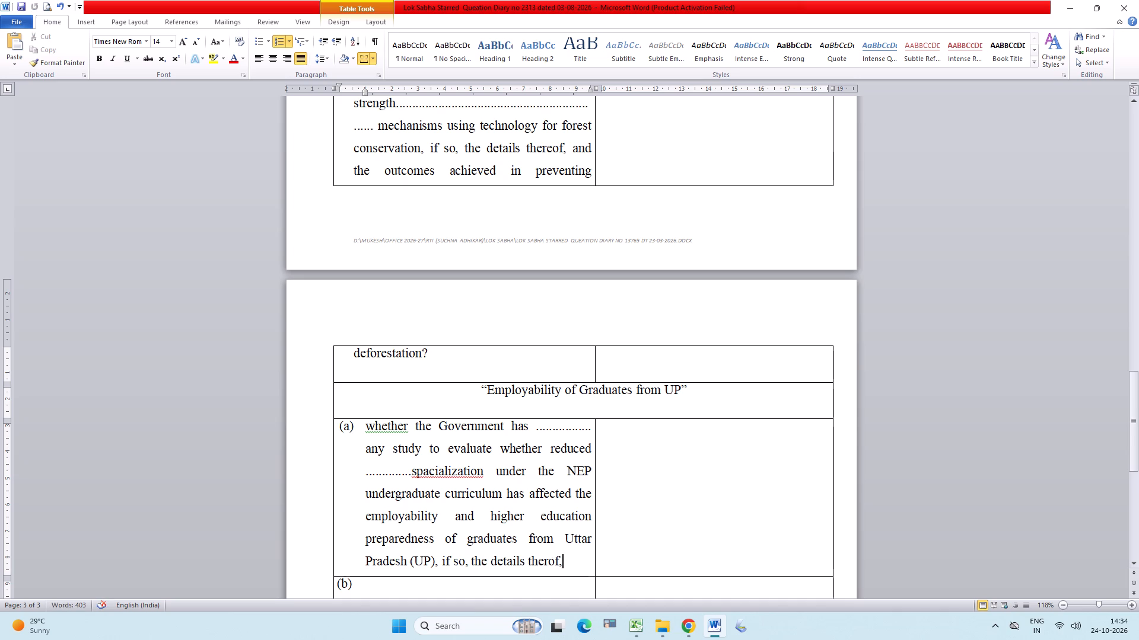
Begin question (b) in the row below with “the placement rate any postgradu”.
key(Down)
text(the)
key(space)
text(pl)
text(acement)
key(space)
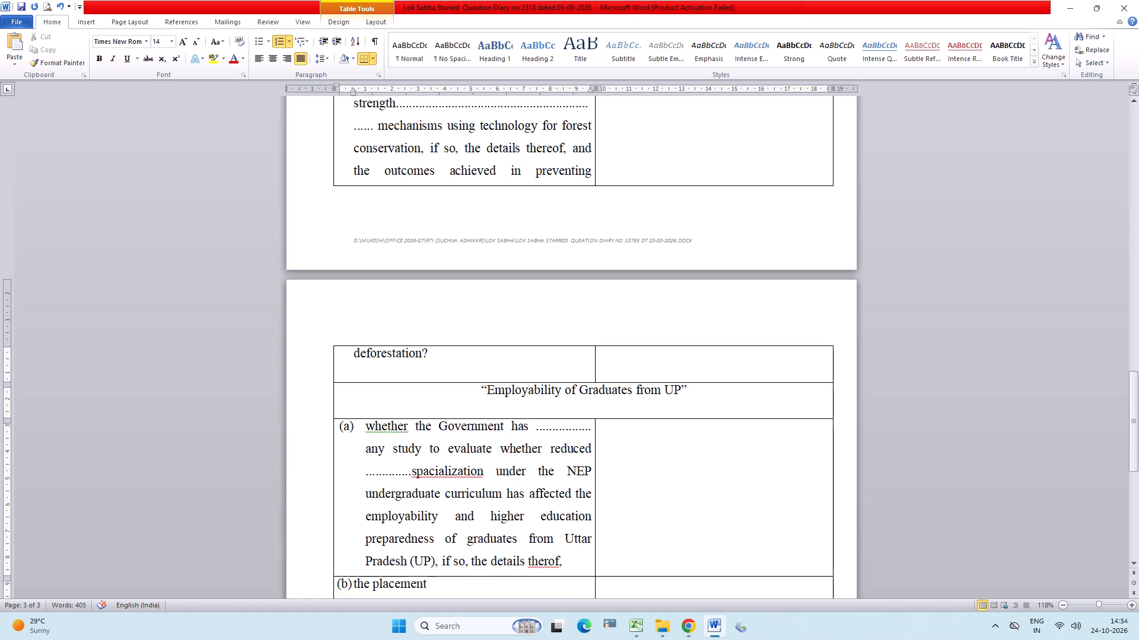
text(rate)
key(space)
text(any pos)
text(tgra)
text(gus)
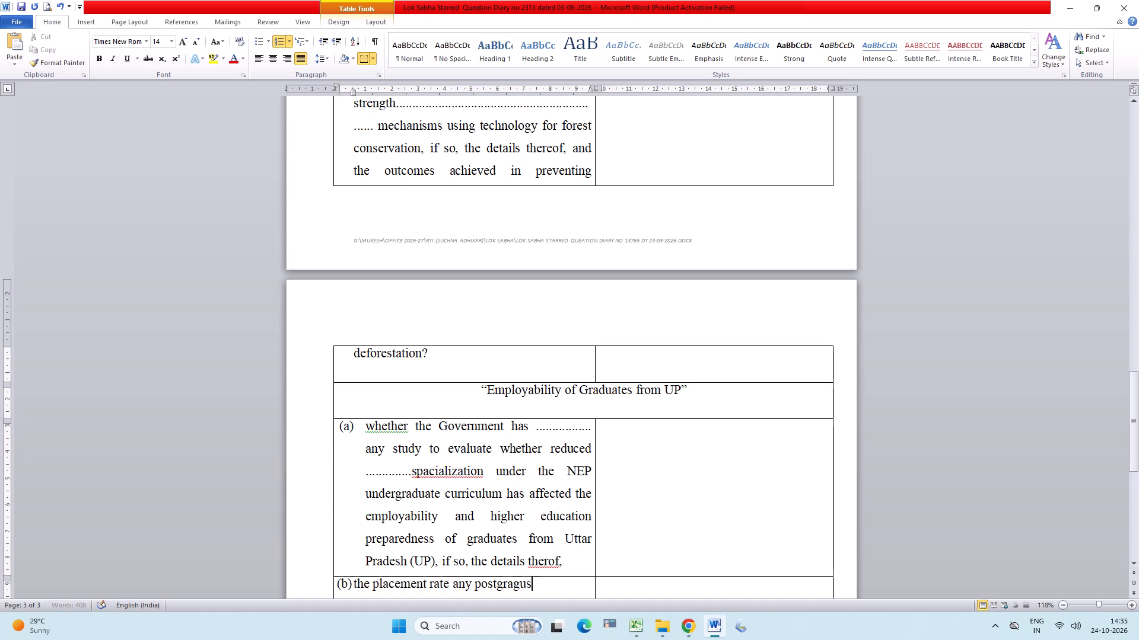
key(BackSpace)
key(a)
key(BackSpace)
key(BackSpace)
key(BackSpace)
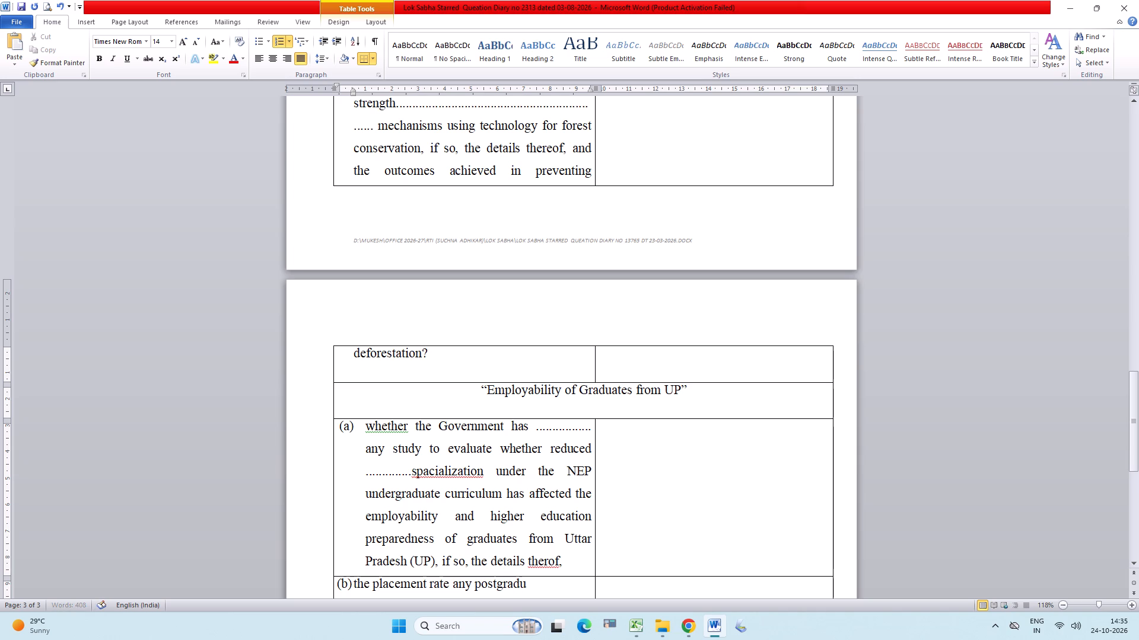
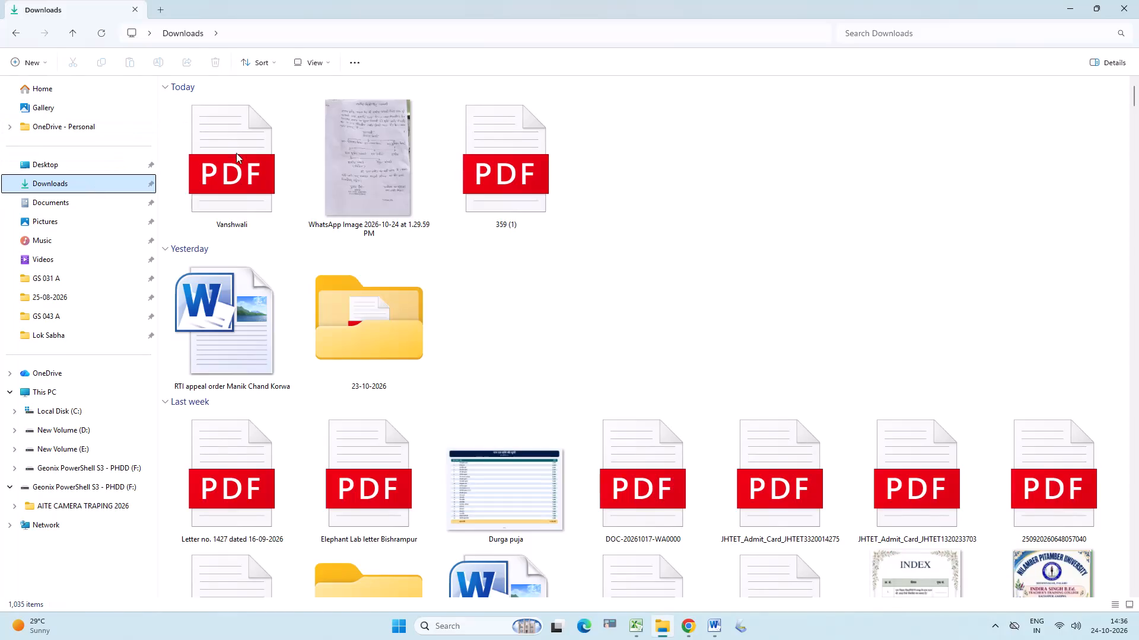
Print one copy of the Vanshwali PDF from Downloads on the HP LaserJet M1005 (Copy 1) and close the PDF.
click(264, 160)
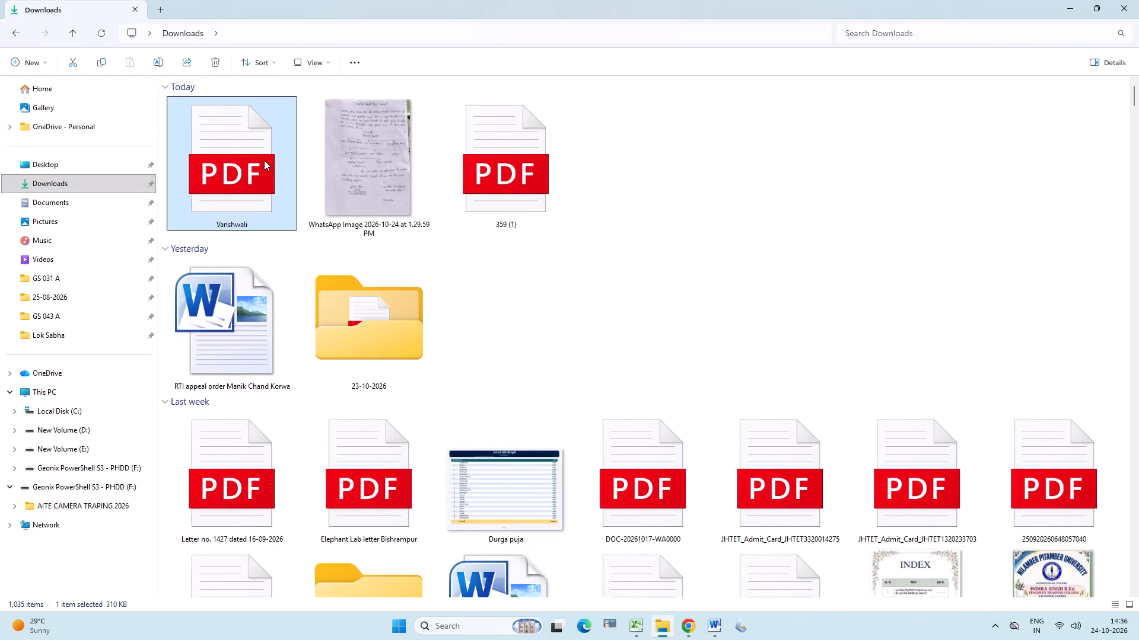
key(Return)
scroll(543, 217, down, 4)
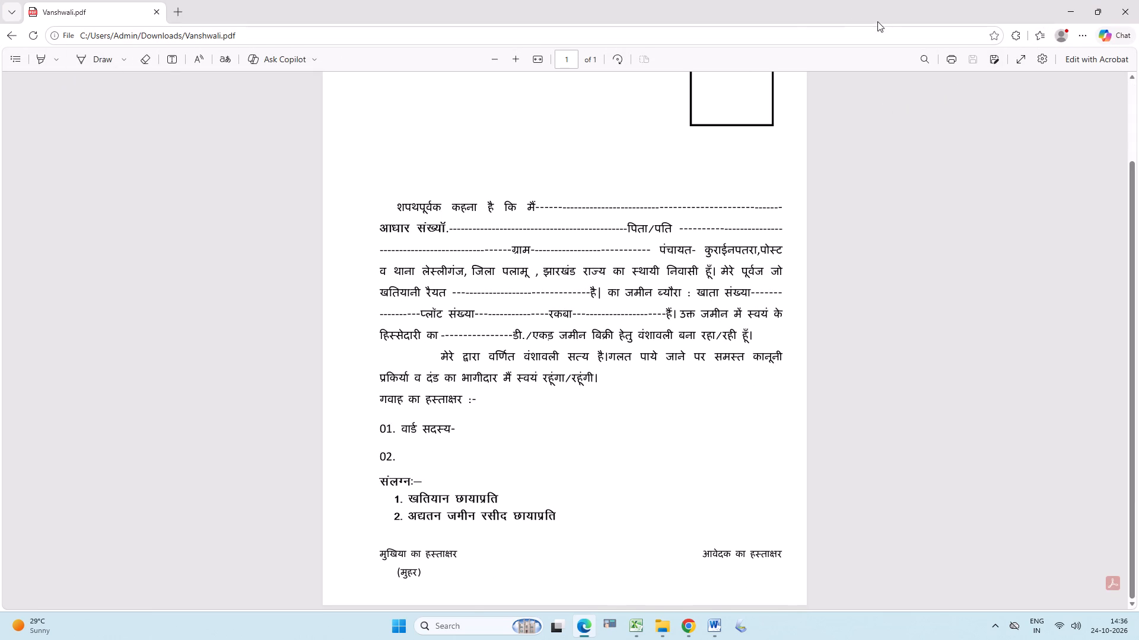
click(952, 56)
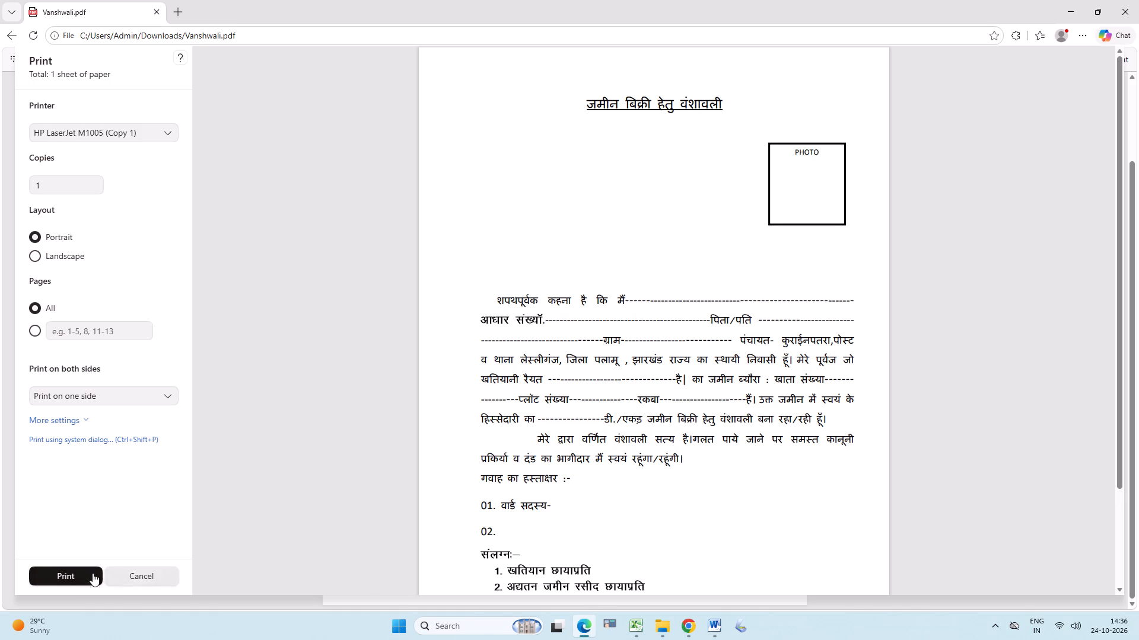
click(72, 580)
click(1124, 12)
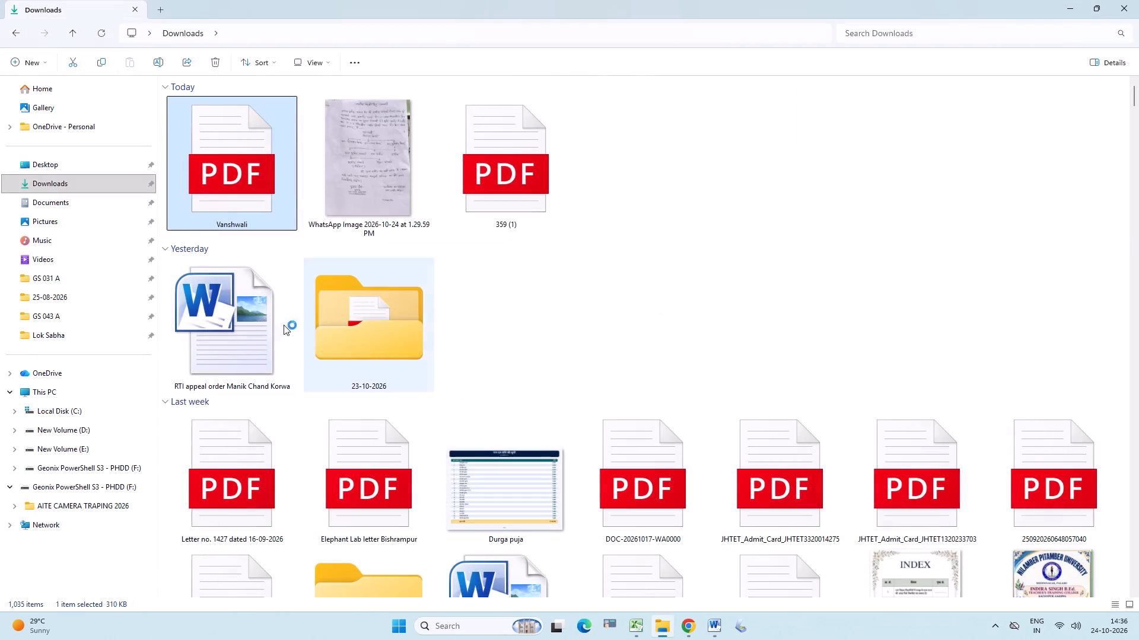
Open today's WhatsApp image from Downloads in Microsoft Office 2010, apply Auto Correct to it and save it.
click(341, 193)
right_click(341, 193)
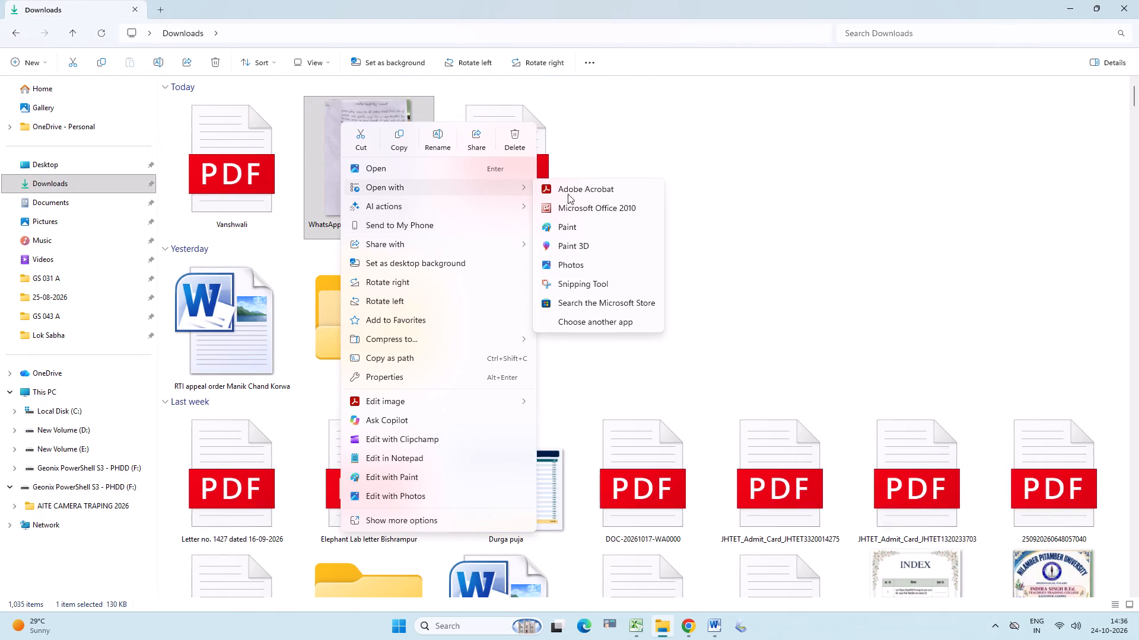
click(588, 205)
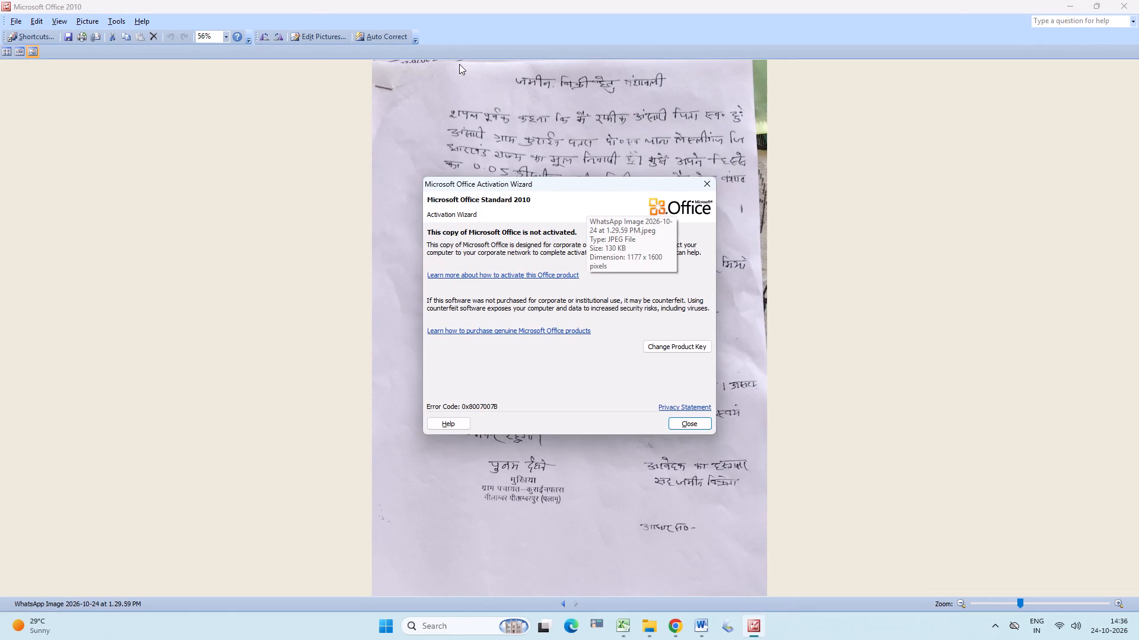
key(Return)
click(386, 34)
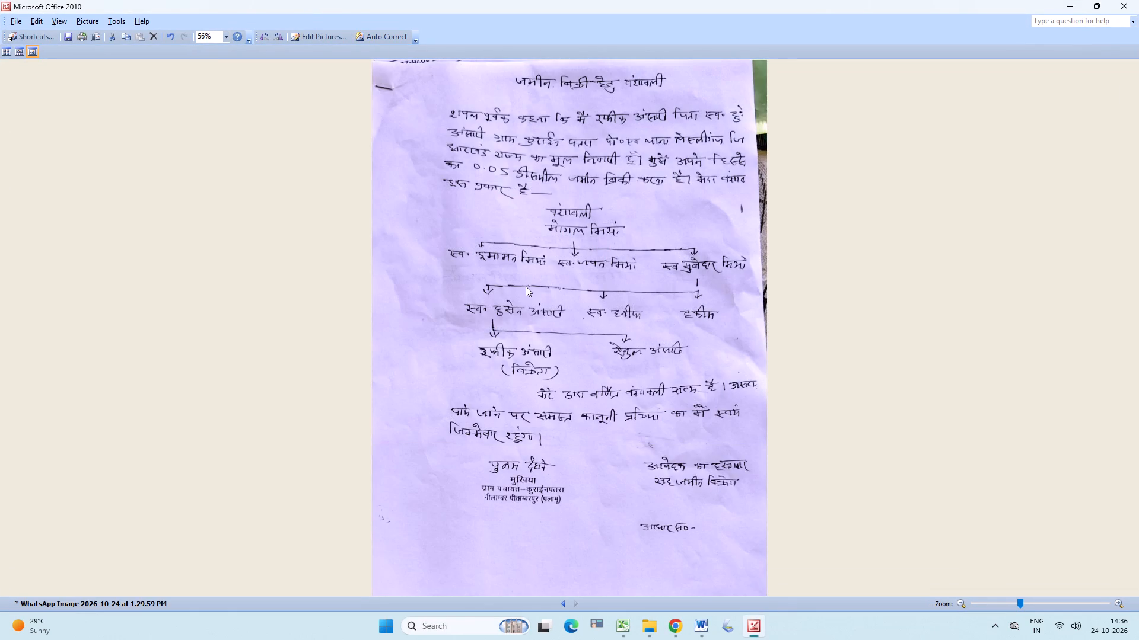
key(ctrl+s)
Start printing the corrected WhatsApp image.
click(82, 34)
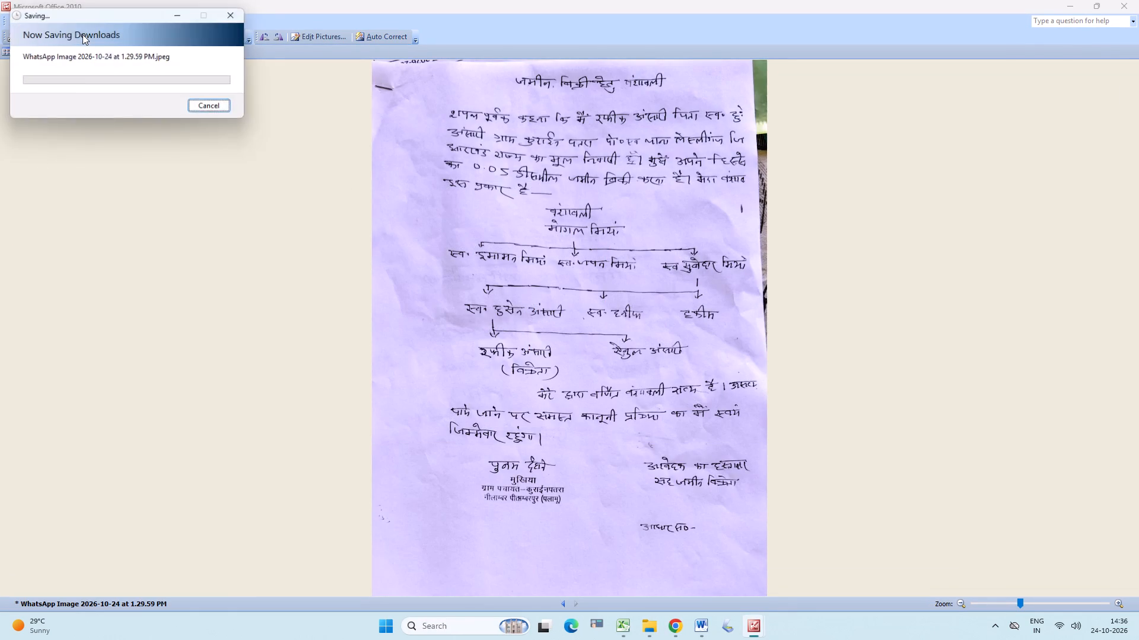
Print the WhatsApp image of the handwritten family tree as a full-page A4 photo with “Fit picture to frame” turned off, and close the picture.
click(82, 34)
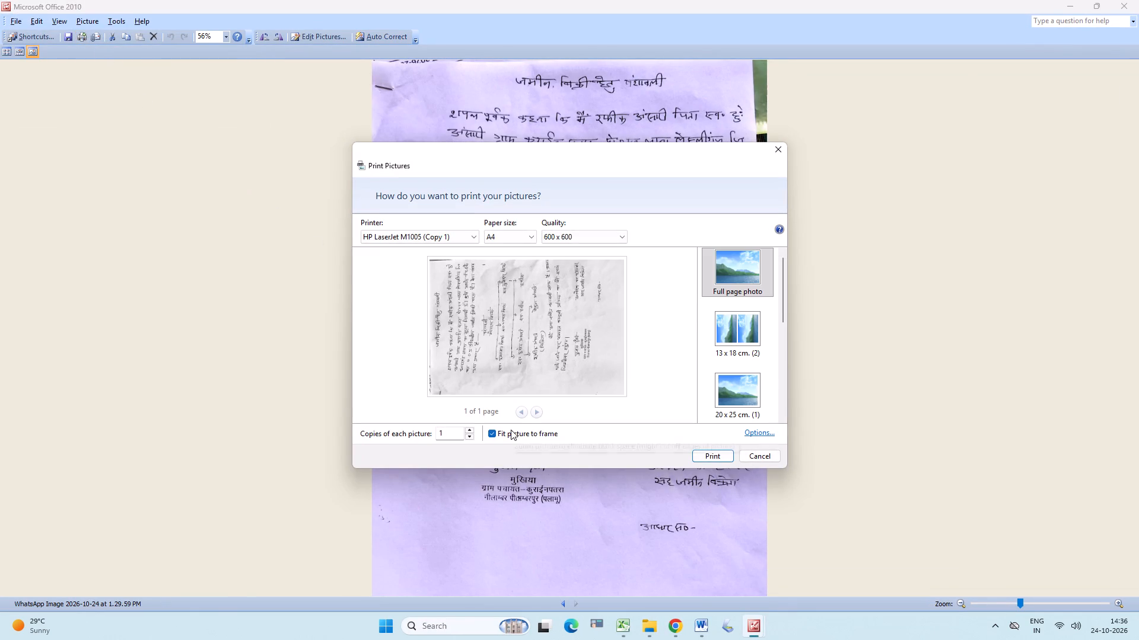
click(511, 430)
click(720, 451)
click(1138, 0)
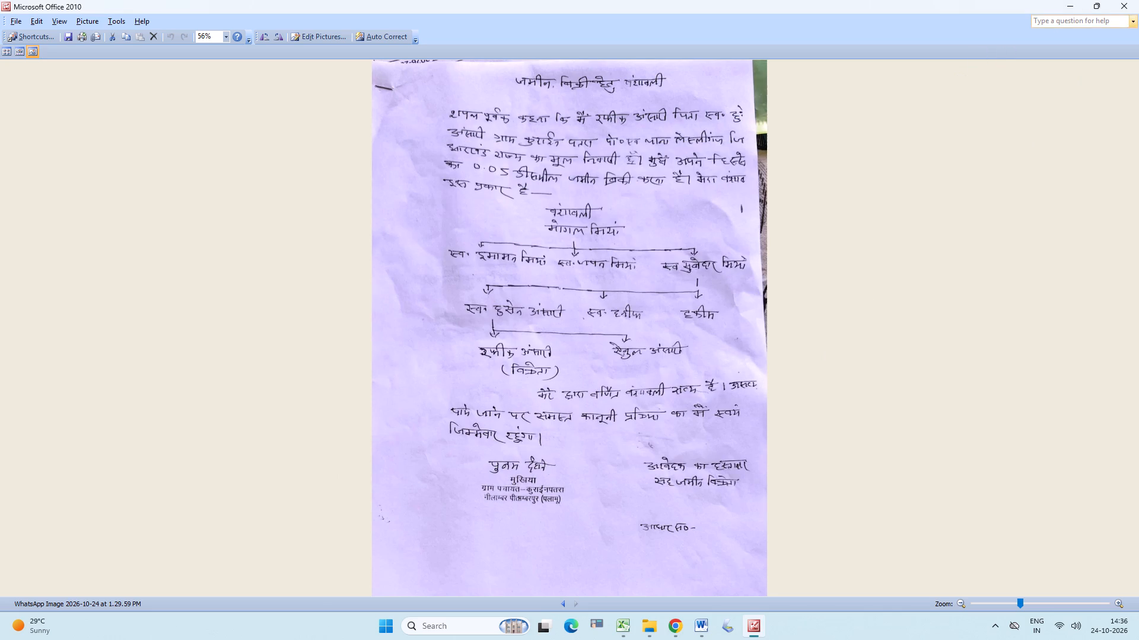
click(1130, 0)
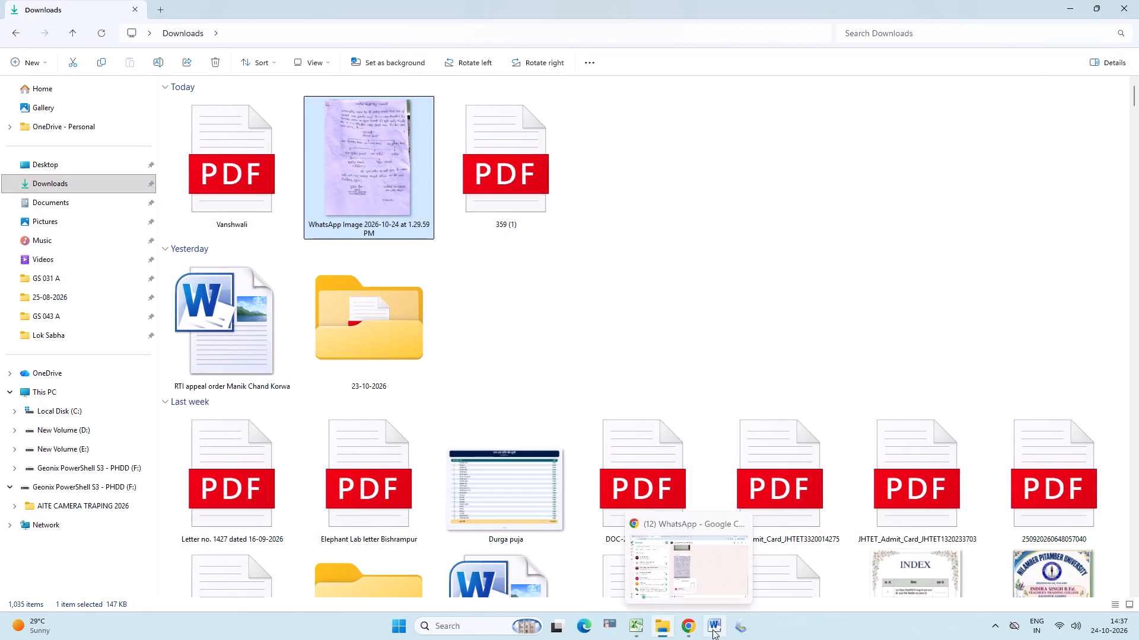
Switch back to the Word document and replace the stray “ta” in question (b) with “rates of undergraduate students in Central Universities”.
click(715, 631)
click(717, 635)
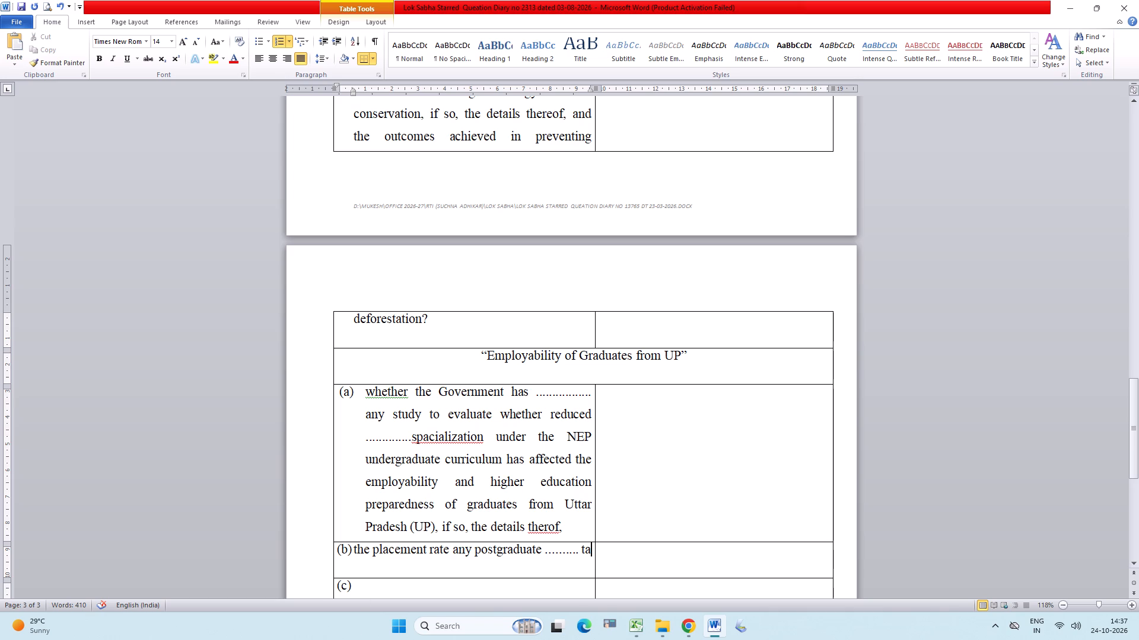
key(BackSpace)
key(BackSpace)
text(rates of undergraduate)
key(space)
text(s)
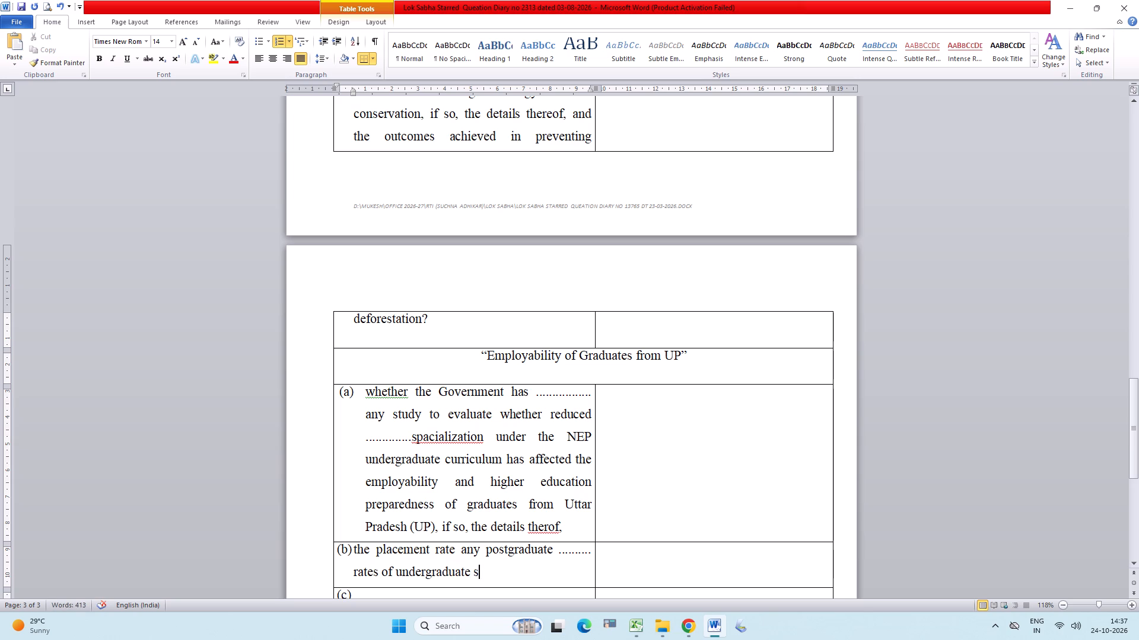
text(tudents in)
key(space)
text(Cent)
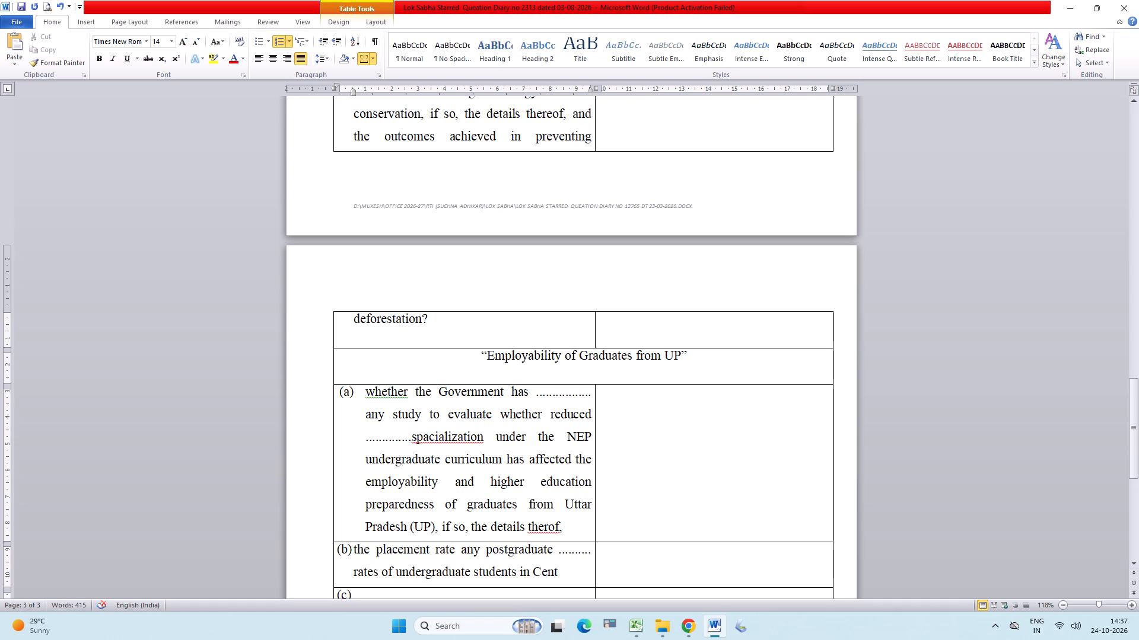
text(ral Universit)
text(ies)
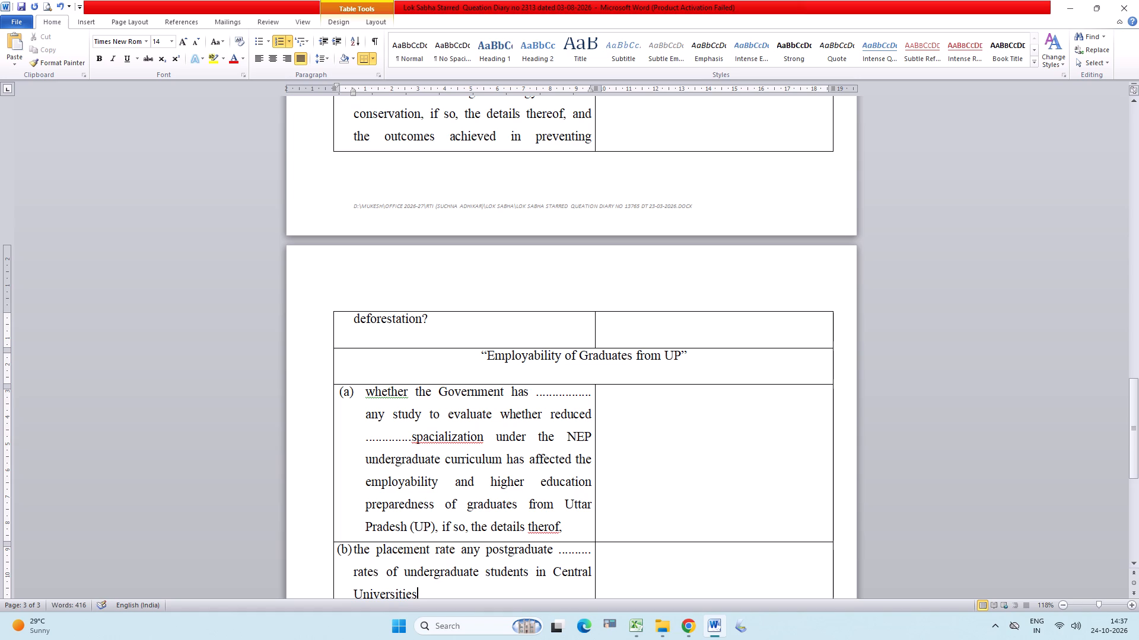
Continue question (b) with “of UP during the three years”.
key(space)
text(of UP du)
text(ring the th)
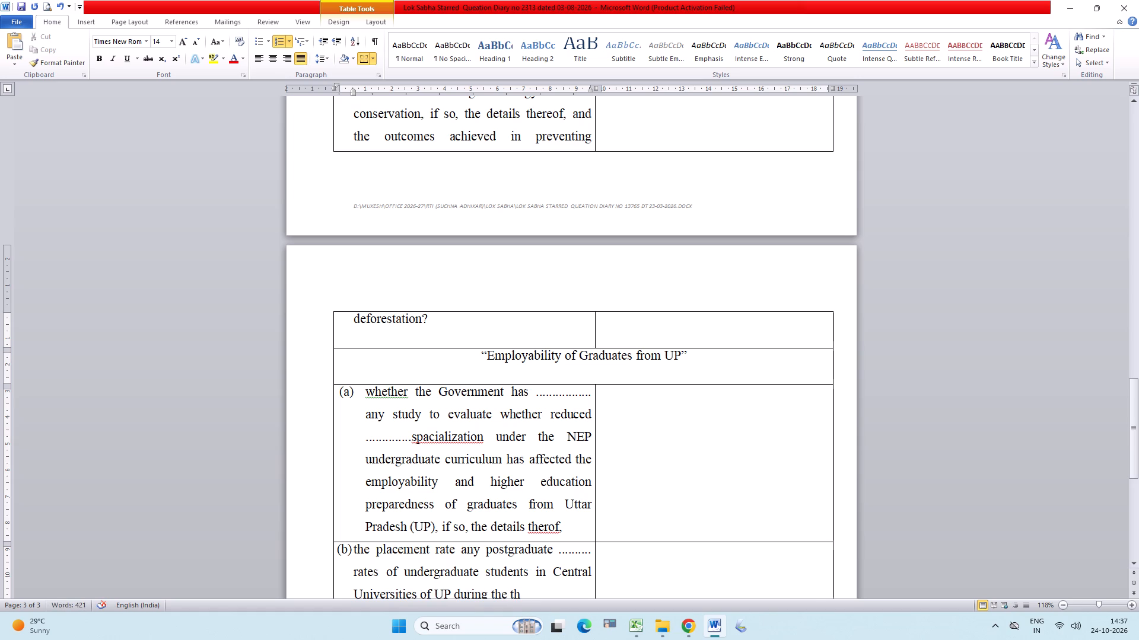
text(ree ye)
key(e)
key(a)
key(BackSpace)
key(BackSpace)
text(ar)
key(s)
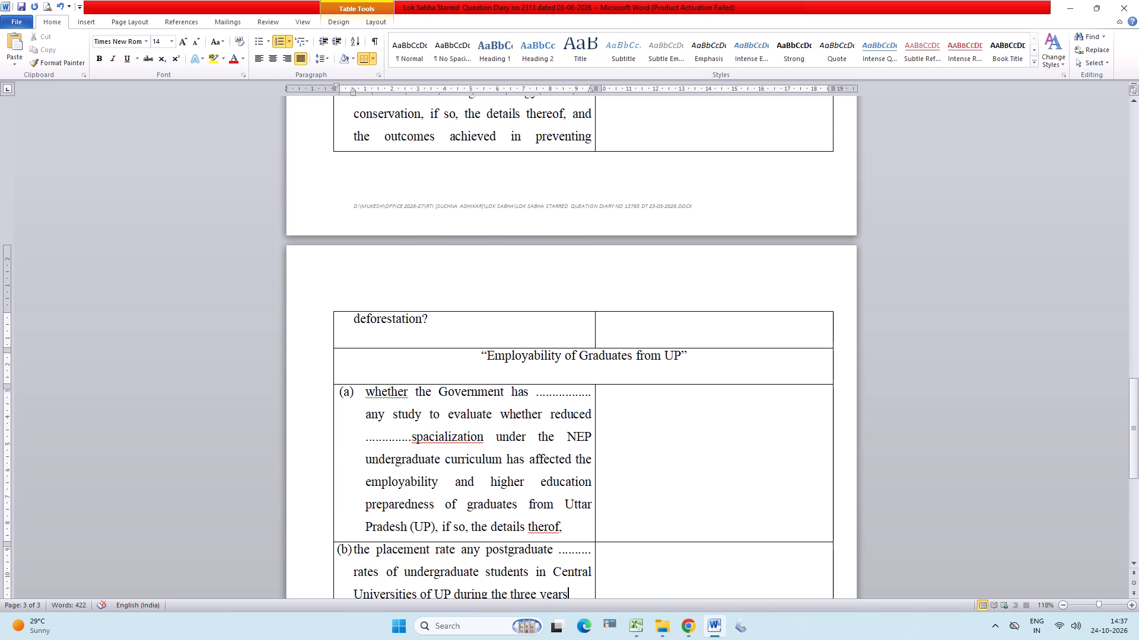
Add a dotted blank of nine periods after “three years” in question (b).
scroll(593, 553, down, 1)
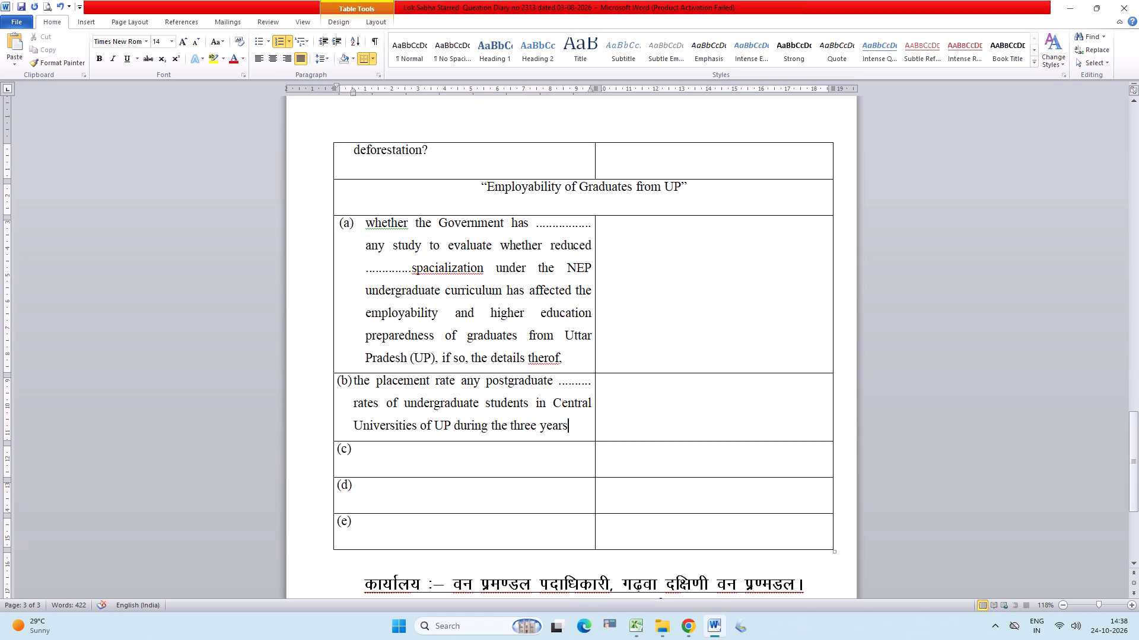
key(space)
key(period)
key(period)
key(period)
key(period)
key(period)
key(period)
key(period)
key(period)
key(period)
Continue question (b) after the dotted blank with “and following implementation of the”.
key(space)
text(and fo)
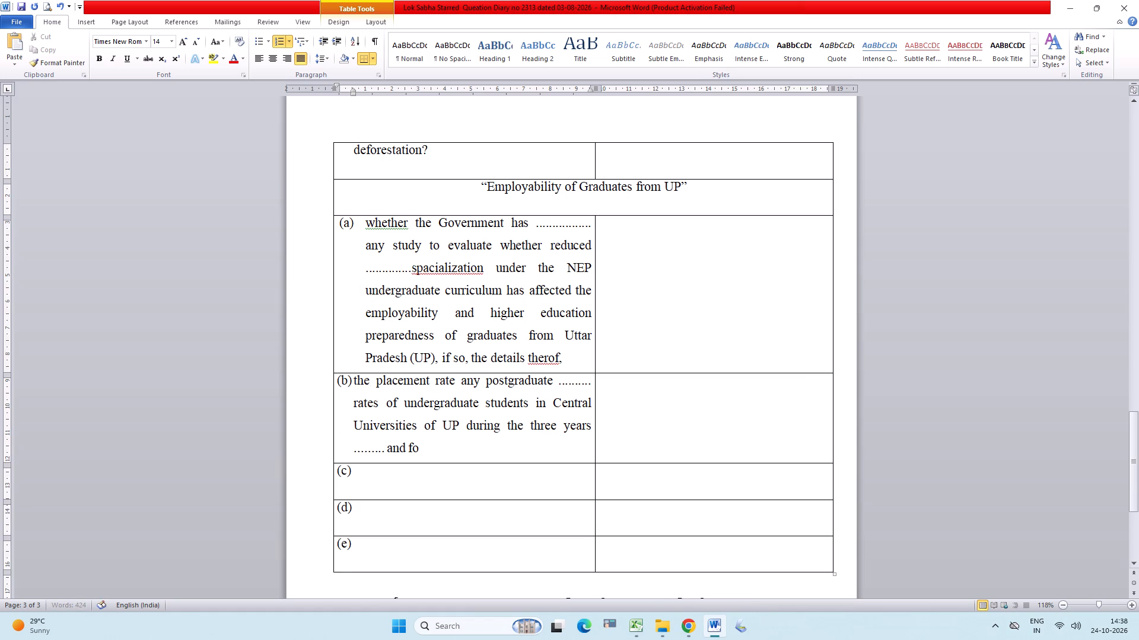
key(backslash)
key(BackSpace)
text(llowing)
key(space)
text(implementation of the)
key(space)
Finish question (b) with “revised curriculum.”.
text(refi)
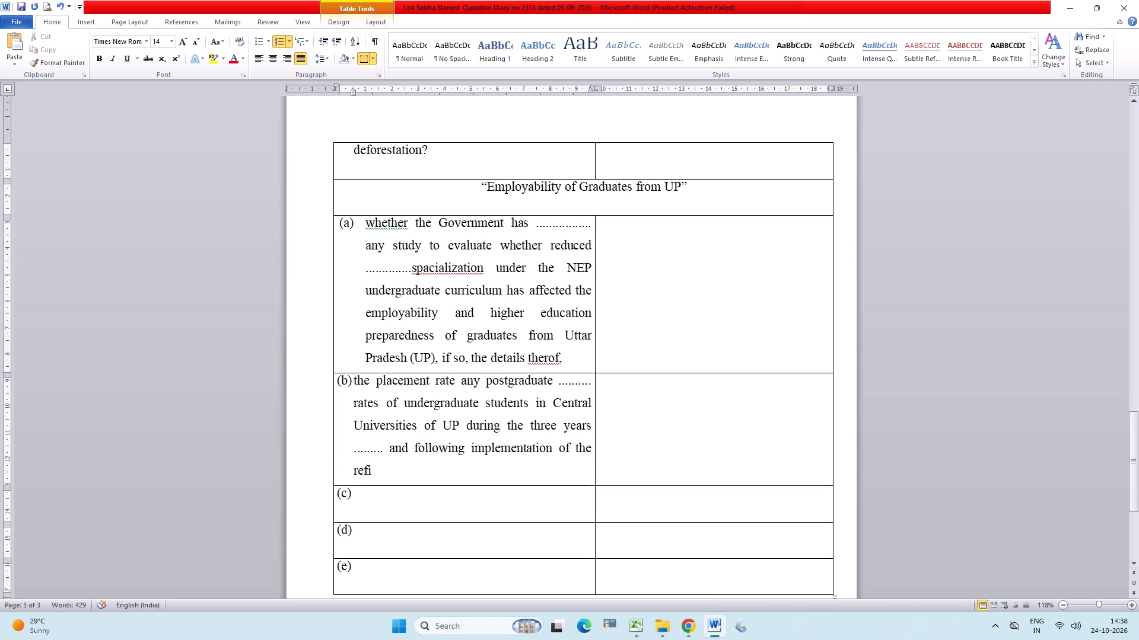
key(BackSpace)
key(BackSpace)
text(vv)
key(BackSpace)
text(ised)
key(space)
text(curricu)
text(lum)
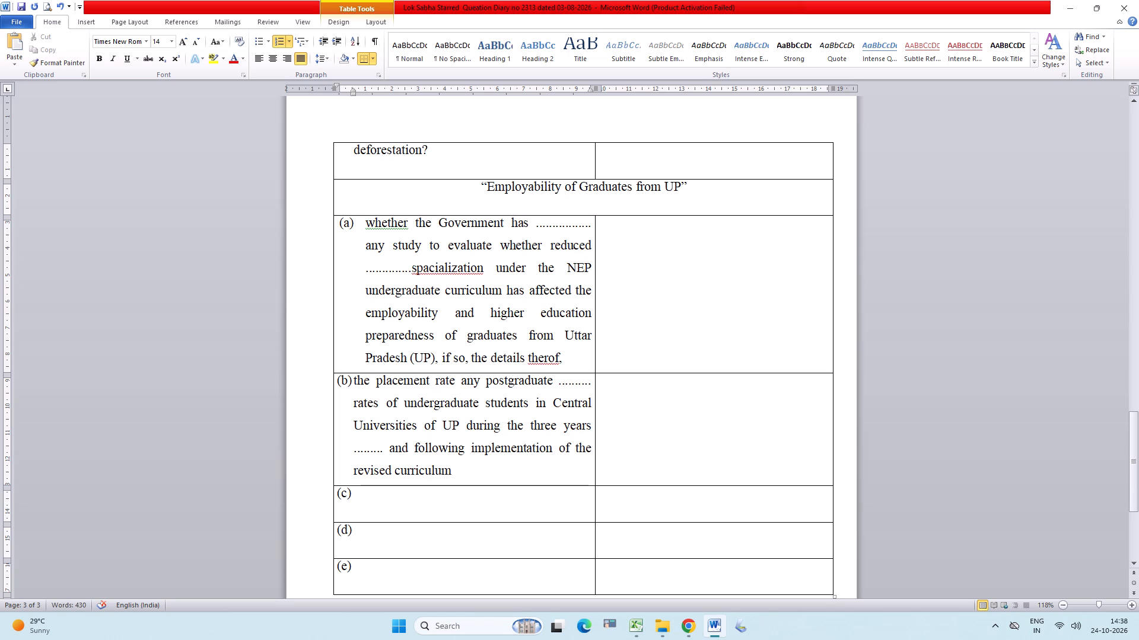
key(period)
Begin question (c) in the row below with “whether employee professional bodies of”.
key(Down)
text(whether)
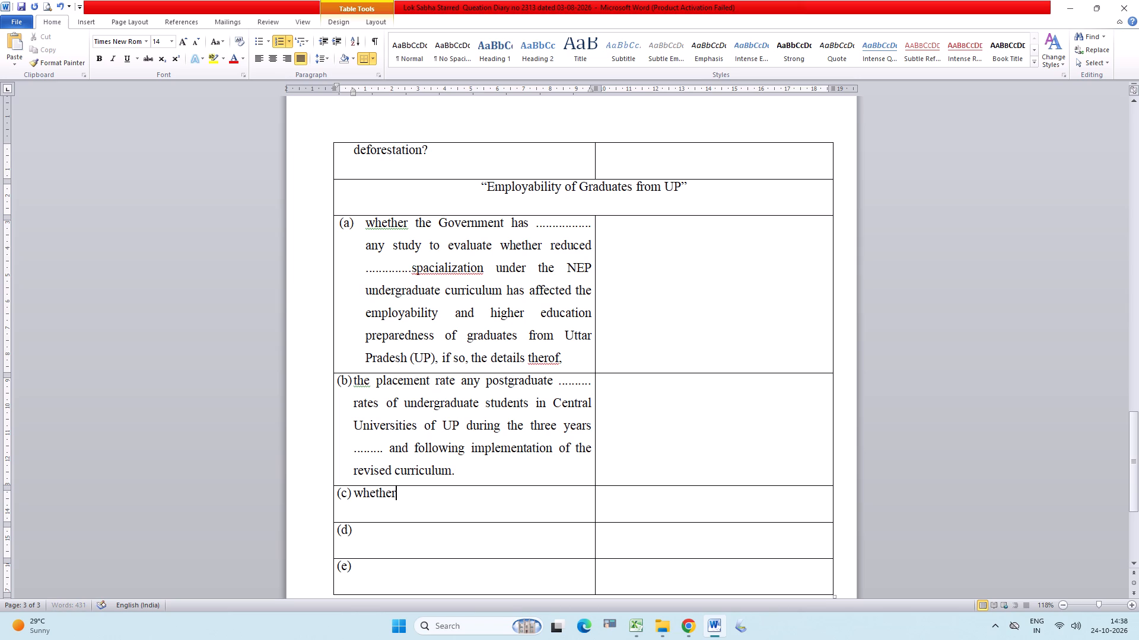
key(space)
text(emp)
text(lo)
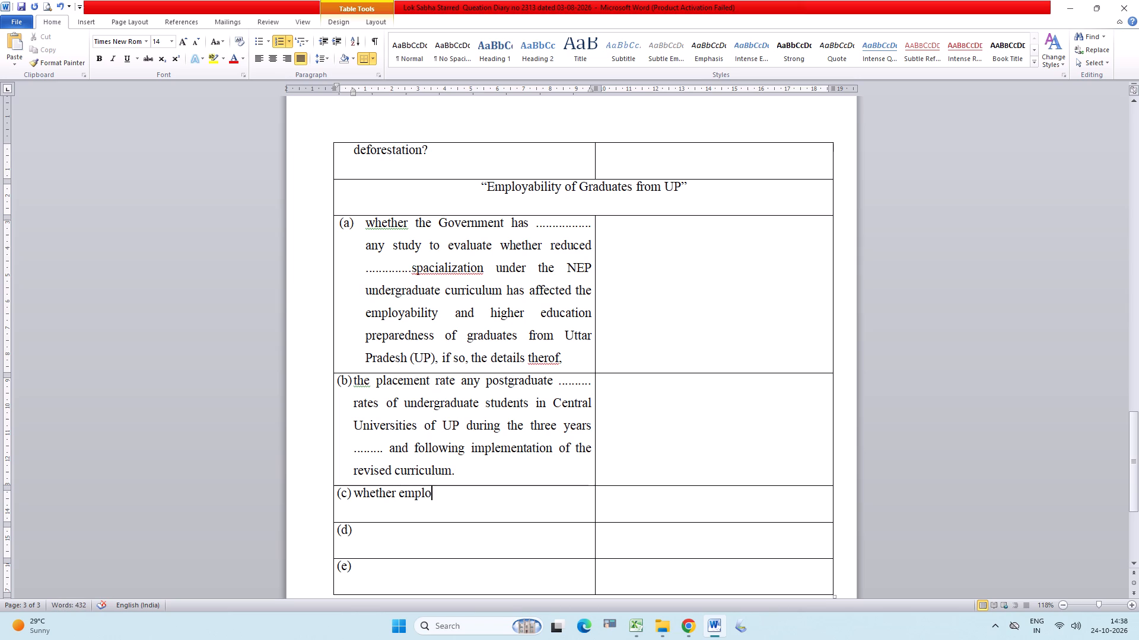
text(ye)
key(e)
key(space)
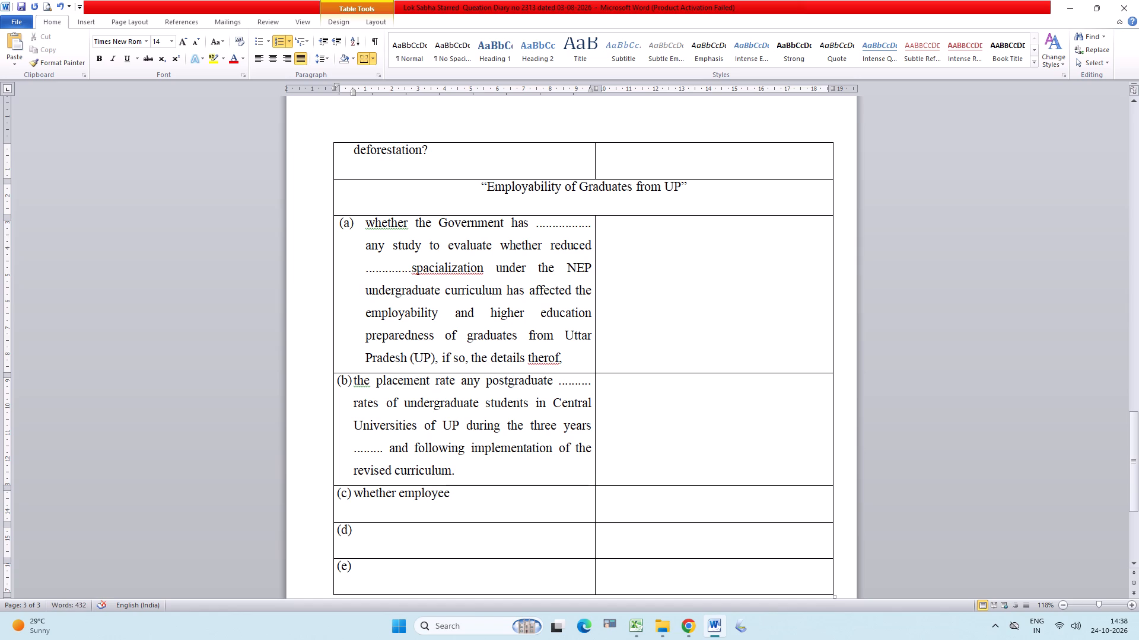
text(professional b)
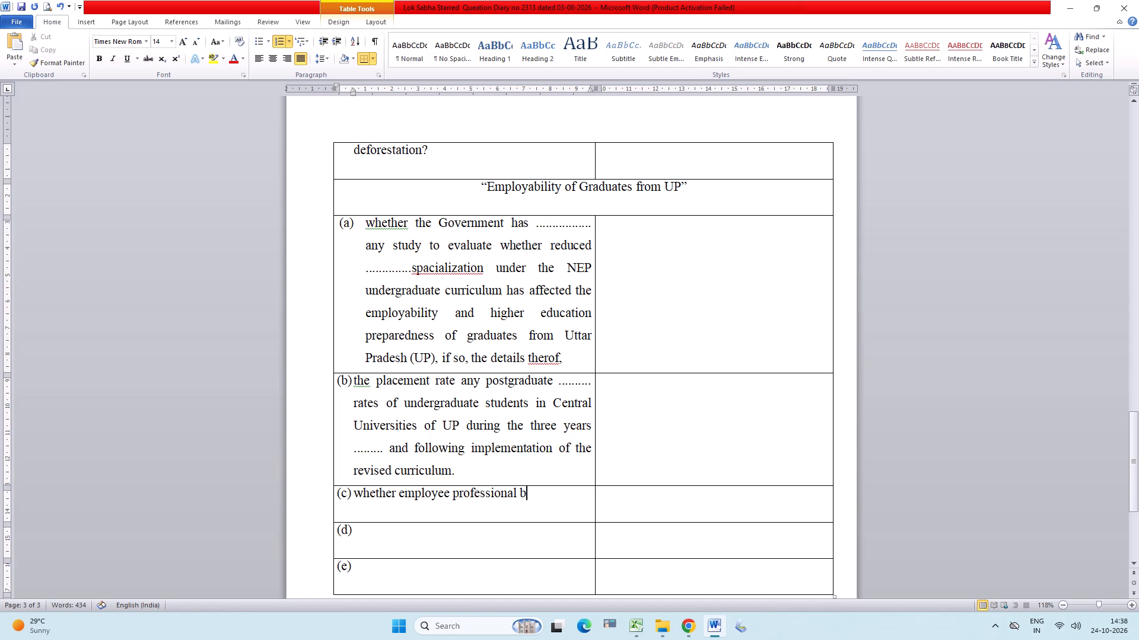
text(odi)
text(es of)
key(space)
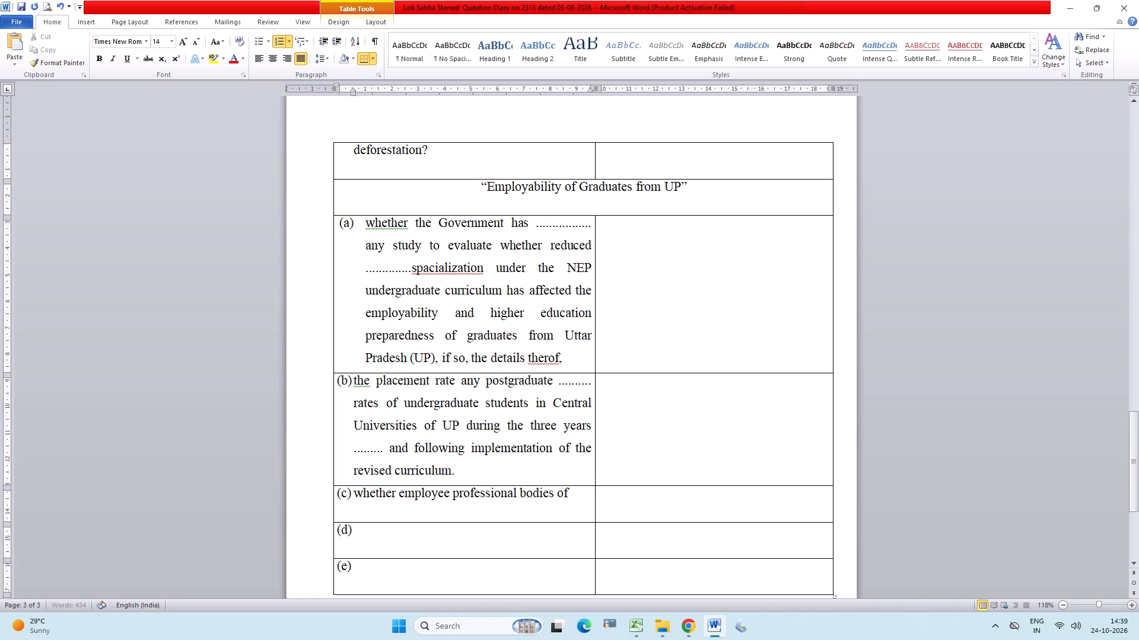
Finish question (c) with “academic experts have raised concerns.”.
text(aca)
text(demic experts has)
key(space)
key(BackSpace)
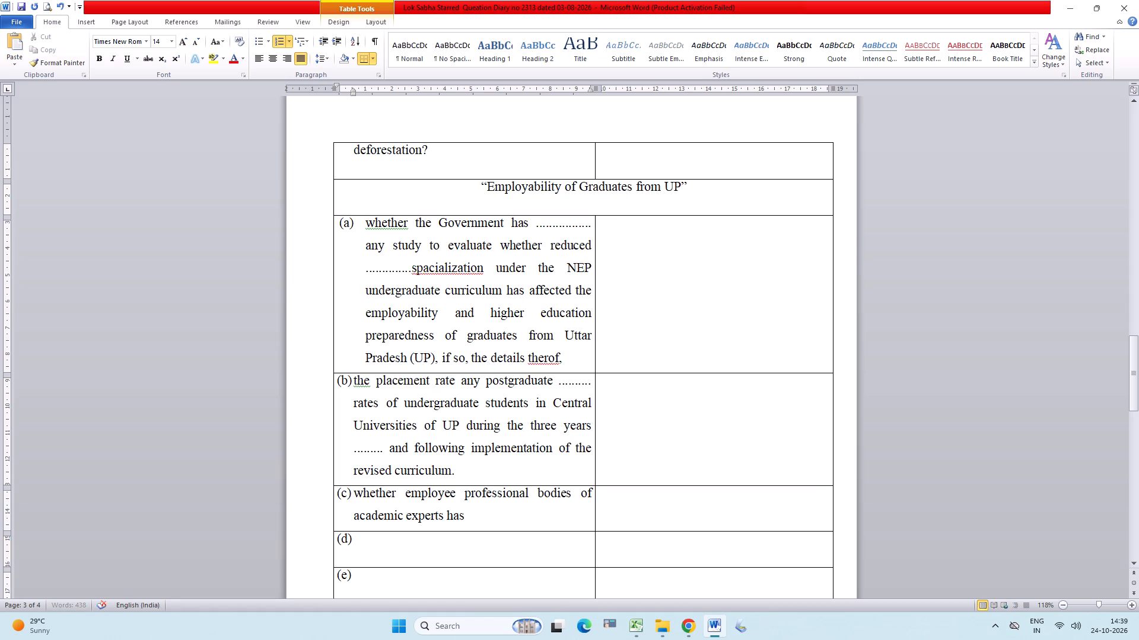
key(BackSpace)
text(ve)
key(space)
text(raised concerns)
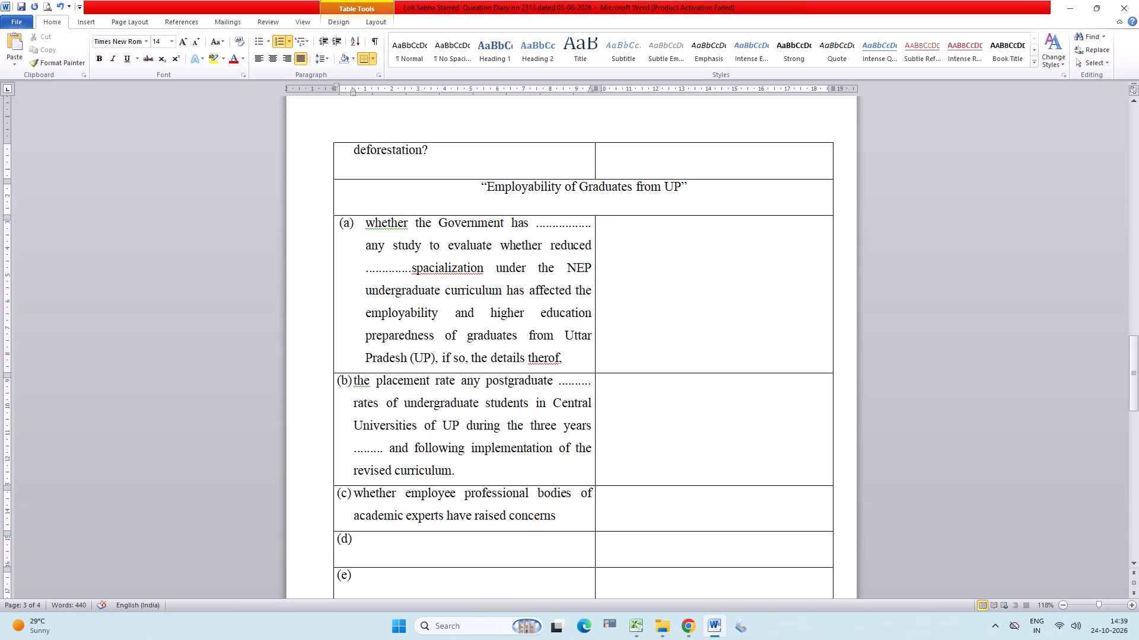
text(..)
key(BackSpace)
key(BackSpace)
key(period)
Delete the empty rows (d) and (e) below question (c) in the table.
scroll(609, 481, down, 2)
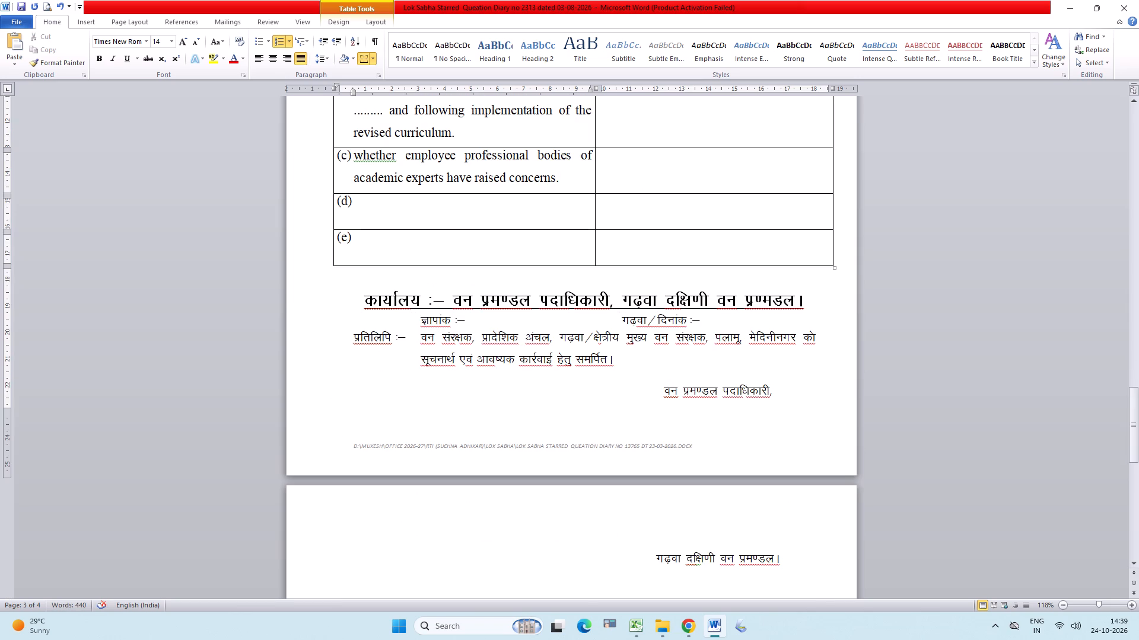
drag(361, 206, 399, 255)
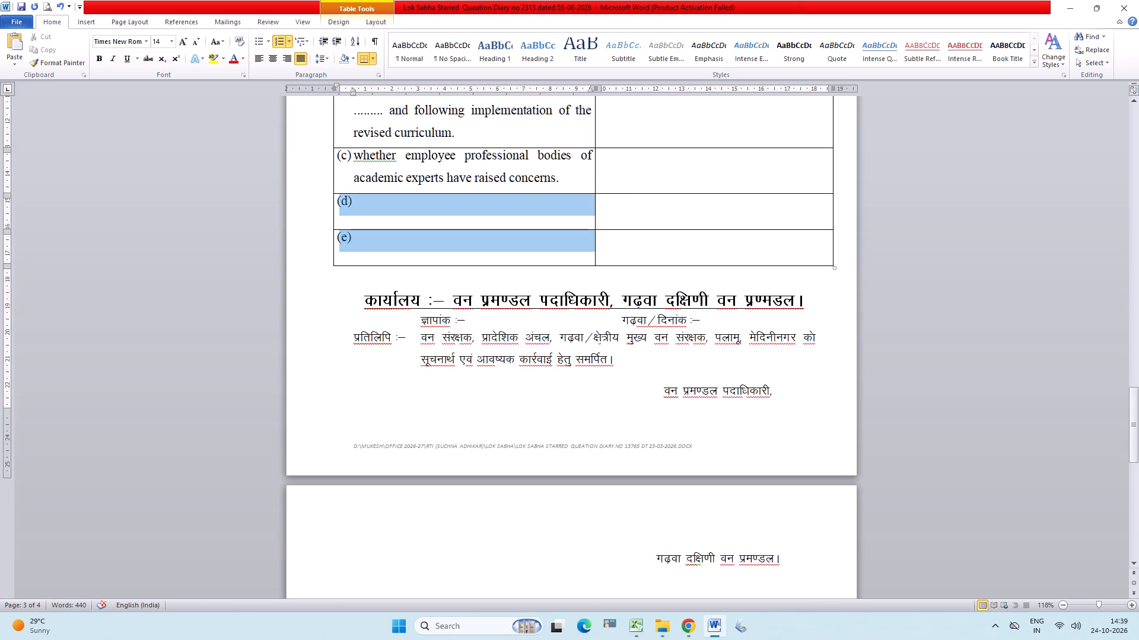
drag(399, 255, 634, 244)
key(BackSpace)
key(Return)
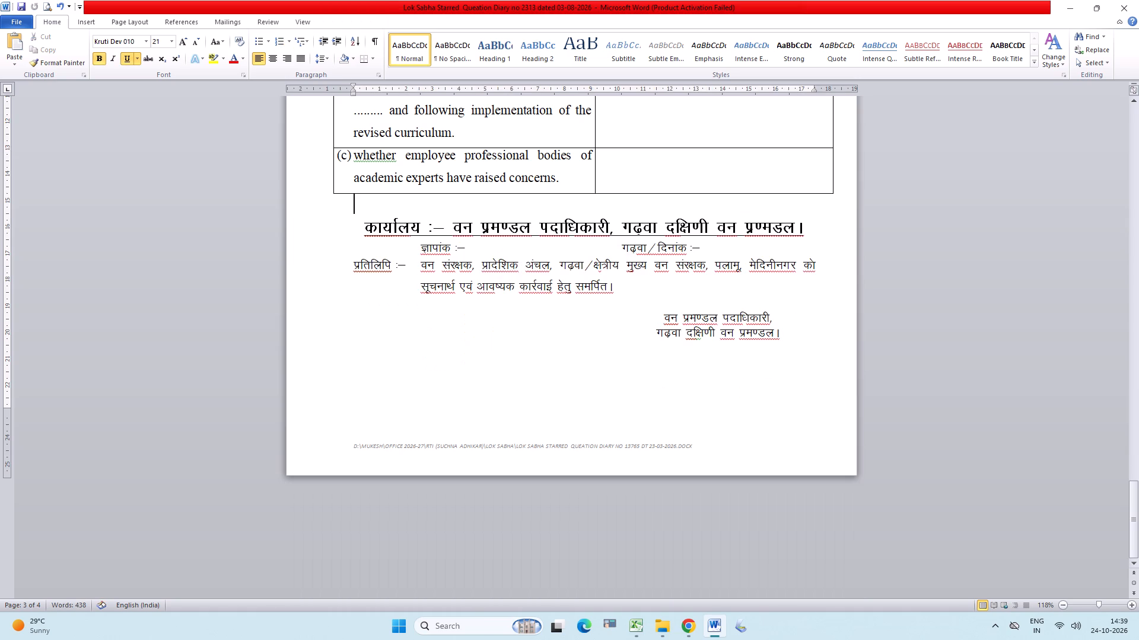
Save the document.
scroll(653, 323, down, 4)
scroll(676, 338, up, 2)
scroll(676, 338, down, 2)
scroll(676, 338, up, 4)
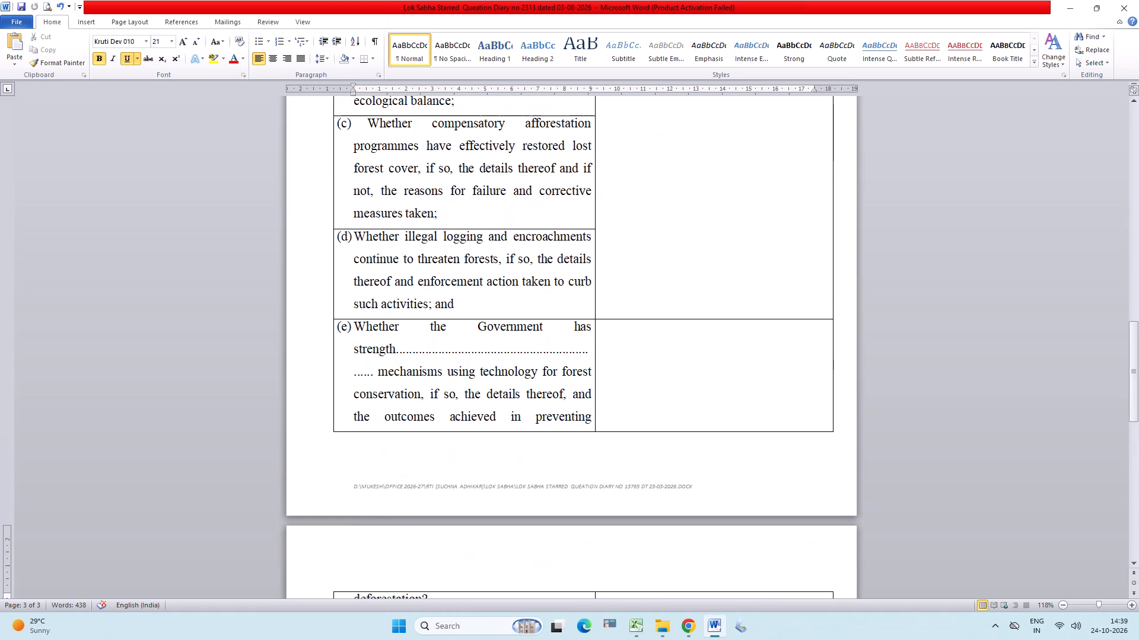
scroll(676, 338, up, 10)
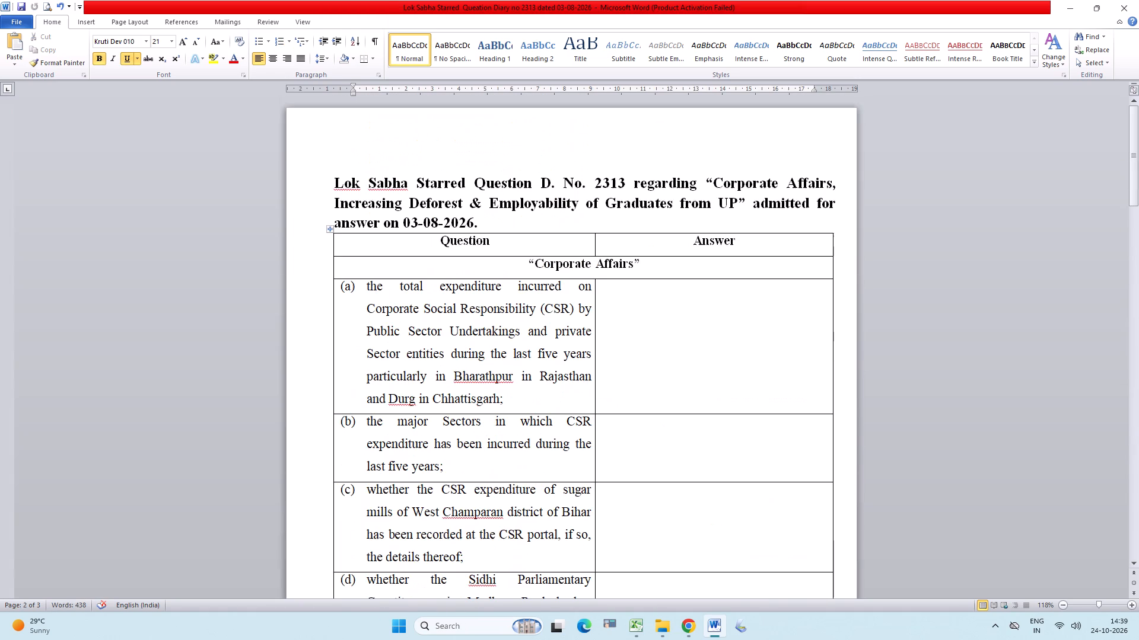
key(ctrl+s)
key(ctrl+s)
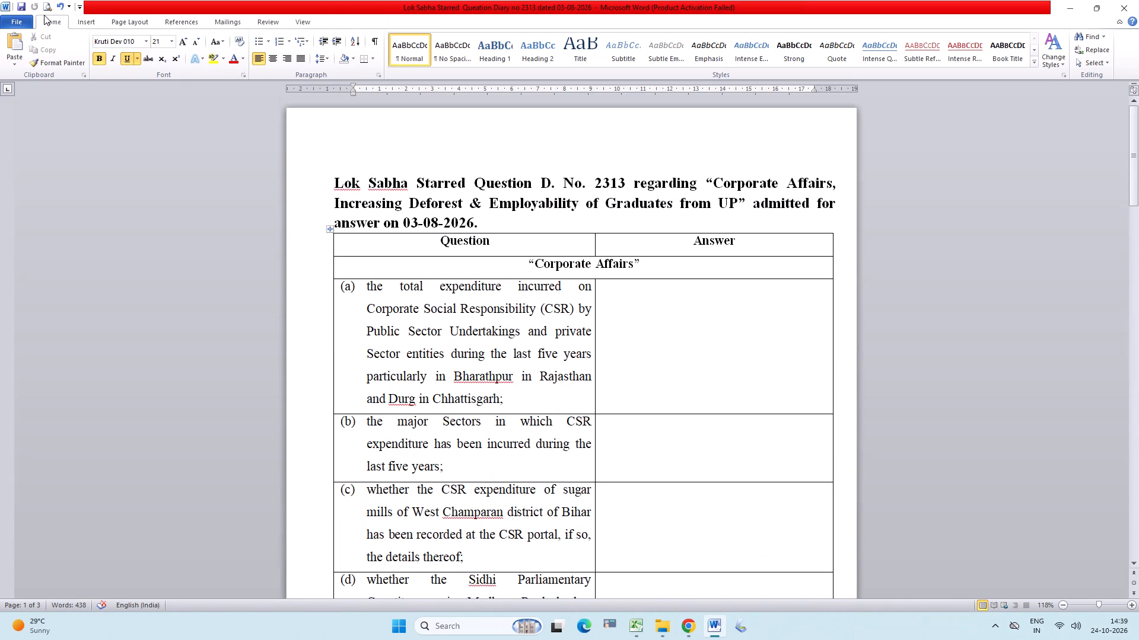
Check the document's pages in the print preview, from the Corporate Affairs table to the closing signature block, and return to editing.
click(44, 6)
scroll(717, 301, down, 2)
scroll(726, 303, up, 2)
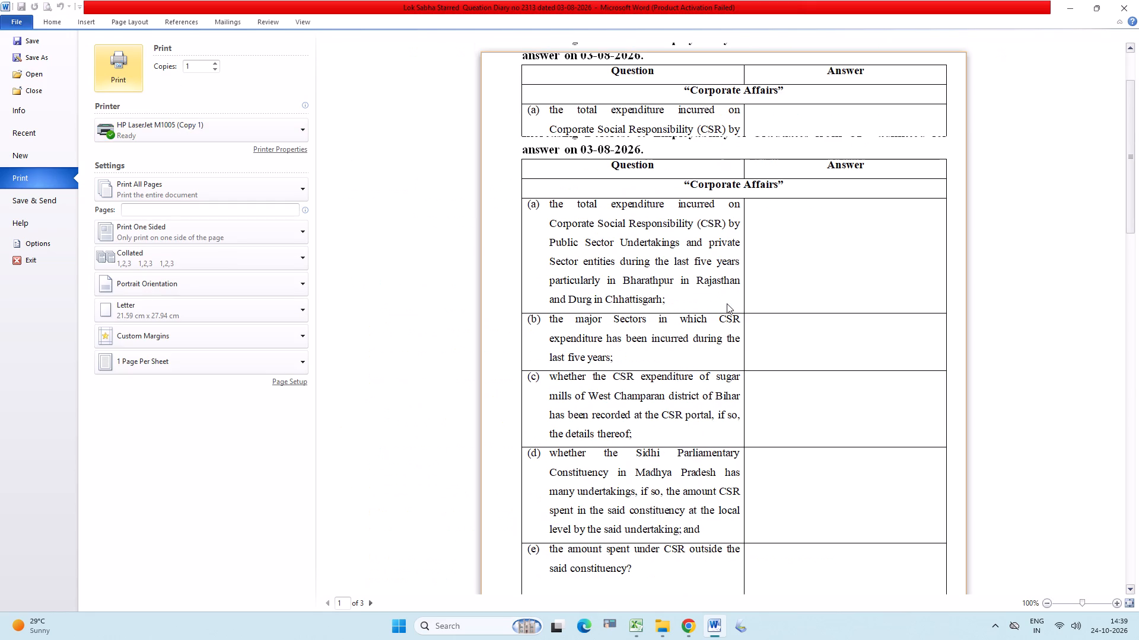
scroll(727, 303, down, 1)
scroll(740, 384, down, 1)
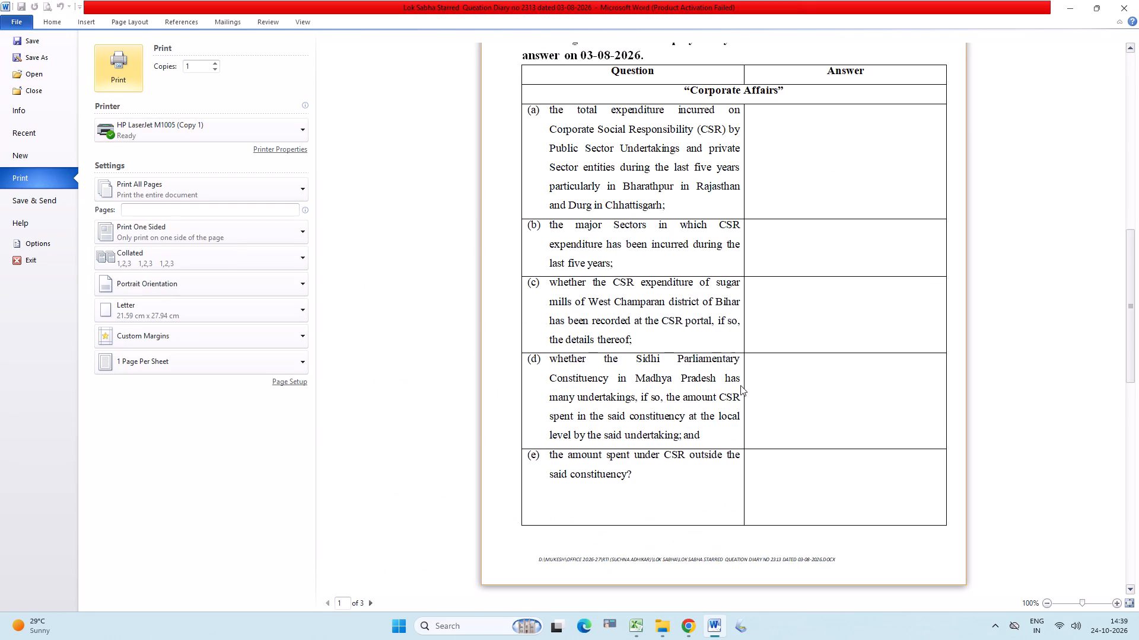
scroll(732, 369, up, 1)
scroll(732, 369, down, 1)
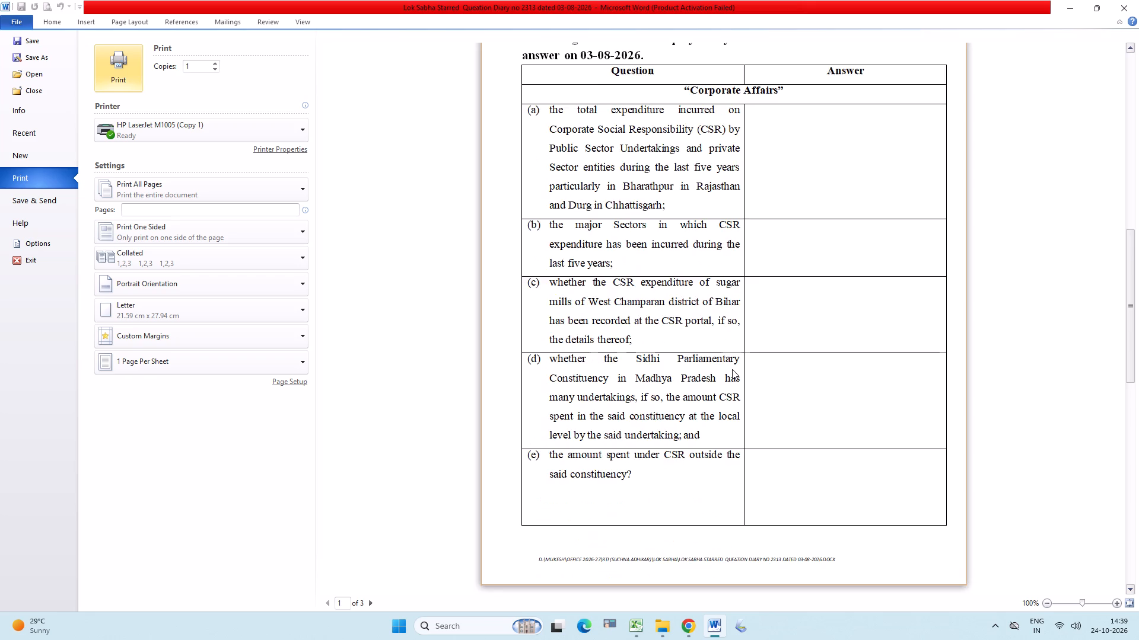
scroll(732, 369, down, 2)
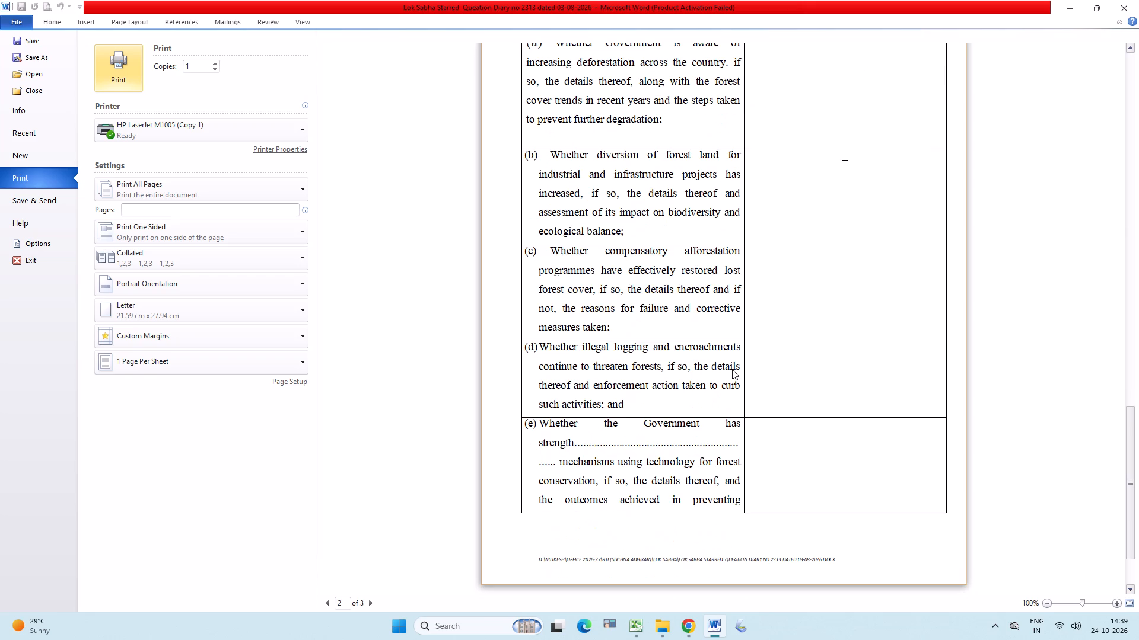
click(58, 23)
Make the “Employability of Graduates from UP” heading in the table bold.
scroll(291, 317, up, 2)
scroll(389, 340, up, 1)
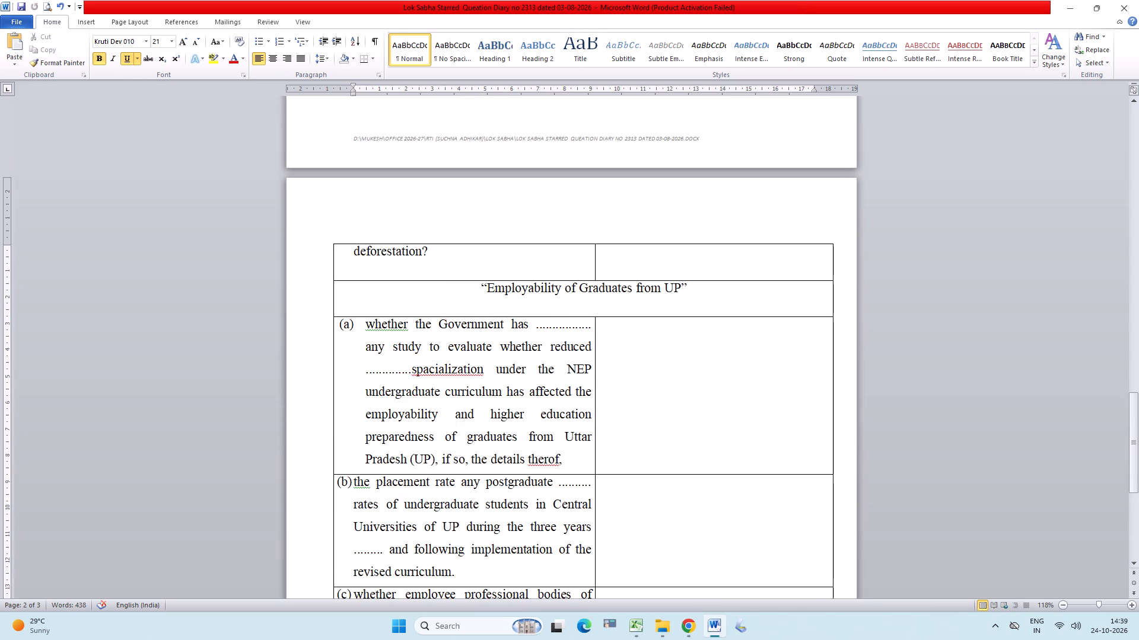
drag(481, 283, 692, 288)
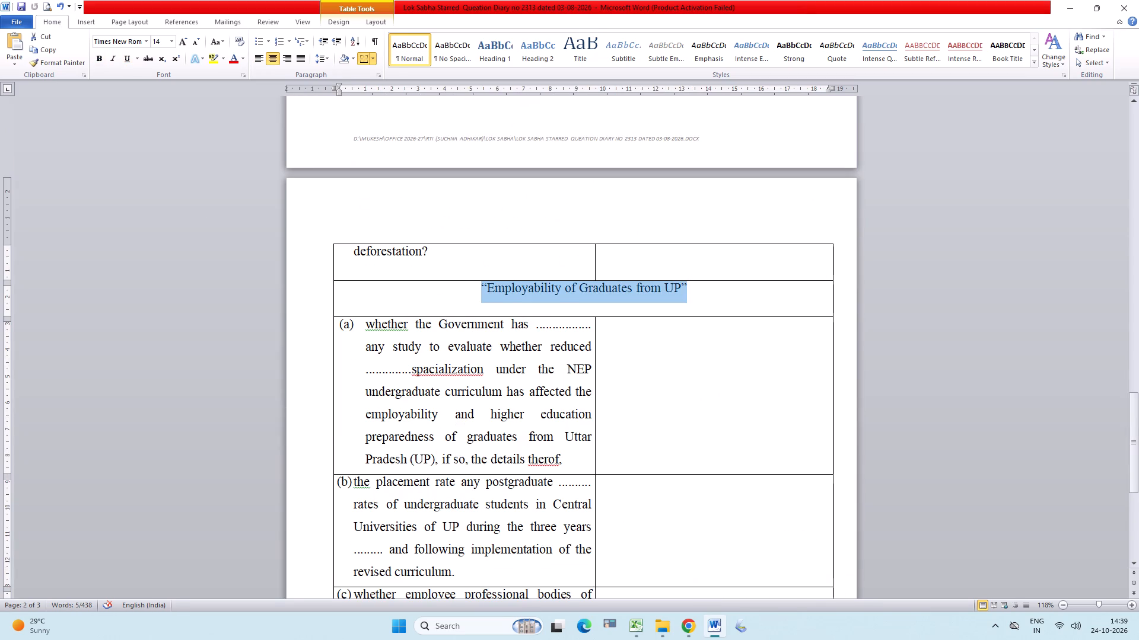
key(ctrl+b)
Reduce the height of the “Employability of Graduates from UP” heading row to fit its single text line.
drag(673, 318, 675, 299)
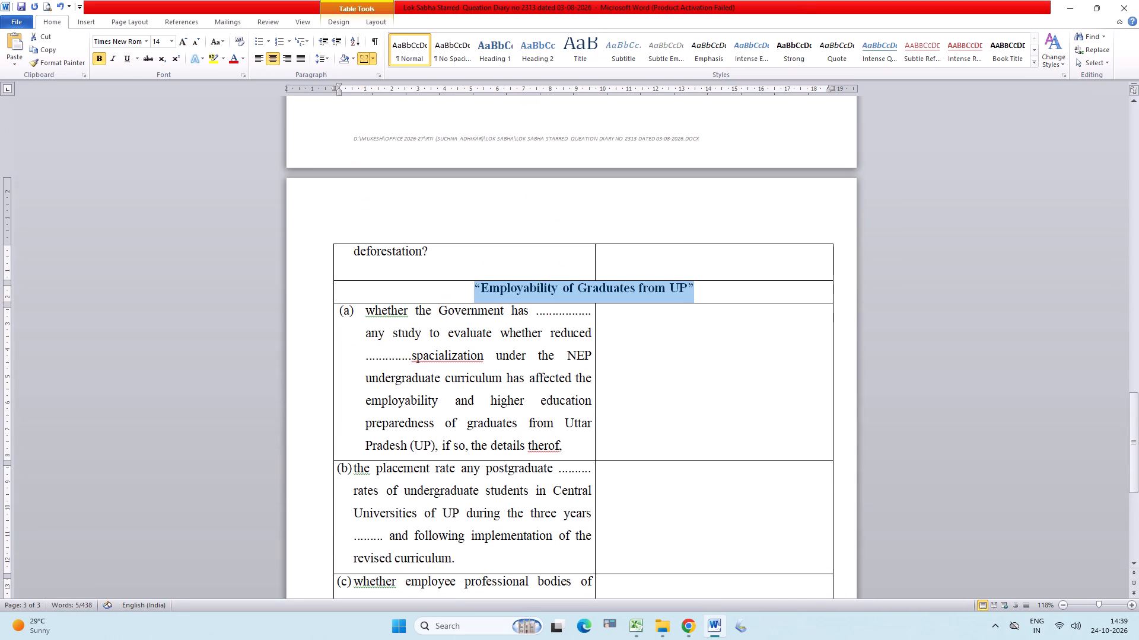
click(663, 337)
Save the document with the reformatted heading row.
key(ctrl+s)
Preview the document and print one copy of all pages on the HP LaserJet M1005.
scroll(654, 336, up, 2)
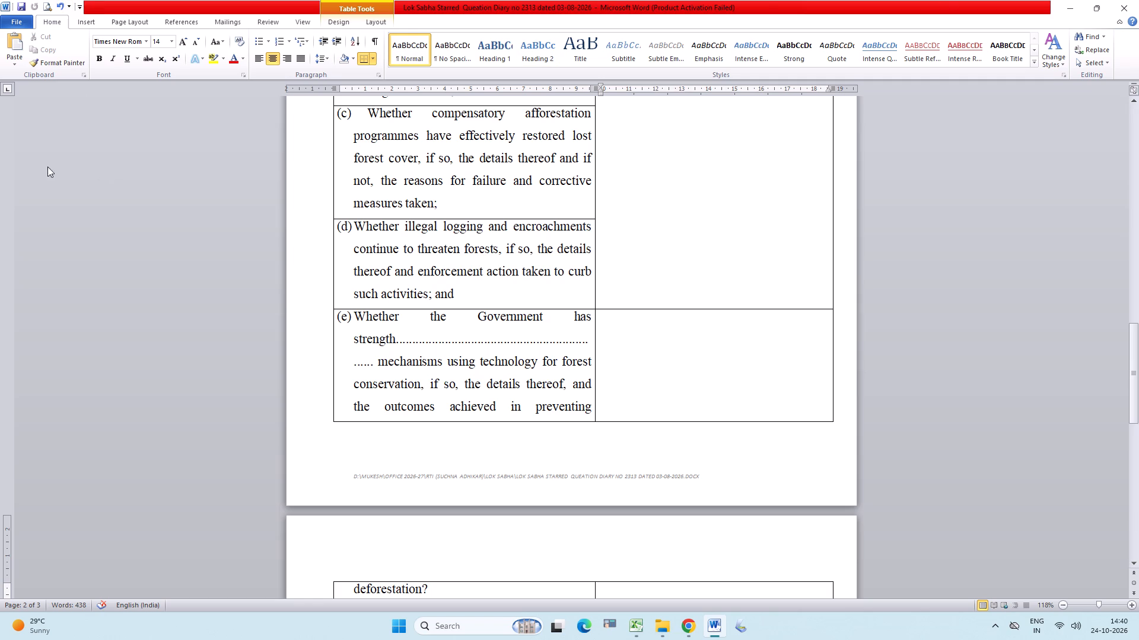
click(45, 7)
scroll(682, 414, up, 4)
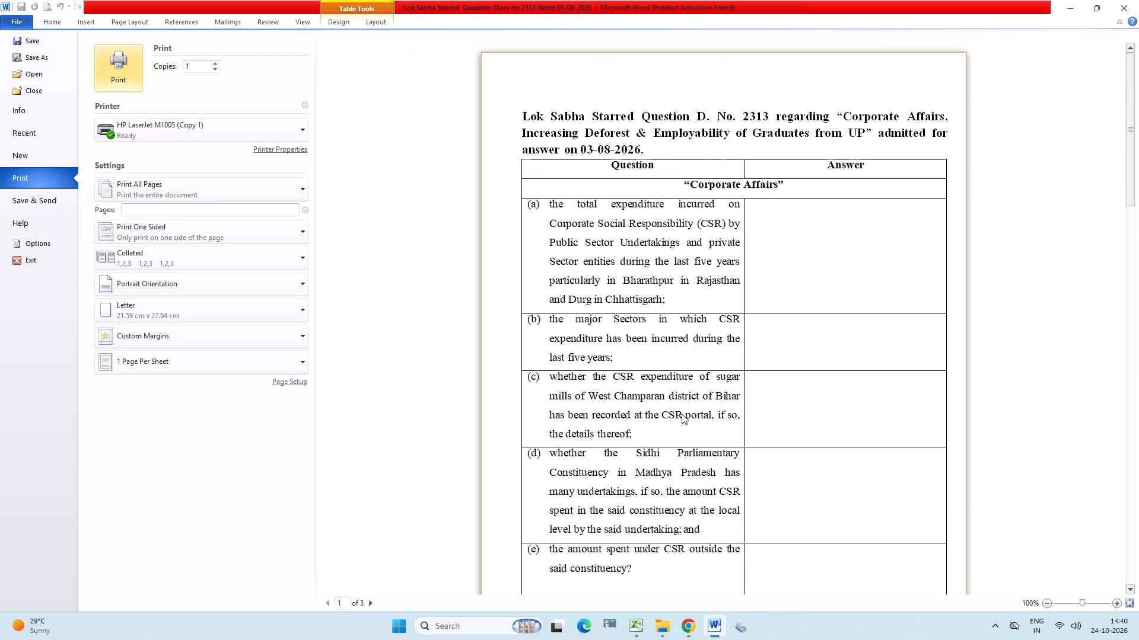
scroll(696, 415, up, 5)
scroll(701, 421, down, 1)
click(94, 57)
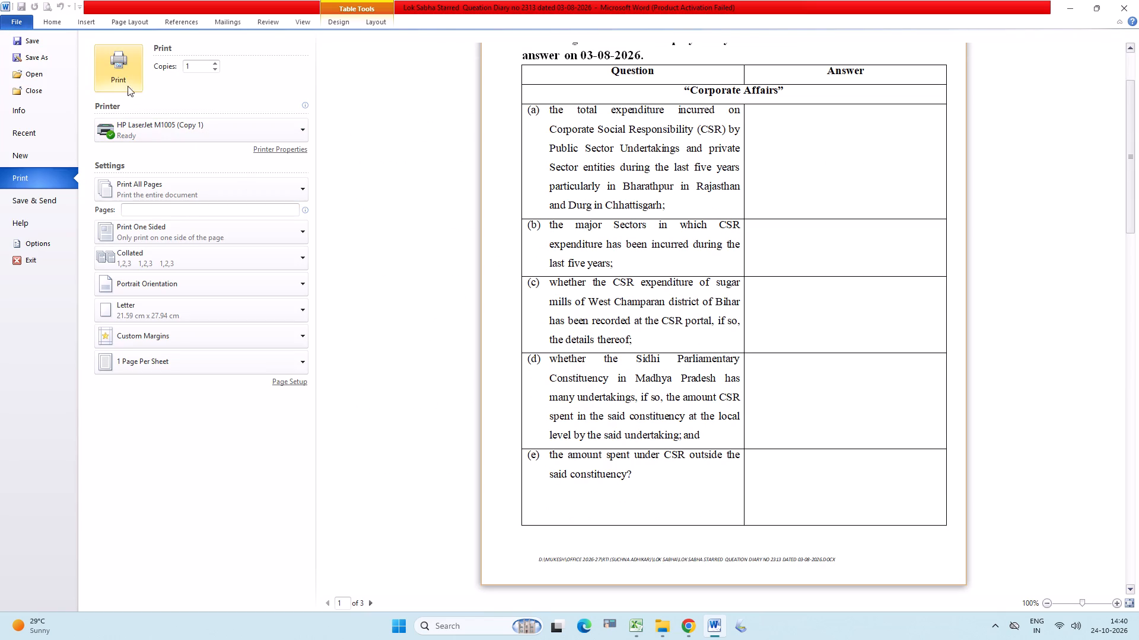
Print one copy of the entire question document, one-sided, on the HP LaserJet M1005.
click(120, 67)
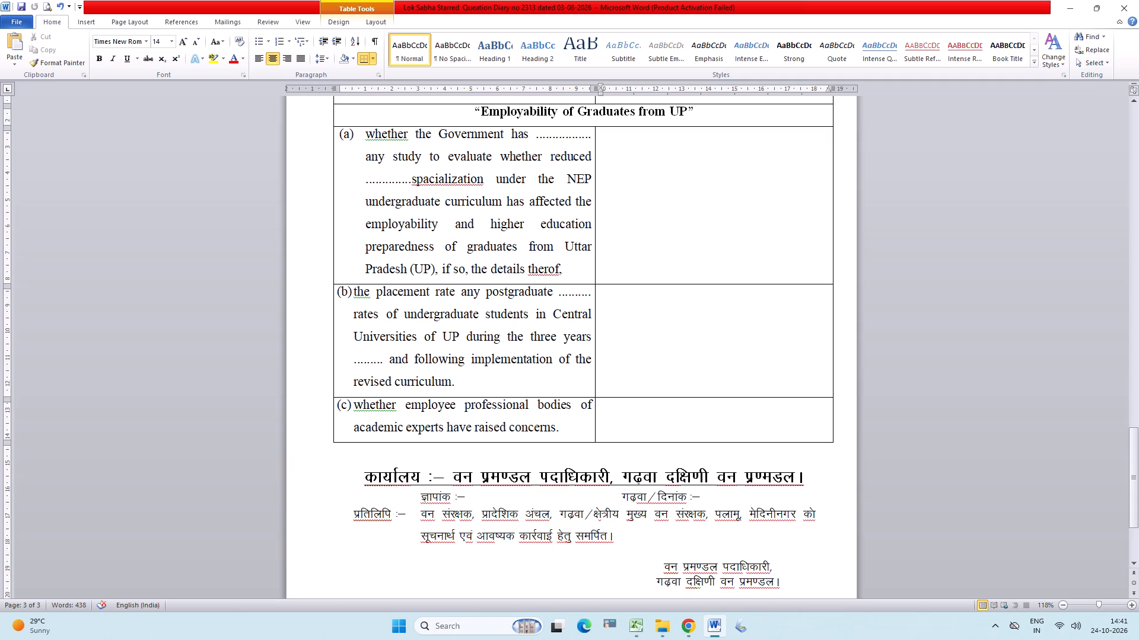
Close the Lok Sabha Starred Question Diary no 2313 document and return to the Downloads folder.
click(1138, 0)
click(533, 324)
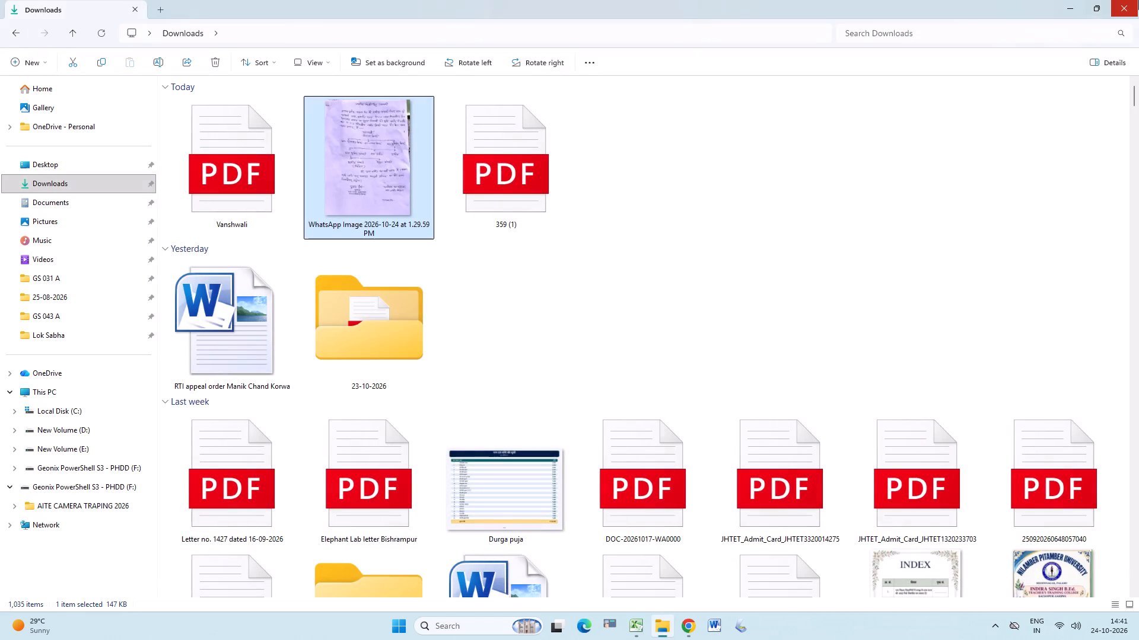